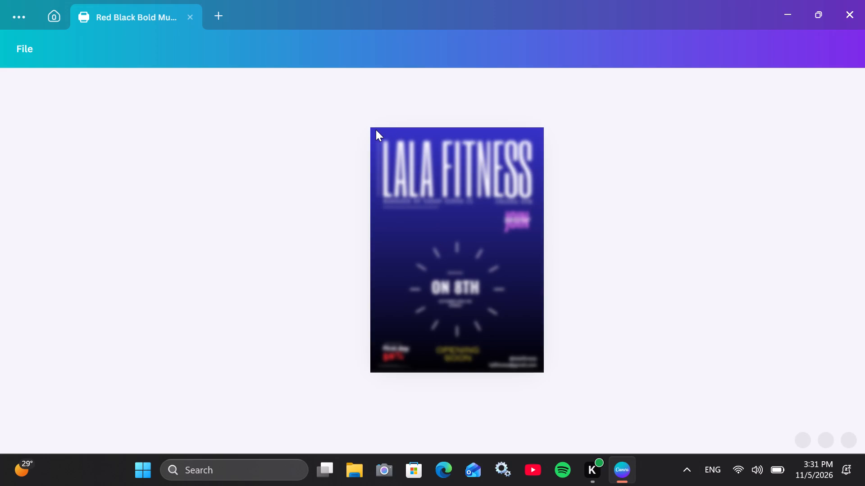
Select all the text and graphic elements on the LALA FITNESS poster and delete them, leaving only the background.
drag(373, 131, 520, 229)
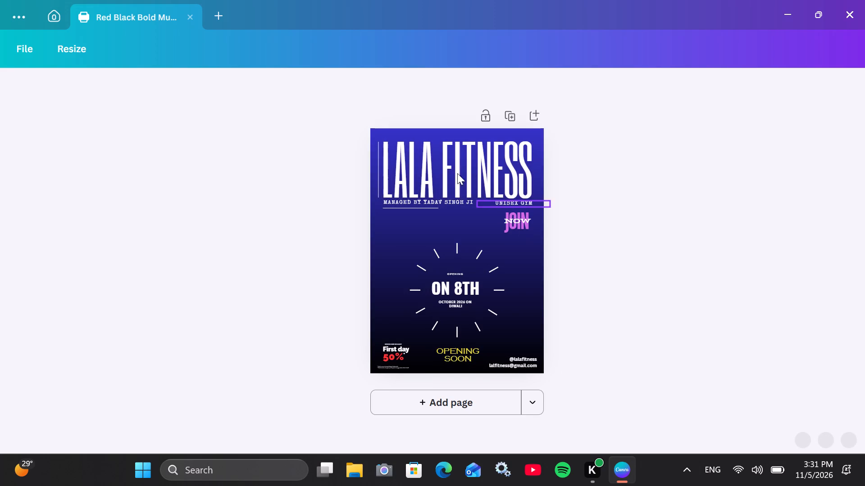
drag(373, 131, 431, 237)
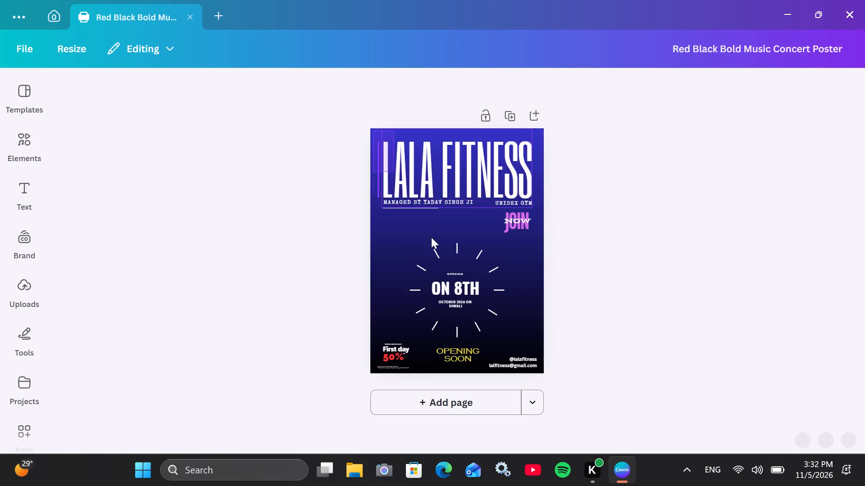
drag(431, 237, 573, 410)
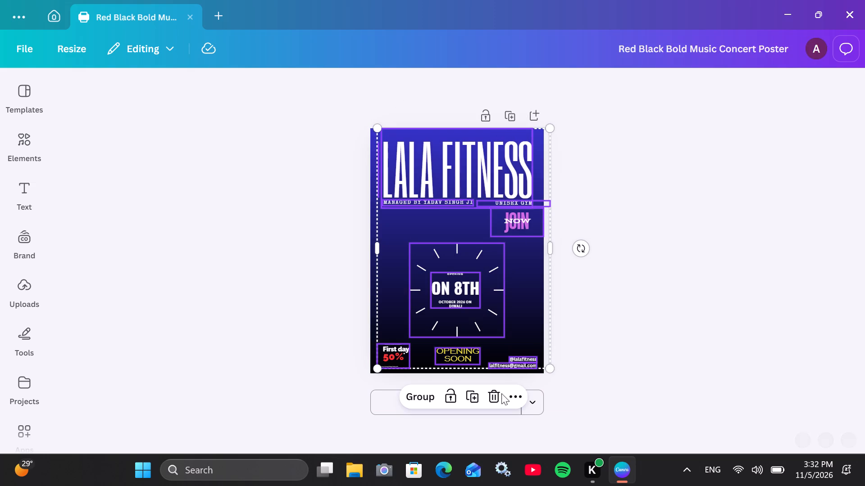
click(496, 397)
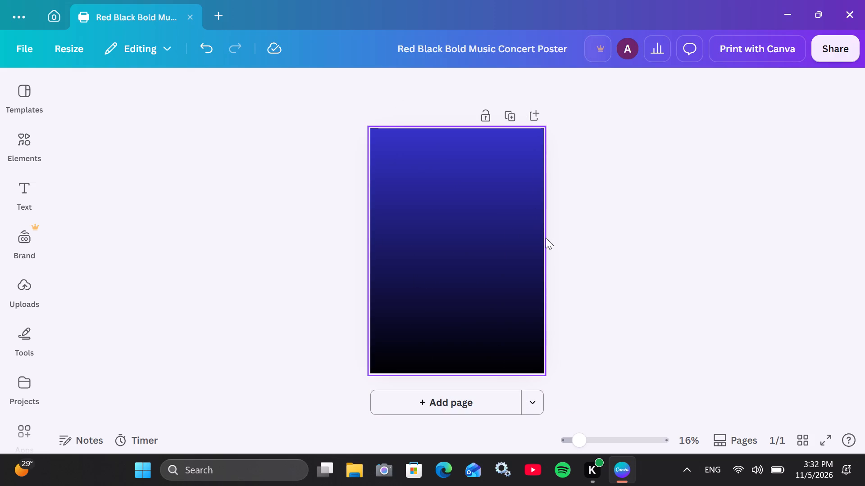
Close the poster design, dismiss the trial offer and create a new blank presentation.
click(191, 15)
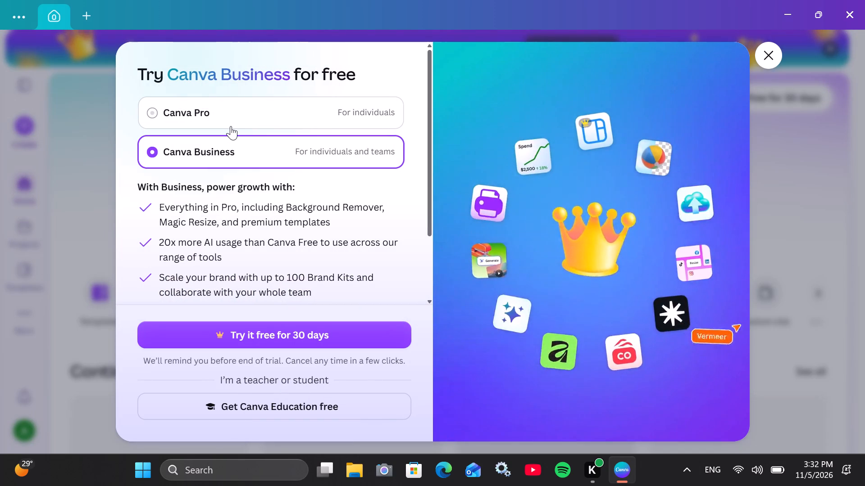
click(762, 57)
scroll(459, 308, down, 5)
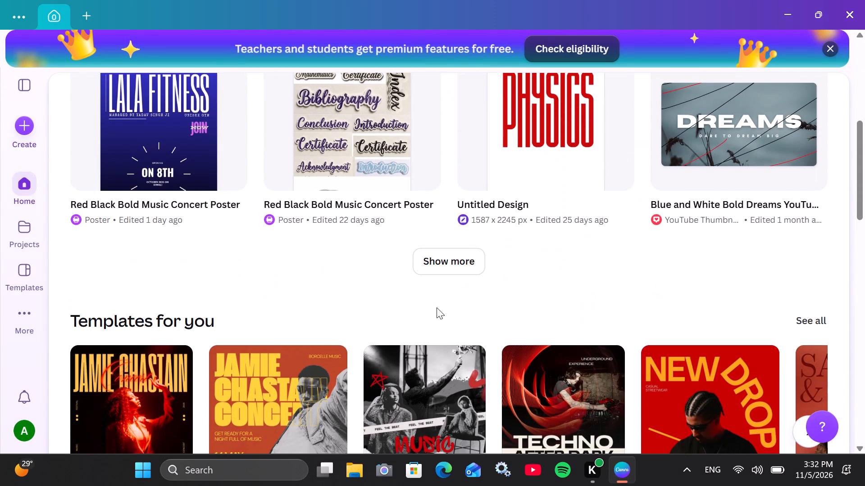
scroll(83, 268, up, 6)
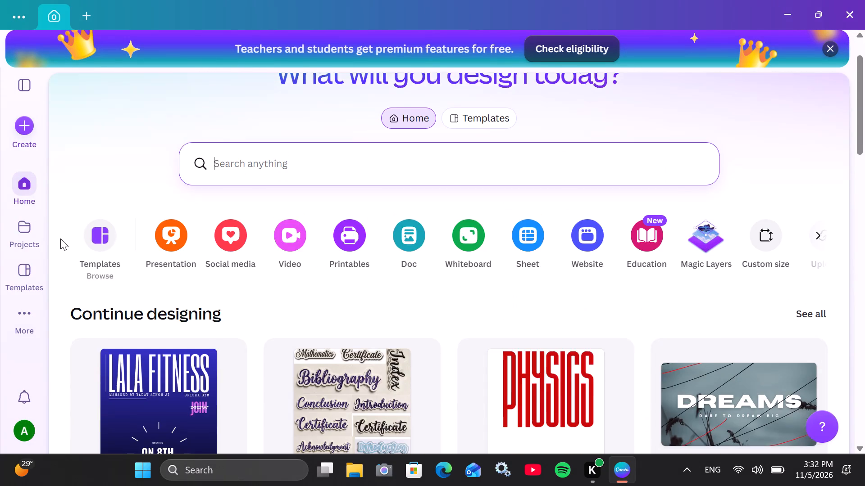
scroll(60, 238, up, 1)
click(178, 301)
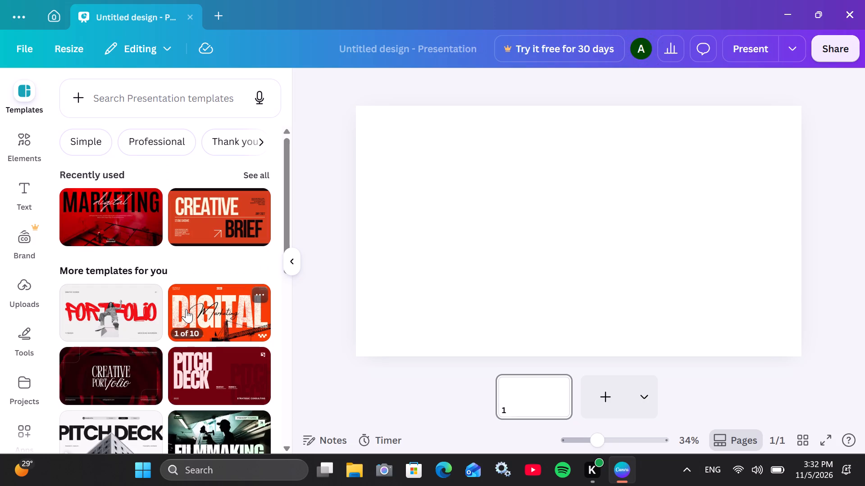
Browse the presentation templates and the Graphics category of the element library for design material.
scroll(187, 314, down, 2)
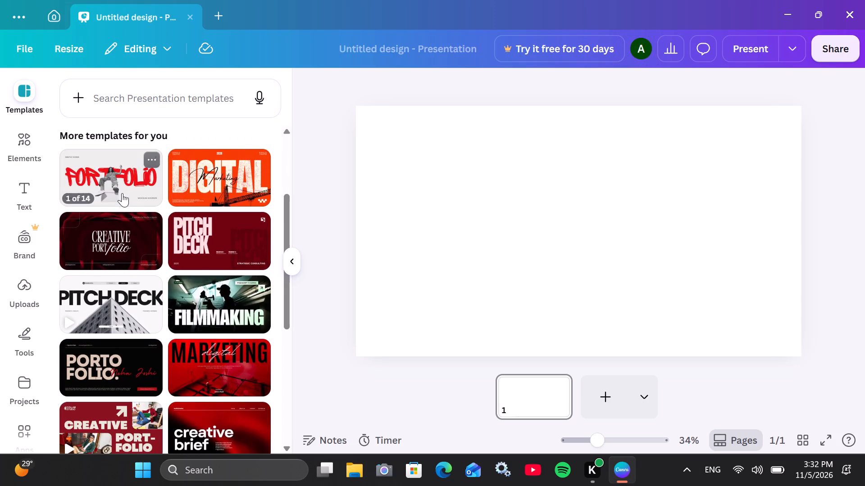
scroll(131, 264, down, 7)
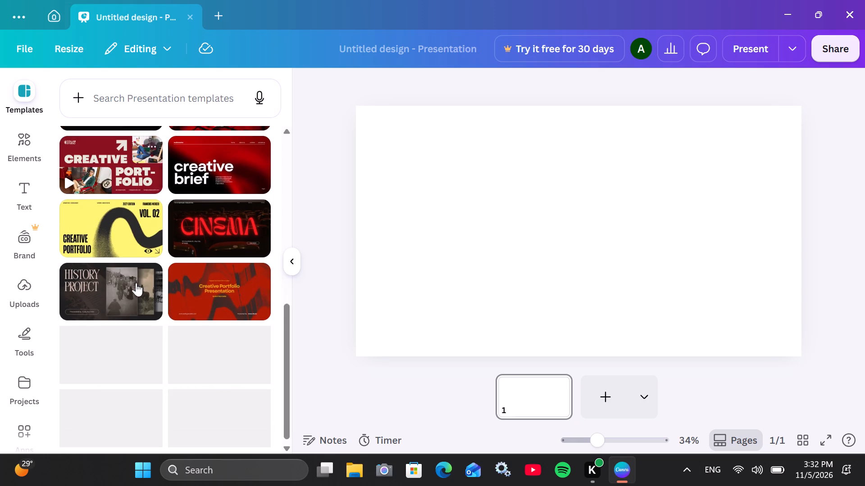
click(26, 141)
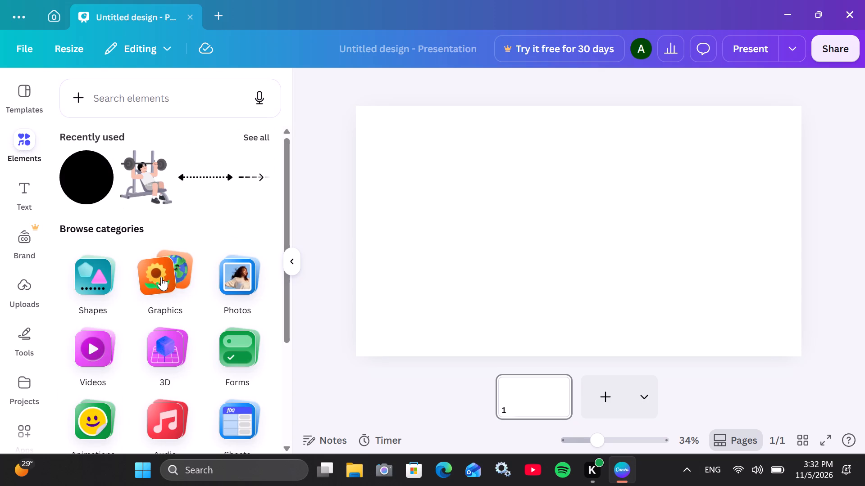
scroll(161, 277, down, 9)
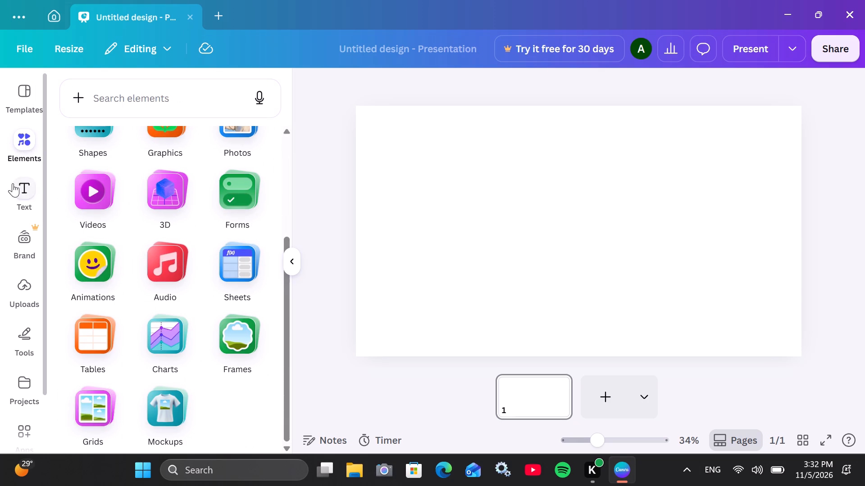
scroll(132, 219, up, 2)
click(171, 261)
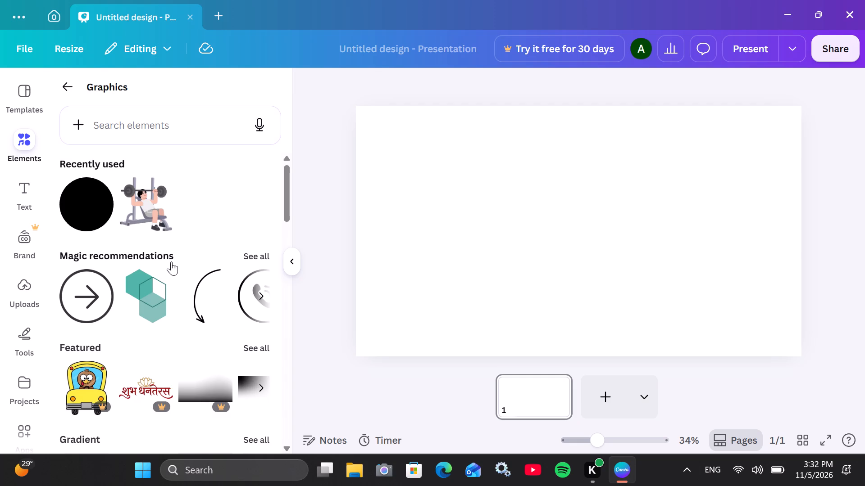
scroll(171, 261, down, 8)
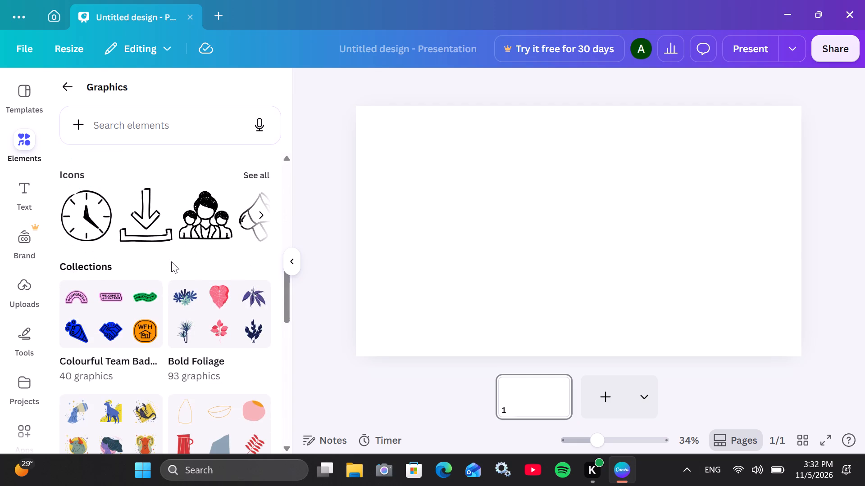
scroll(171, 261, down, 9)
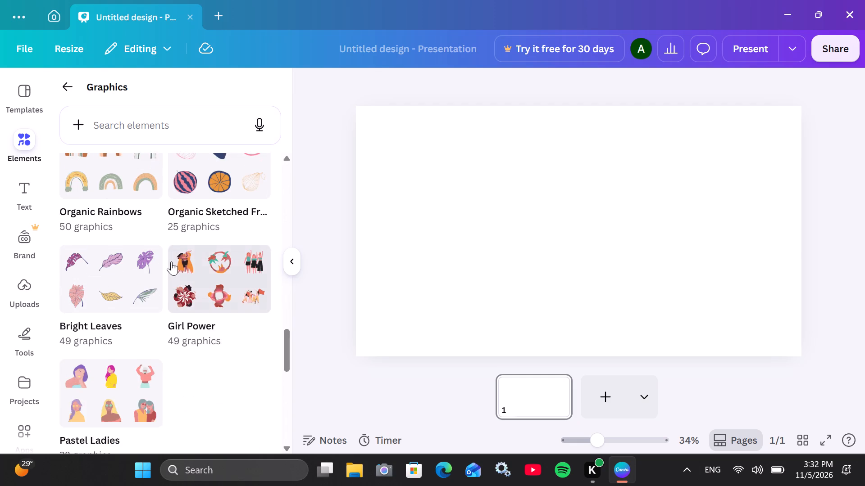
scroll(171, 261, up, 13)
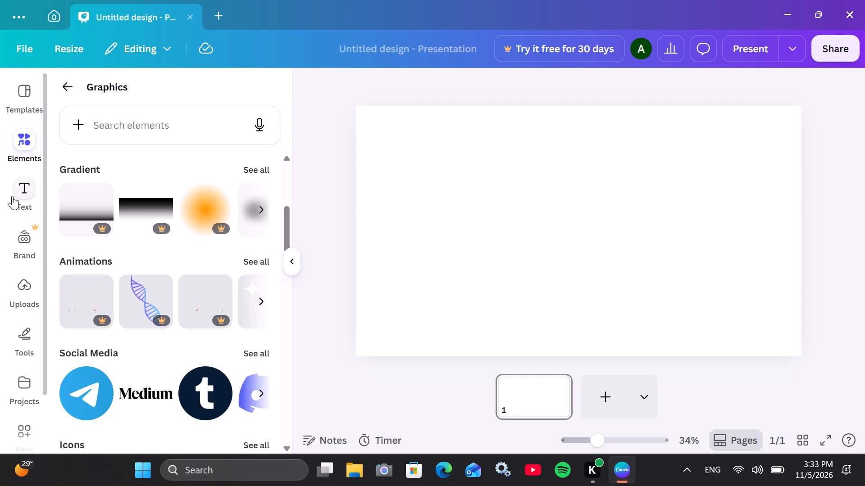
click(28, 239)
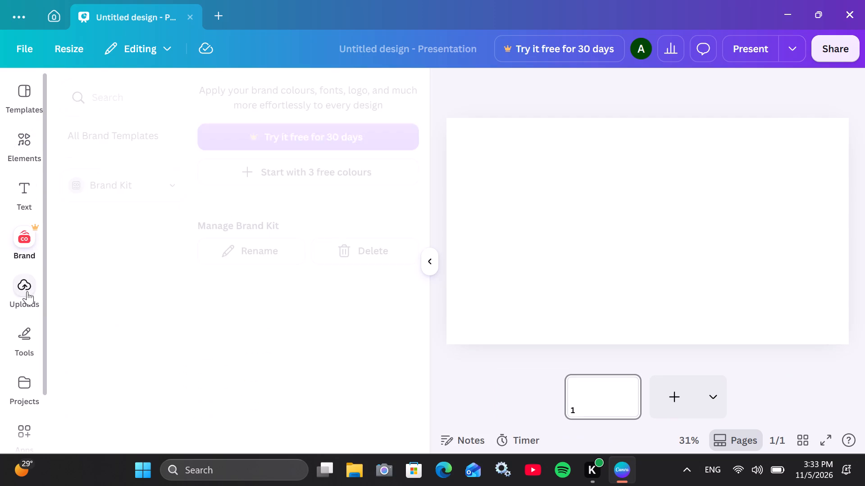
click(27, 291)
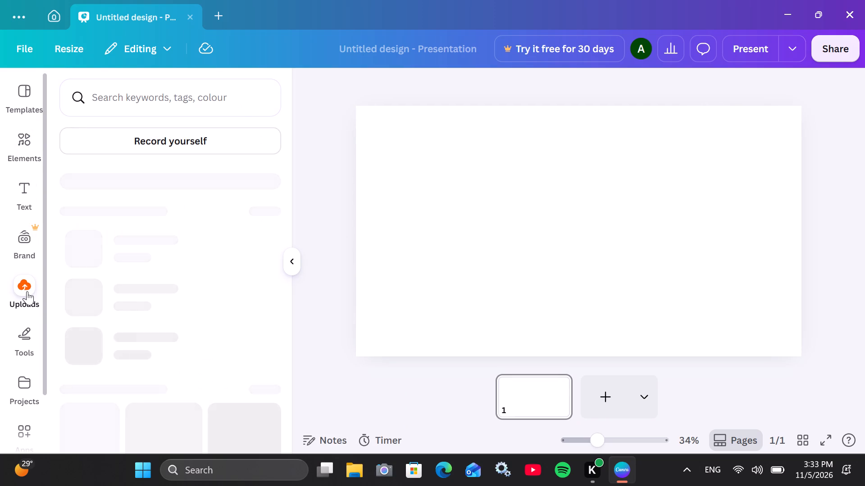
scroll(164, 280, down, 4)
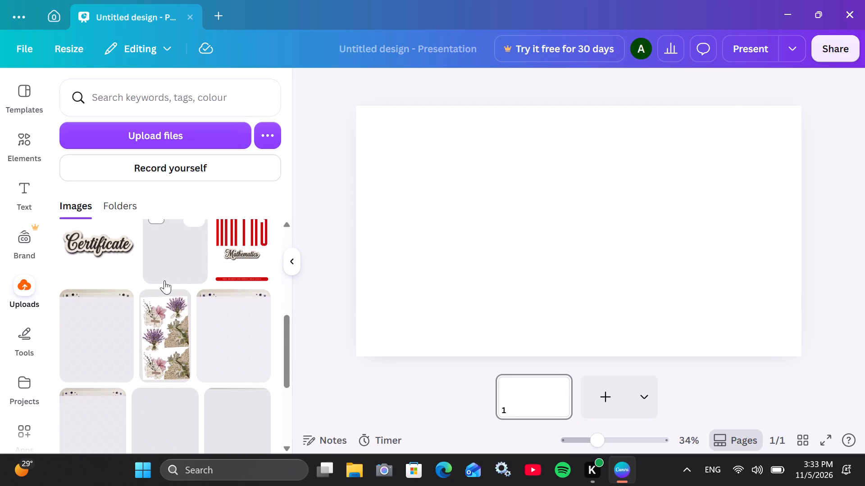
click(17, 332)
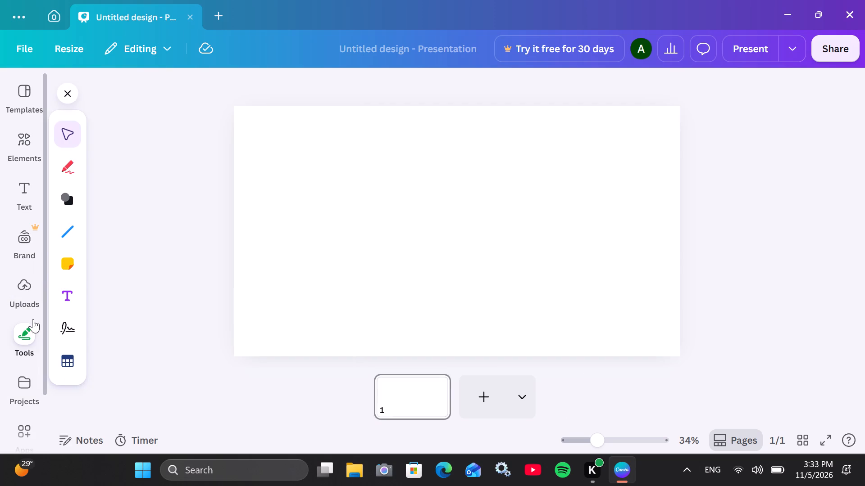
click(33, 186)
Add the square transparent-to-black vertical fade from the Gradient graphics to the blank slide.
click(32, 137)
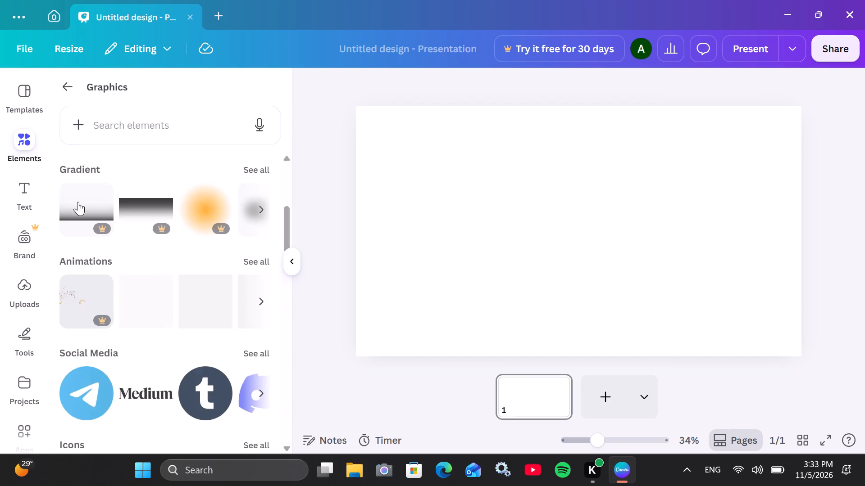
click(264, 210)
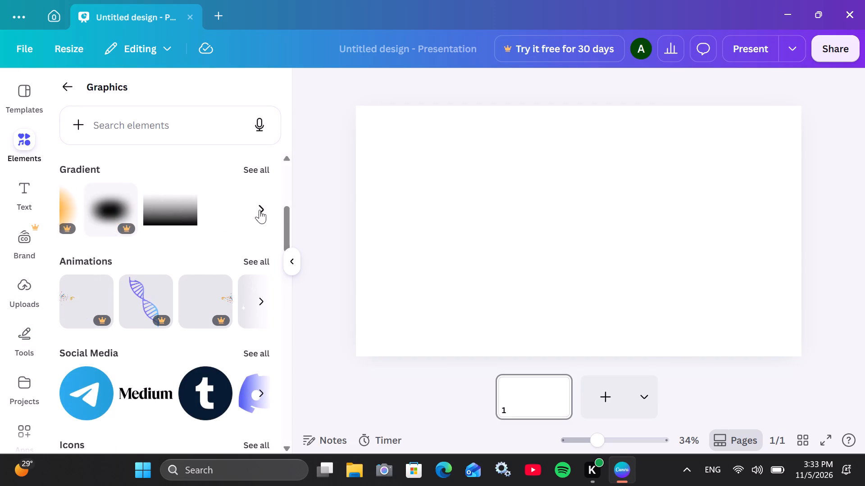
click(205, 210)
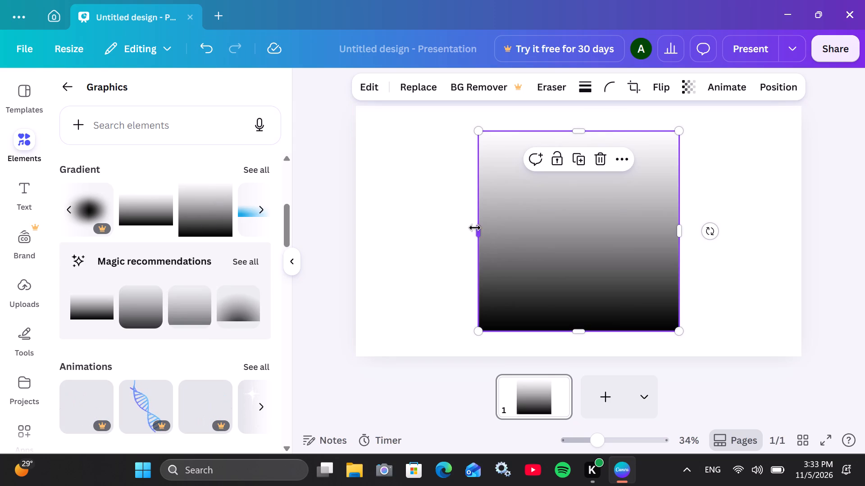
Stretch and reposition the black fade gradient so it extends past the slide edges and covers the whole slide.
drag(475, 229, 282, 223)
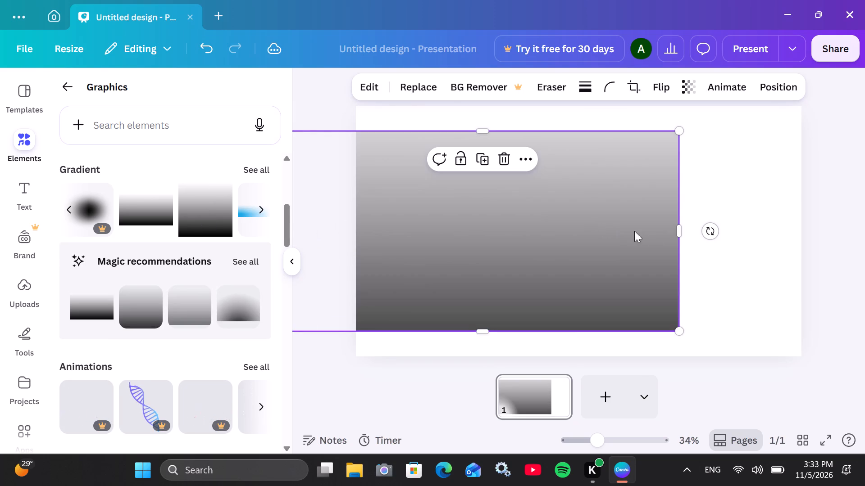
drag(680, 235, 864, 246)
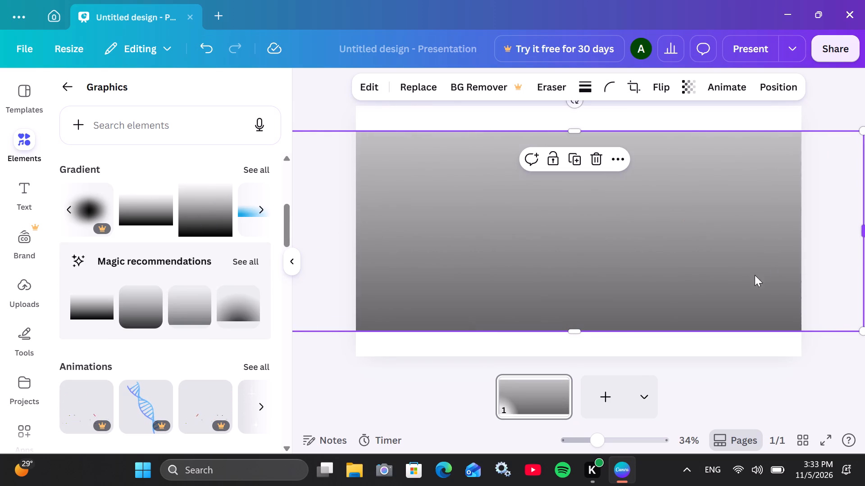
drag(575, 330, 581, 436)
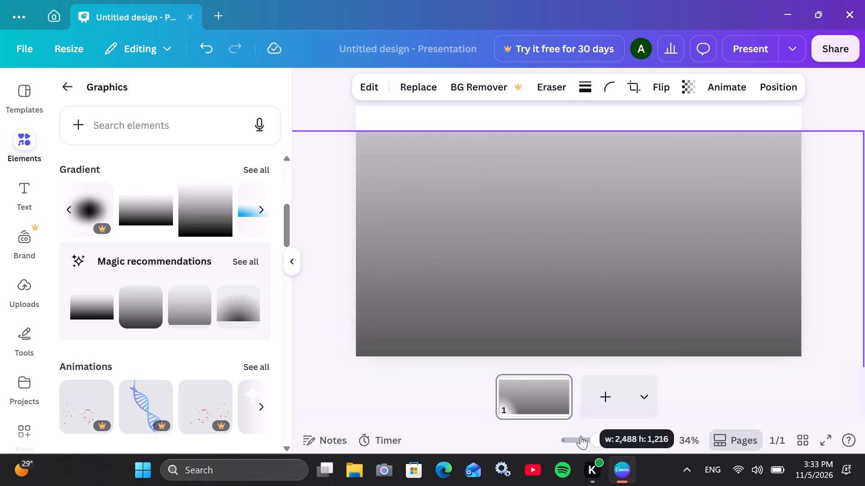
drag(581, 436, 585, 459)
drag(547, 230, 545, 166)
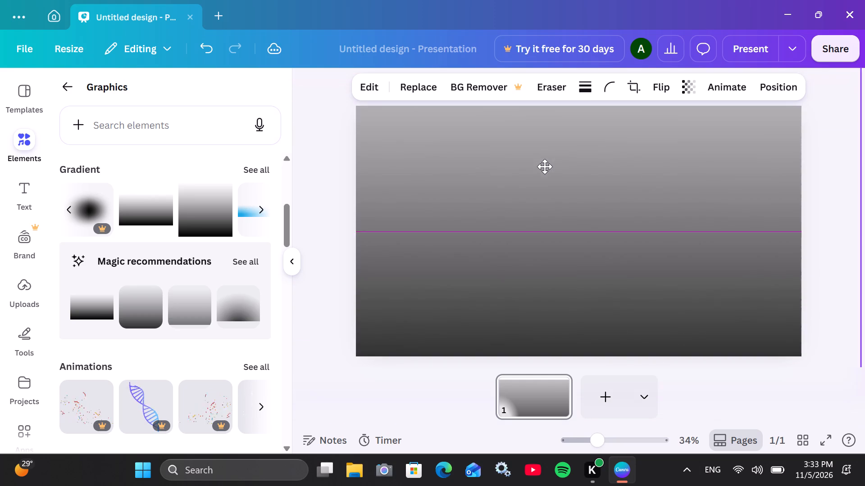
drag(545, 166, 543, 60)
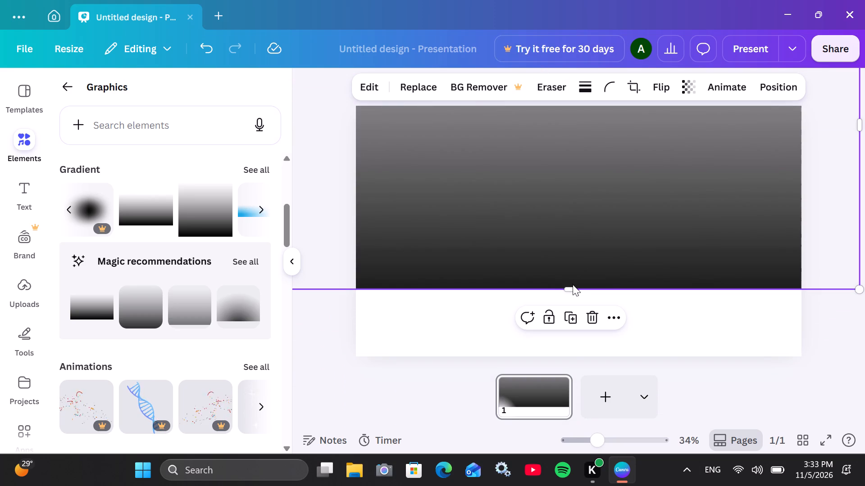
drag(571, 288, 573, 412)
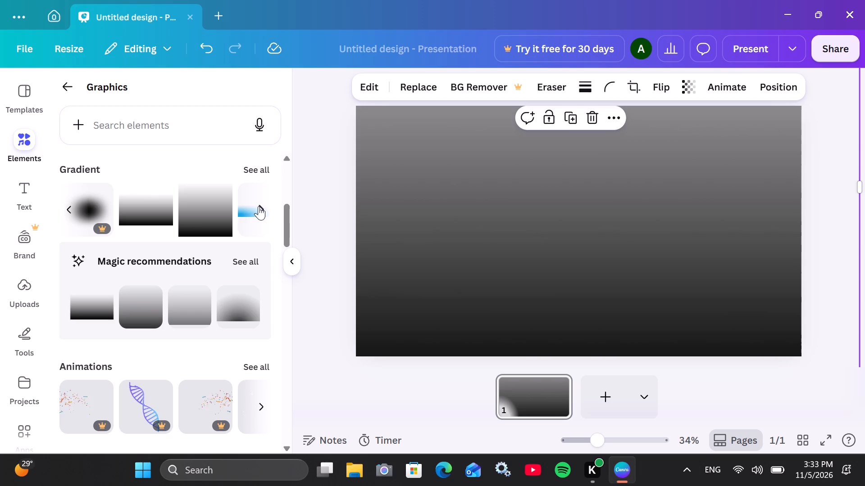
Add the pale rounded grey gradient from the Gradient recommendations and enlarge and position it to cover the whole slide.
click(259, 206)
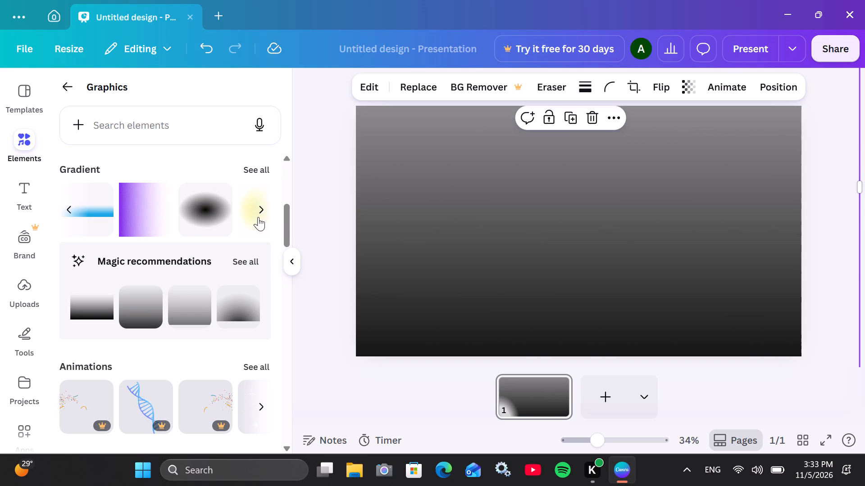
click(260, 215)
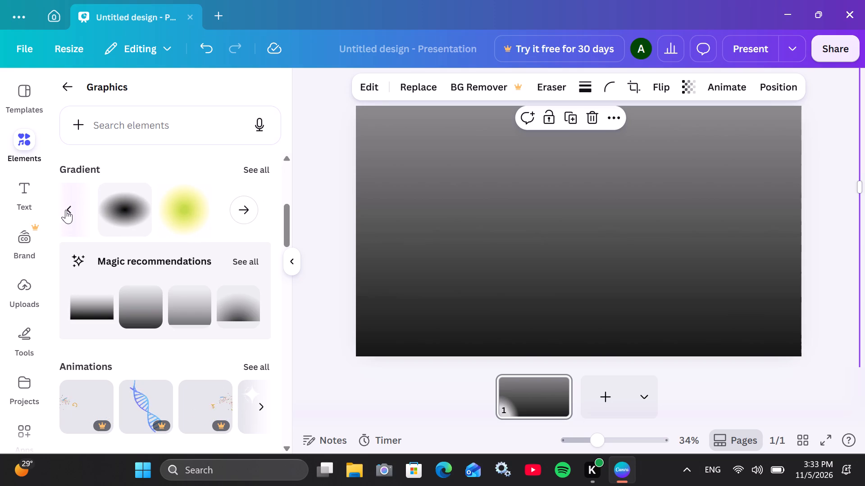
click(69, 210)
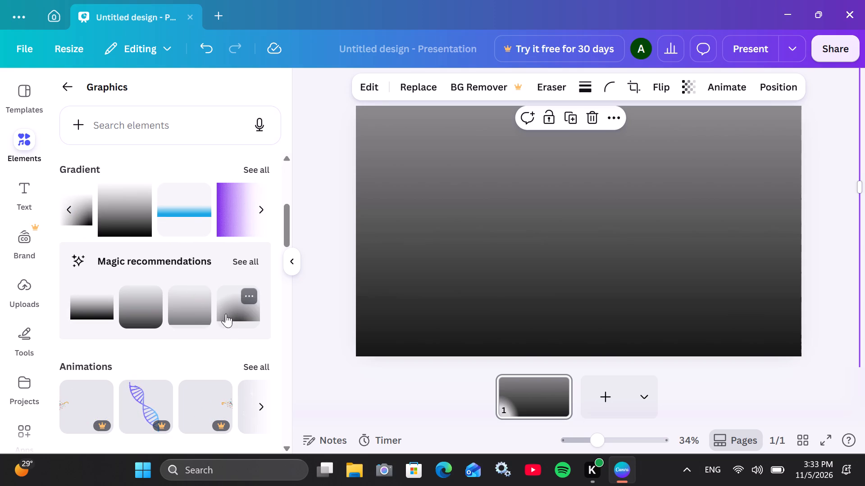
click(191, 313)
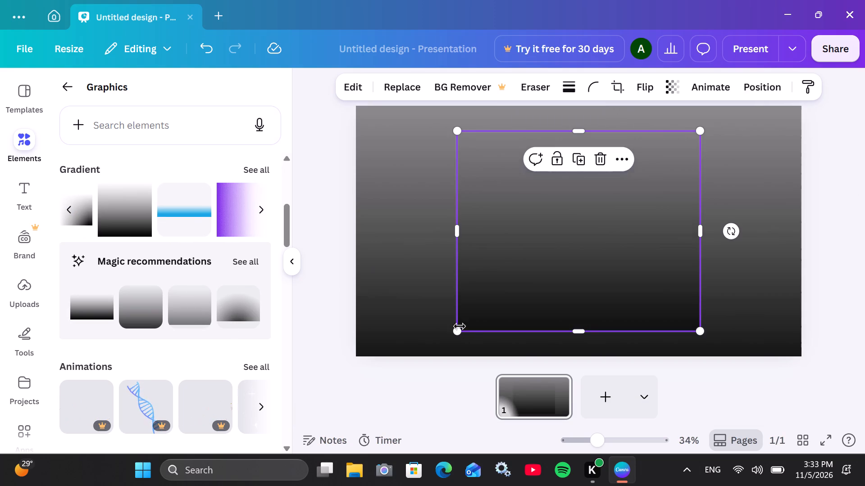
drag(459, 327, 228, 386)
drag(618, 281, 619, 281)
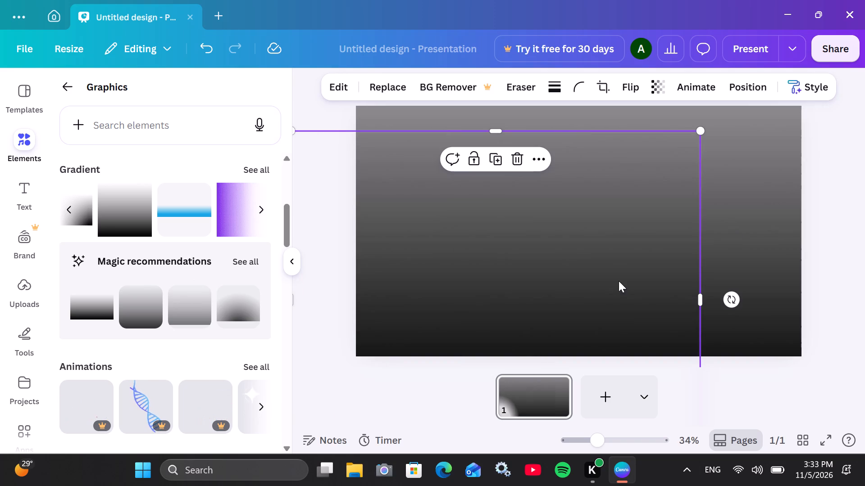
drag(619, 281, 678, 184)
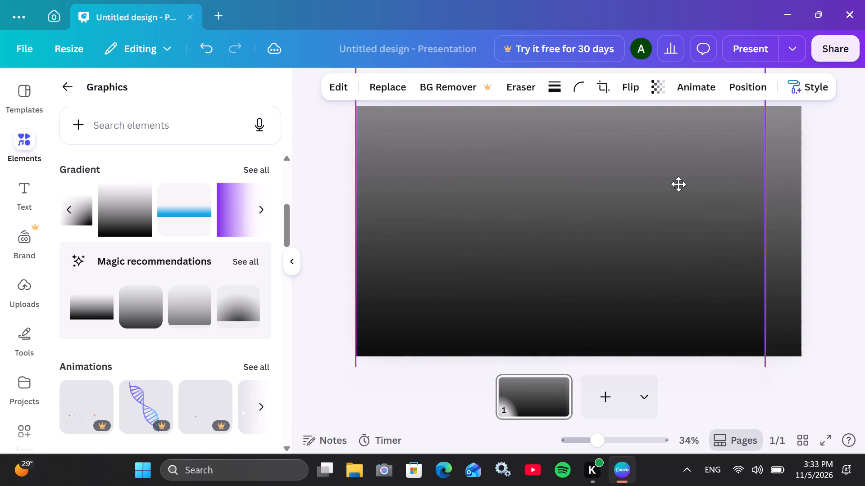
drag(678, 184, 662, 182)
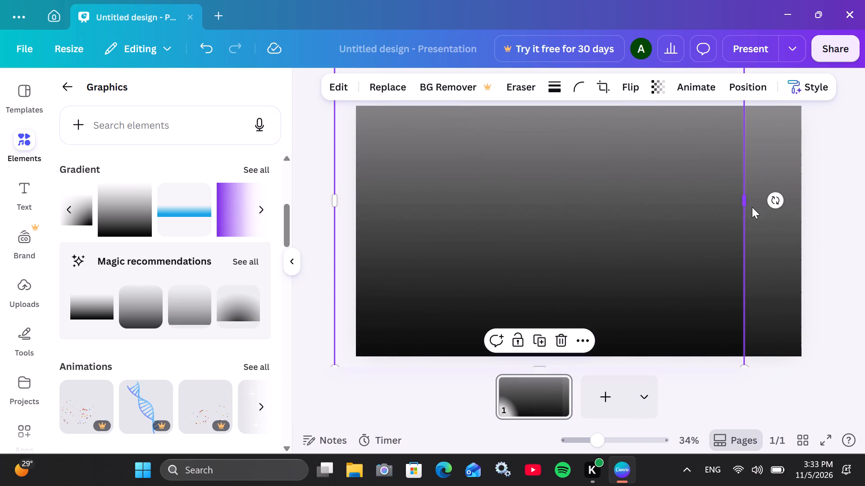
drag(742, 203, 864, 200)
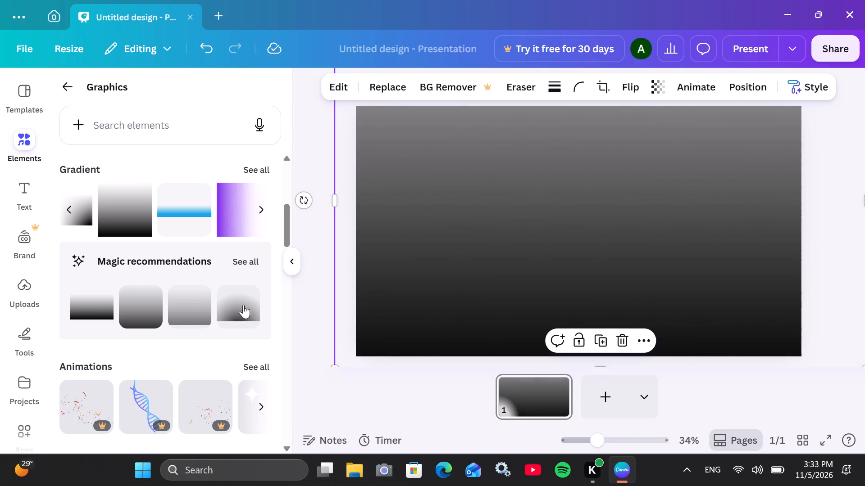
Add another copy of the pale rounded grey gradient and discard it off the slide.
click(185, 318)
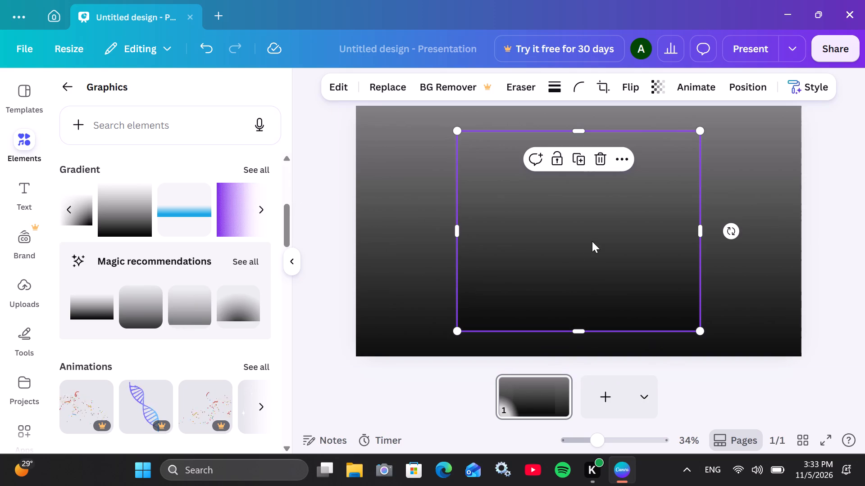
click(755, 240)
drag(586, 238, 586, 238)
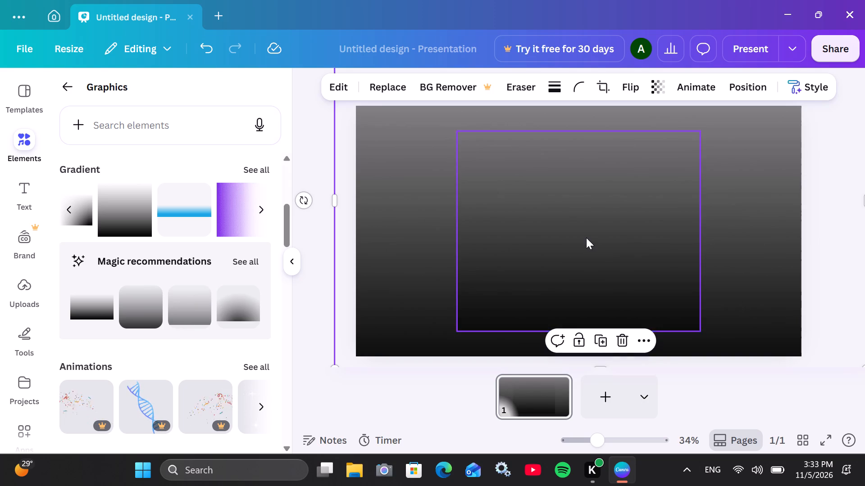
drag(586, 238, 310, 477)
Add the recommended transparent-to-black rectangular gradient and stretch it past the slide's left, right and bottom edges.
click(101, 313)
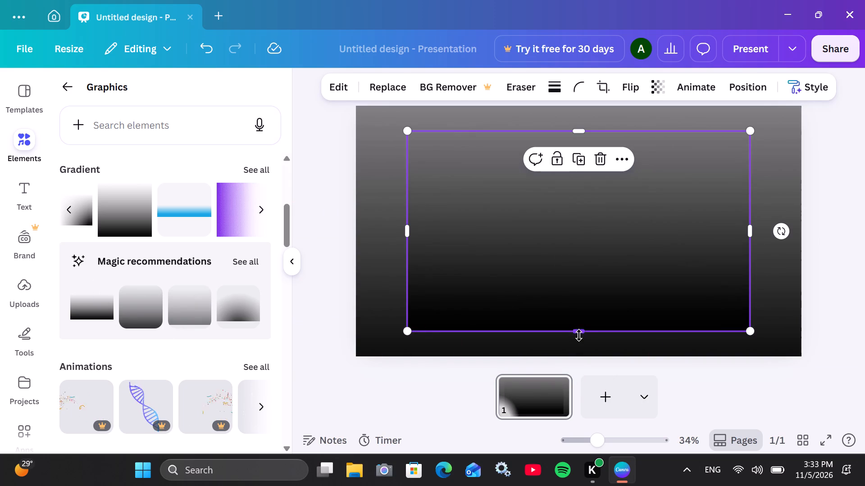
drag(579, 335, 585, 355)
drag(408, 243, 342, 237)
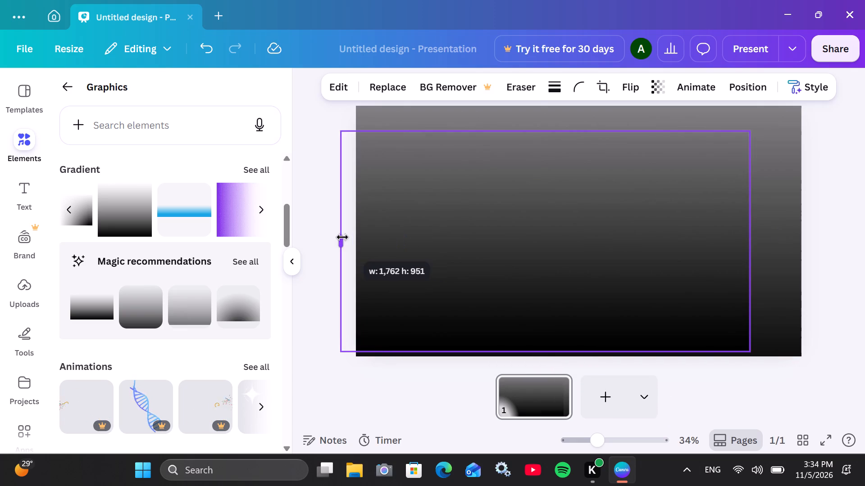
drag(748, 236, 860, 243)
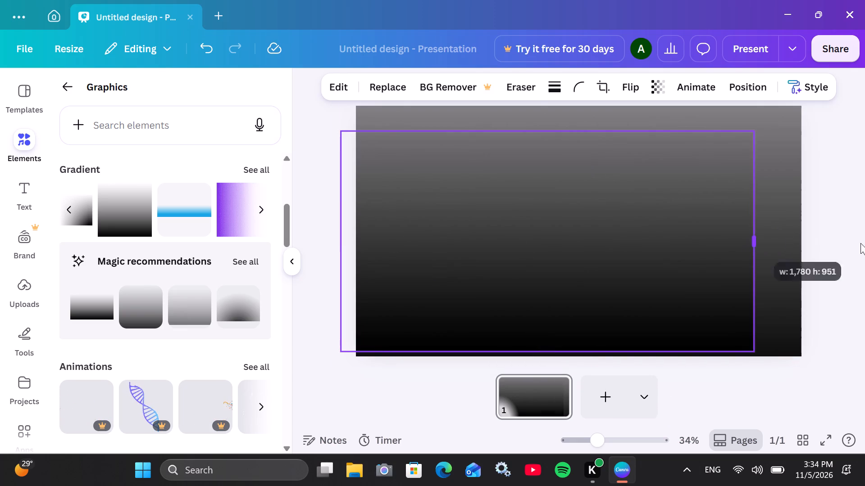
drag(860, 243, 863, 243)
drag(605, 351, 606, 367)
click(724, 379)
click(322, 126)
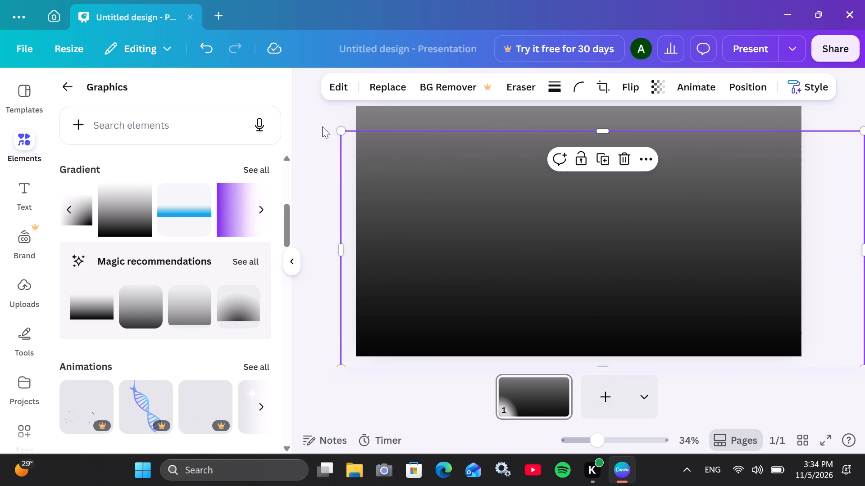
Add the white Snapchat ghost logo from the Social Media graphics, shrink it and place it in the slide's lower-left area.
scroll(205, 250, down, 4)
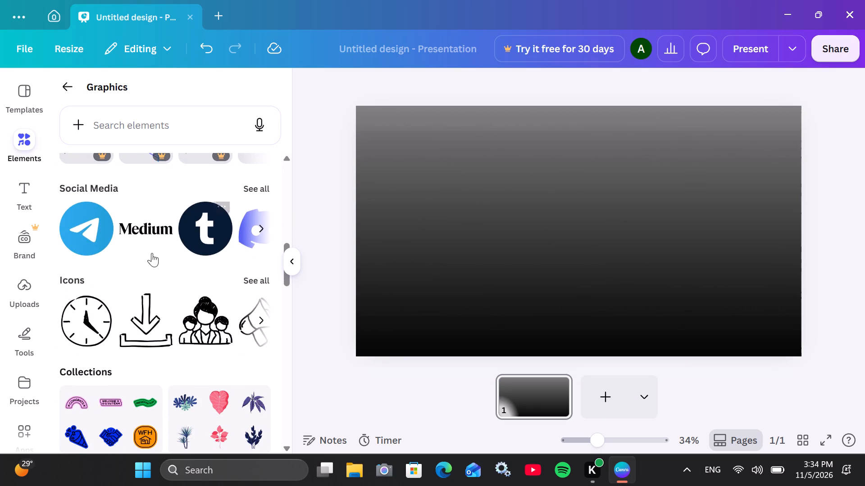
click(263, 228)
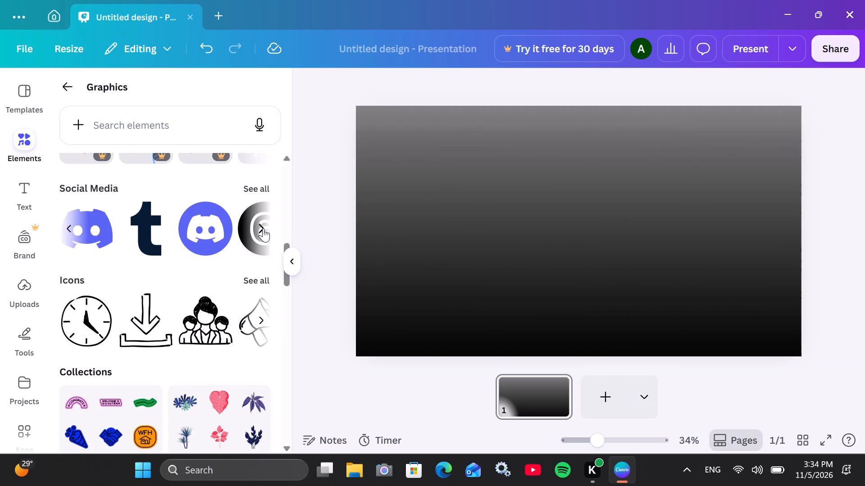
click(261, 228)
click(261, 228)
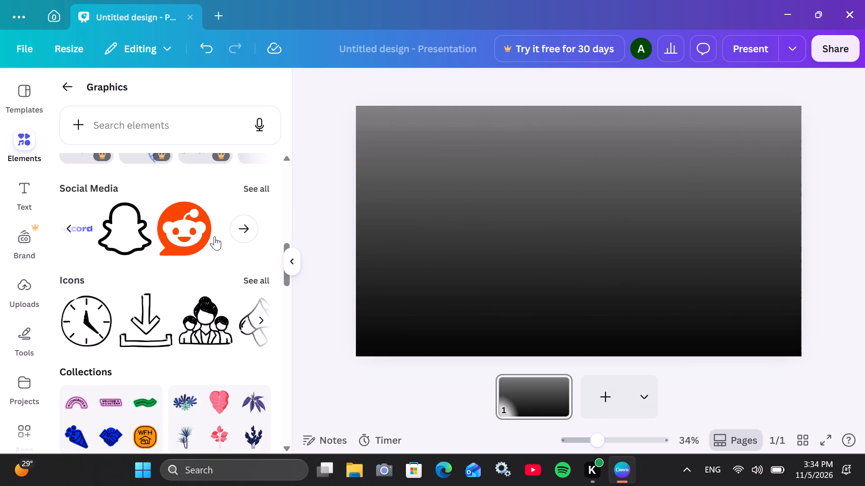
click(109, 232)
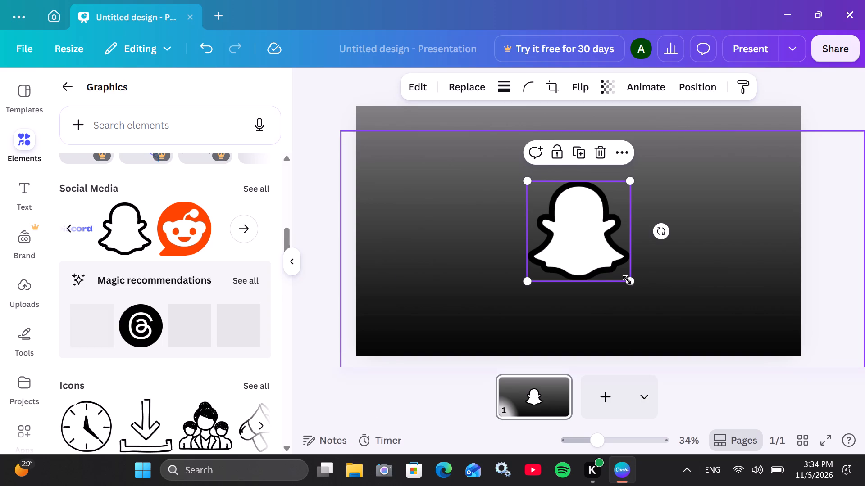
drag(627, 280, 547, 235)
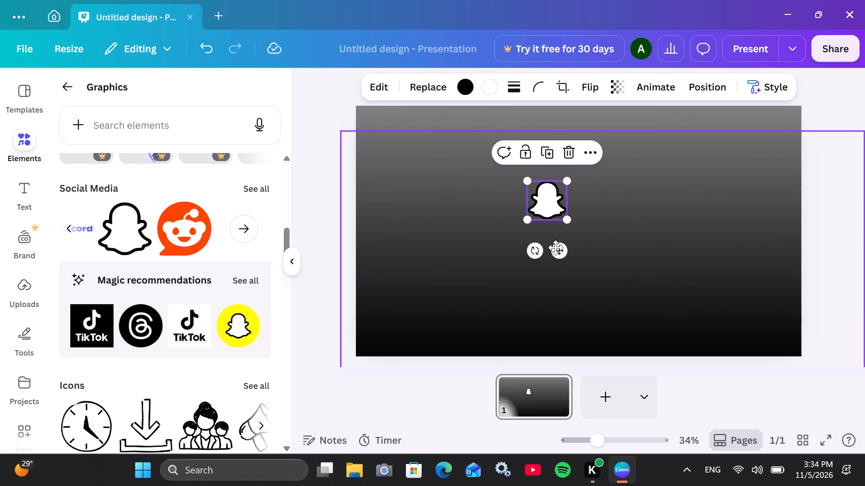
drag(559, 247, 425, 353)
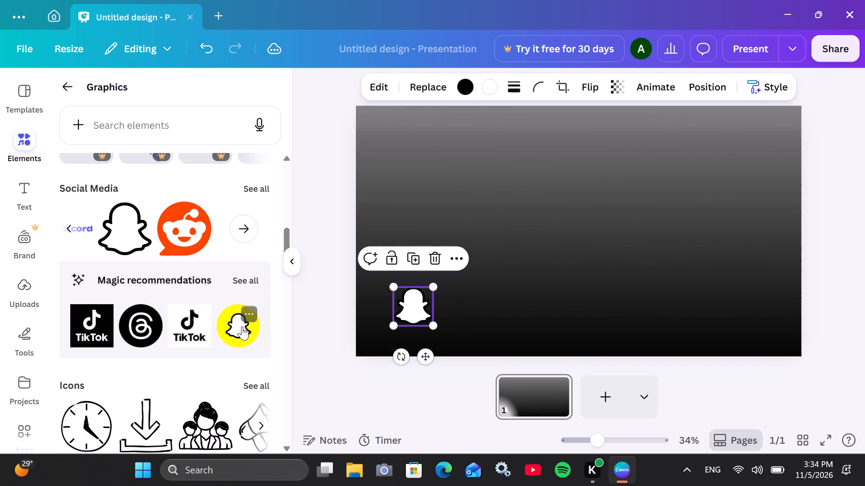
Add the yellow circular Snapchat logo, move the white ghost aside, and shrink the yellow logo into the slide's bottom-left corner.
click(242, 326)
click(424, 296)
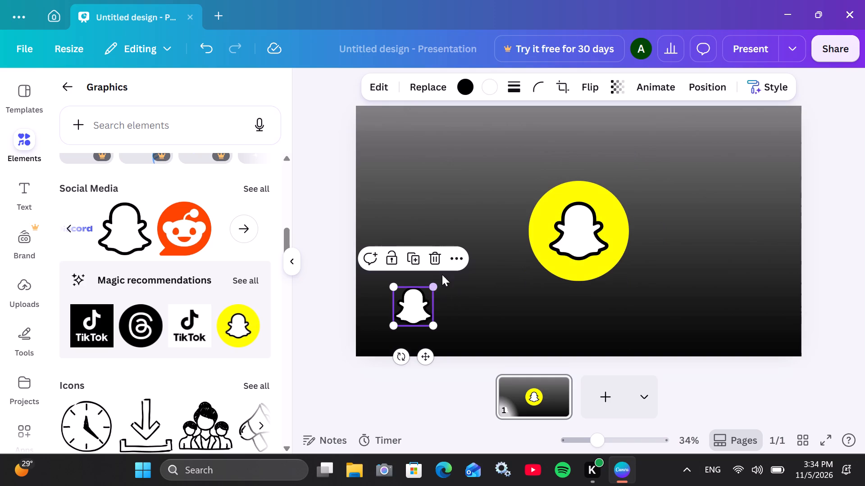
drag(415, 304, 708, 274)
drag(592, 239, 468, 291)
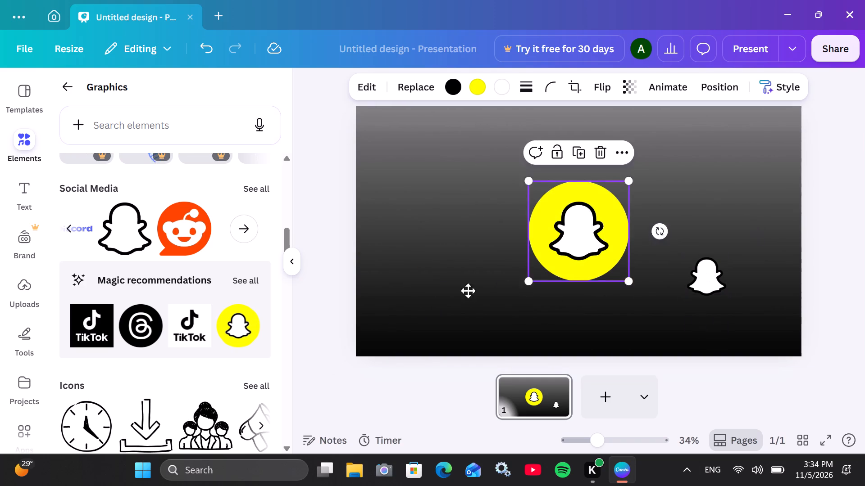
drag(468, 291, 454, 308)
drag(487, 348, 382, 281)
drag(413, 295, 393, 379)
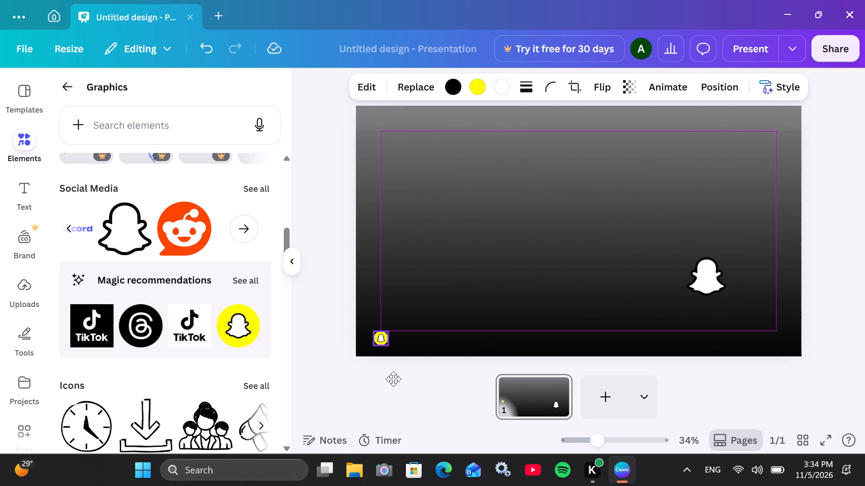
drag(393, 379, 388, 383)
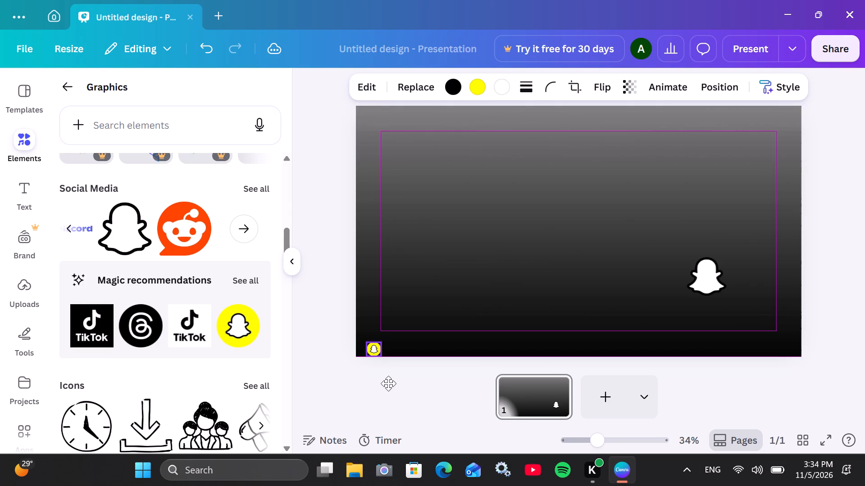
drag(388, 383, 388, 380)
click(435, 374)
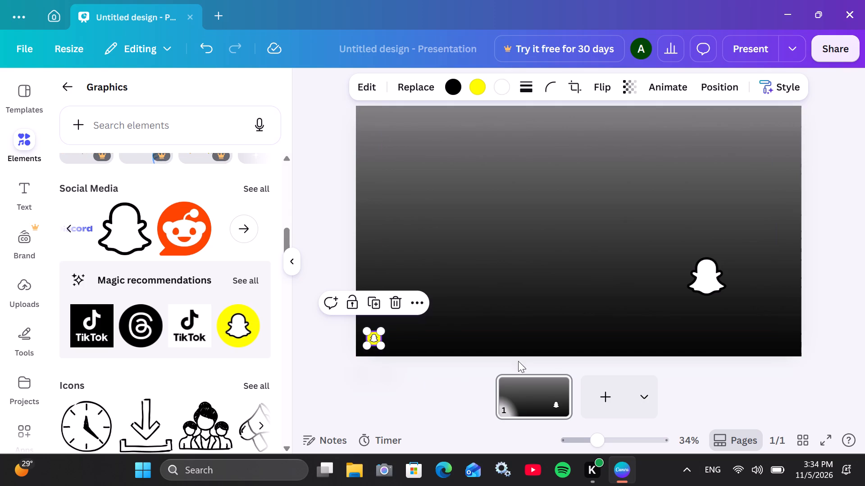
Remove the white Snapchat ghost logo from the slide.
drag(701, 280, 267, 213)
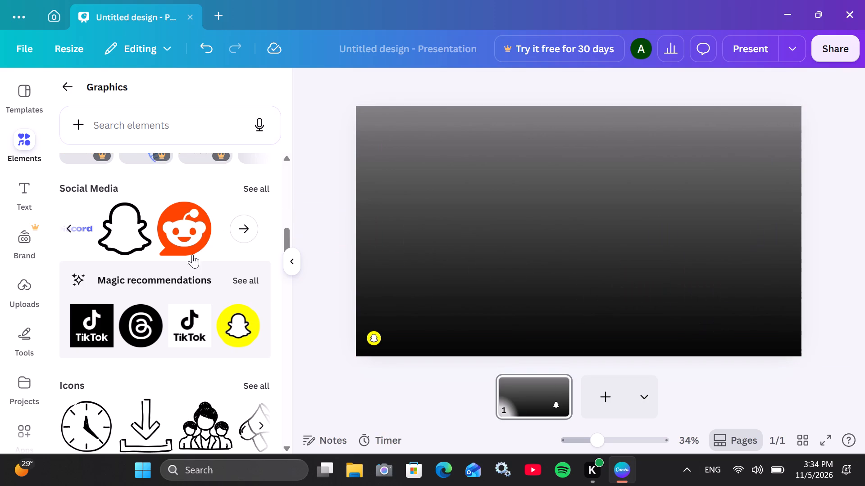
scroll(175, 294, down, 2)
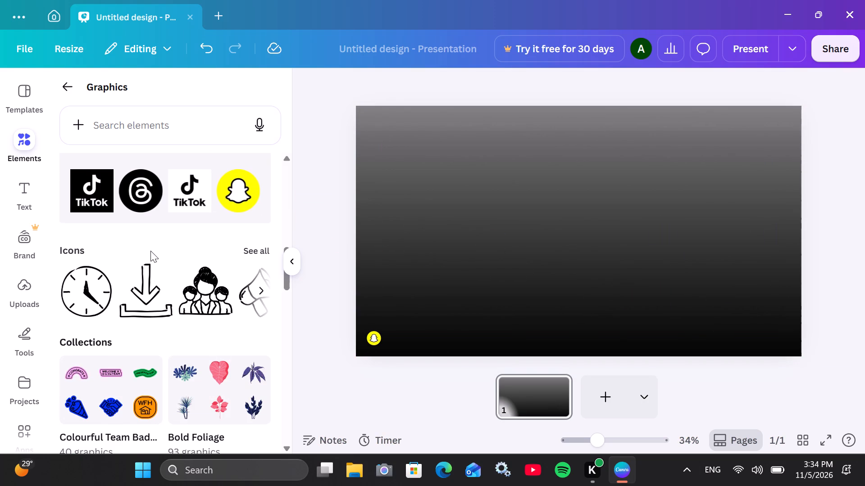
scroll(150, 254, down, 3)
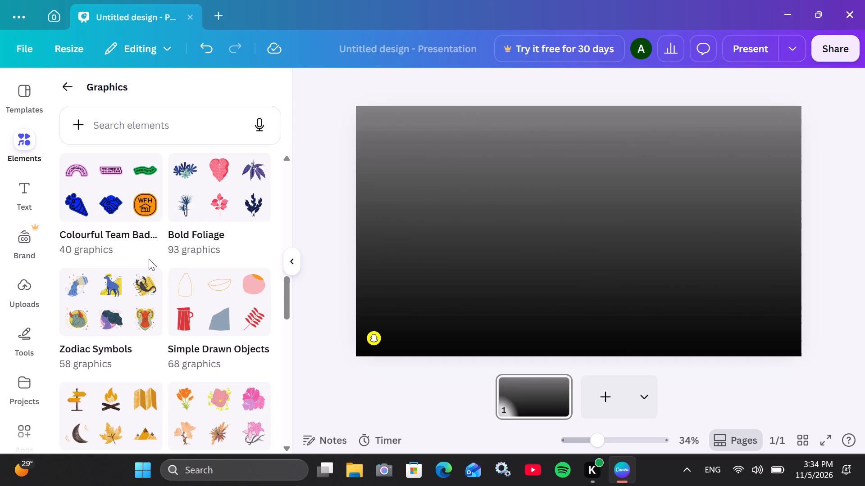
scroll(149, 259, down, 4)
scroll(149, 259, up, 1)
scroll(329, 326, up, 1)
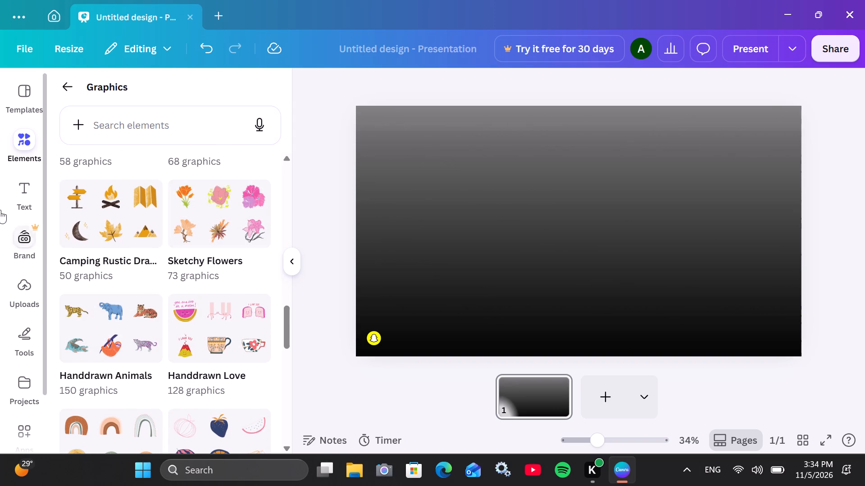
click(9, 201)
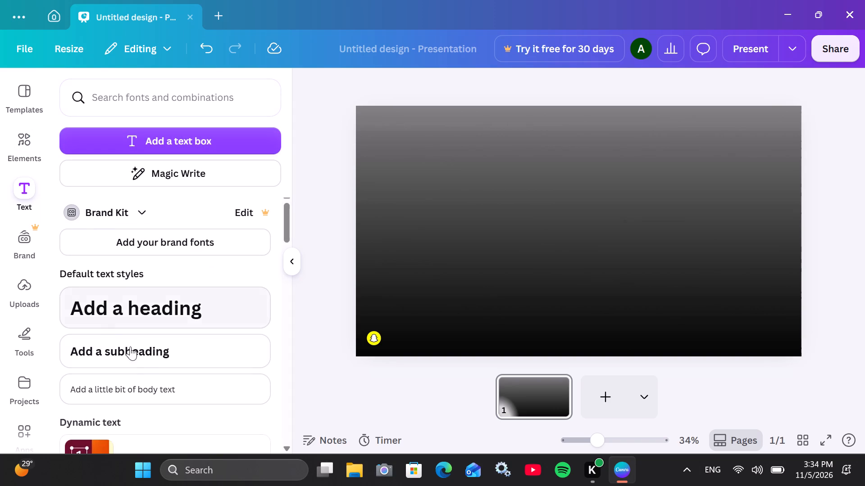
click(141, 356)
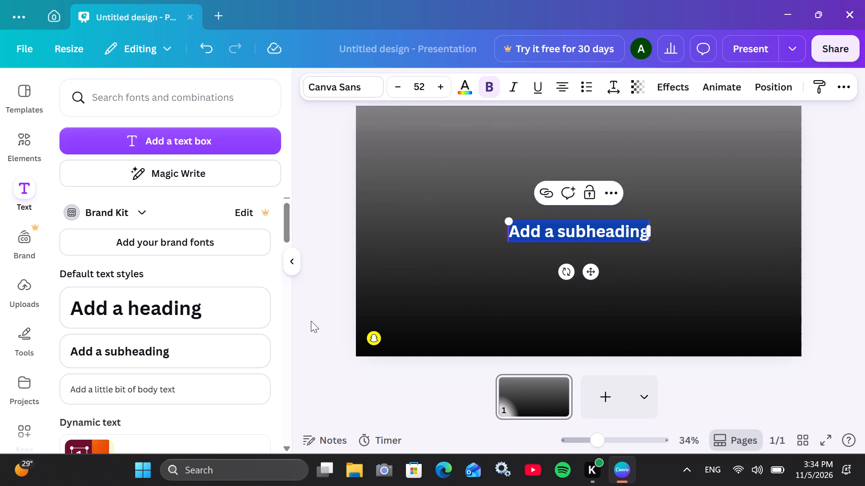
key(BackSpace)
key(shift+at)
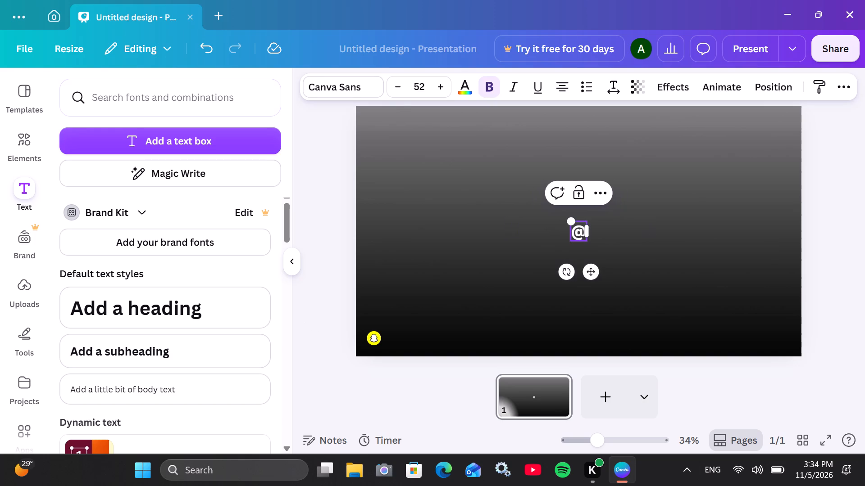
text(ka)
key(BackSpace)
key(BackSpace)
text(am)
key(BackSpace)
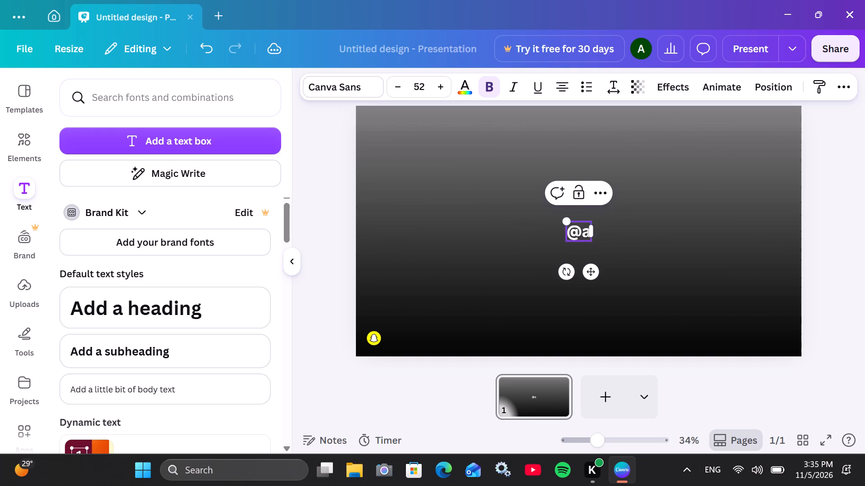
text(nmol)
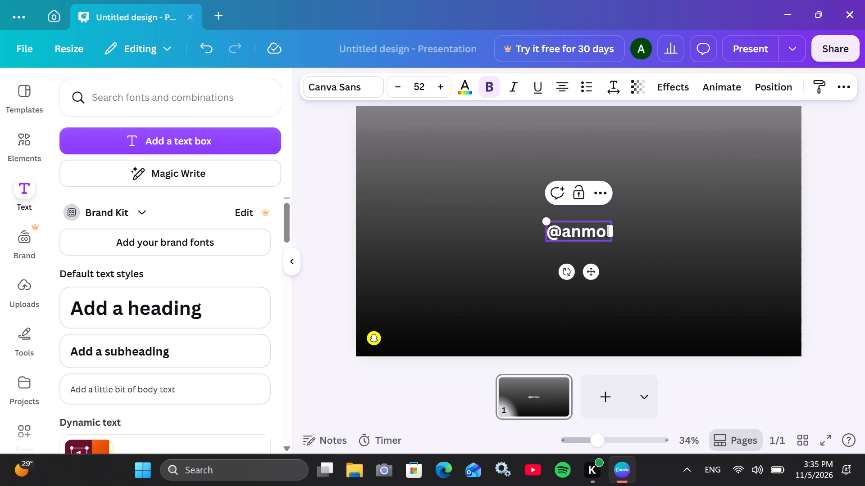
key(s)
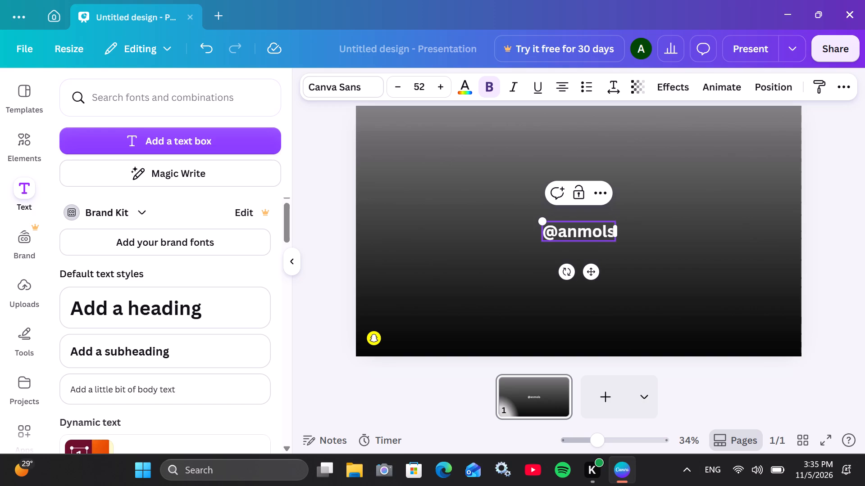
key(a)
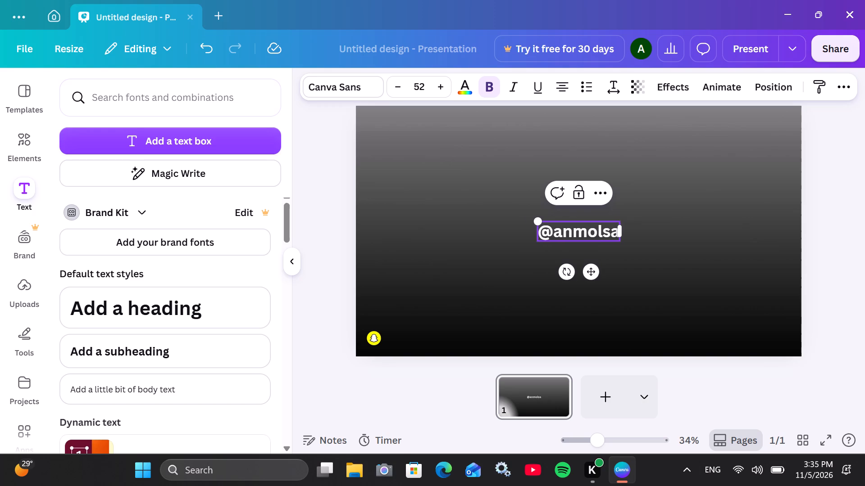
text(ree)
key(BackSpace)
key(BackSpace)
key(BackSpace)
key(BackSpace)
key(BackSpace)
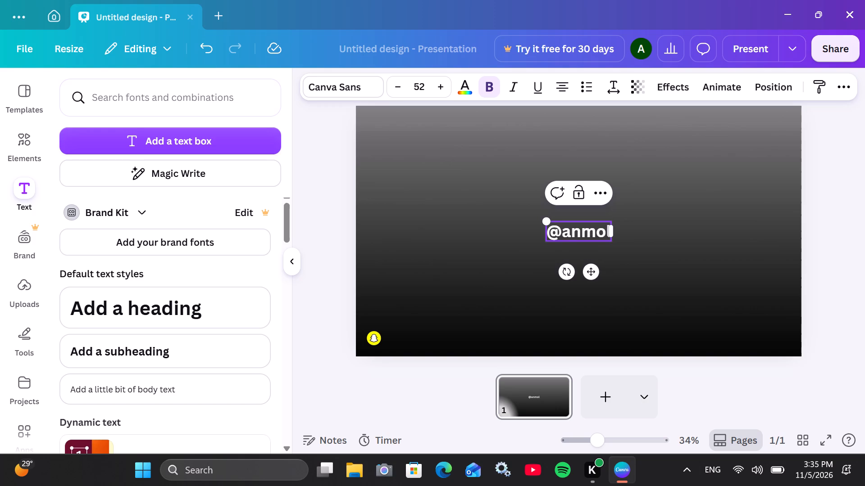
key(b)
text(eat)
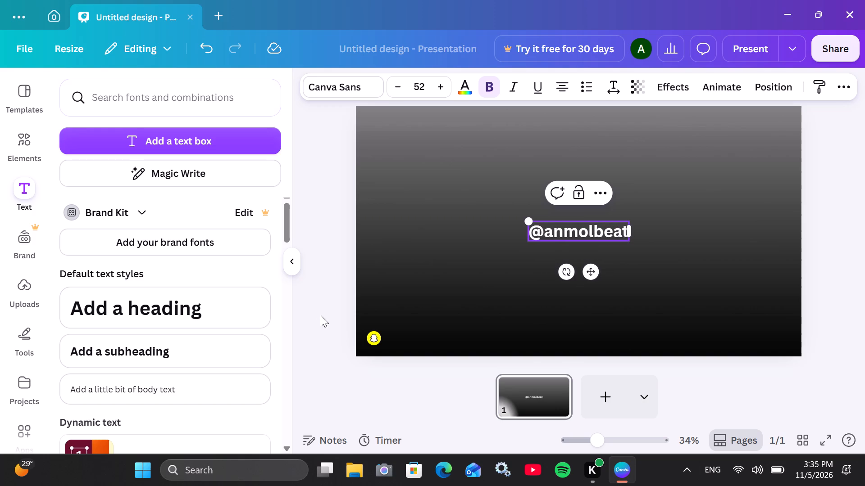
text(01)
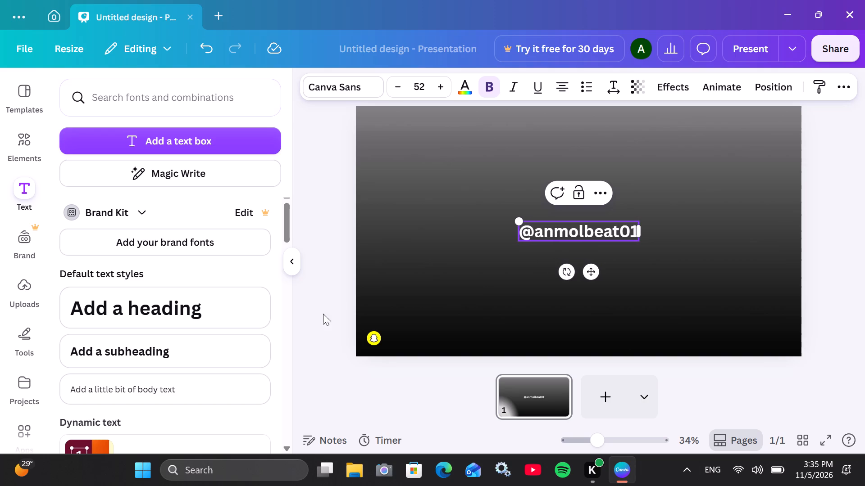
Shrink the handle text to about size 21.2 and place it beside the yellow Snapchat logo in the slide's bottom-left corner.
drag(519, 219, 575, 264)
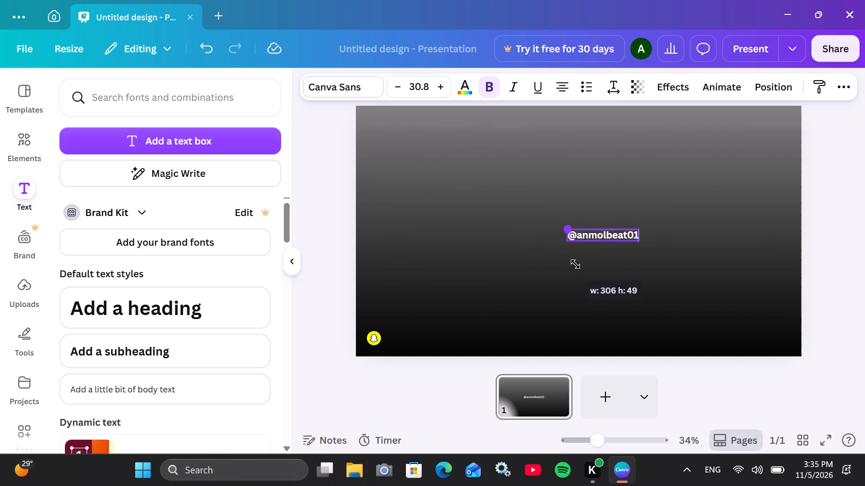
drag(575, 264, 584, 268)
drag(627, 272, 505, 369)
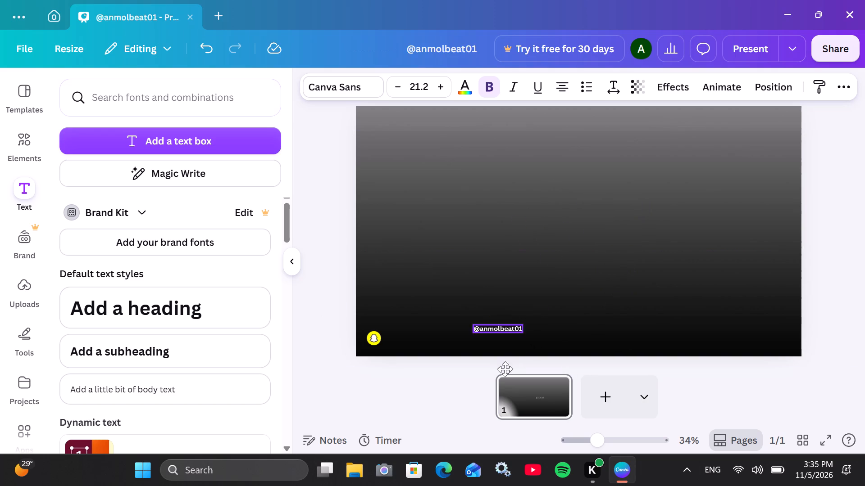
drag(505, 369, 426, 375)
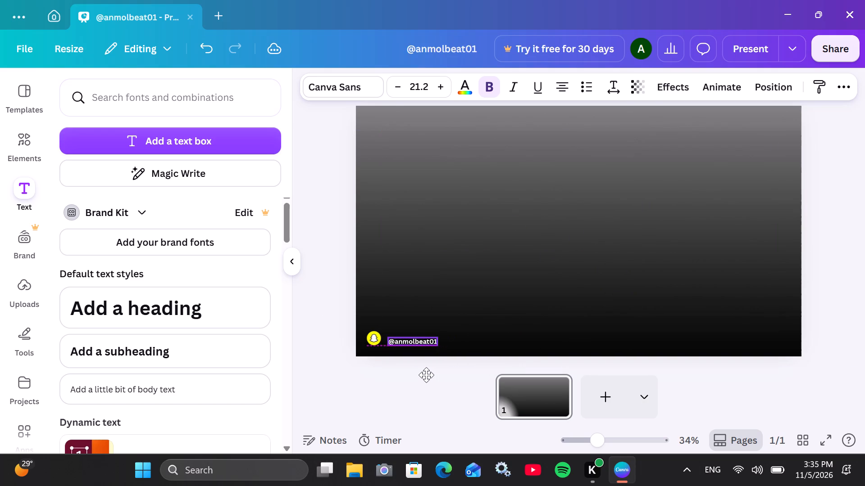
drag(426, 375, 427, 375)
Nudge the handle text up and left until it sits close to the Snapchat logo, level with its centre.
key(Up)
key(Up)
key(Up)
key(Up)
key(Up)
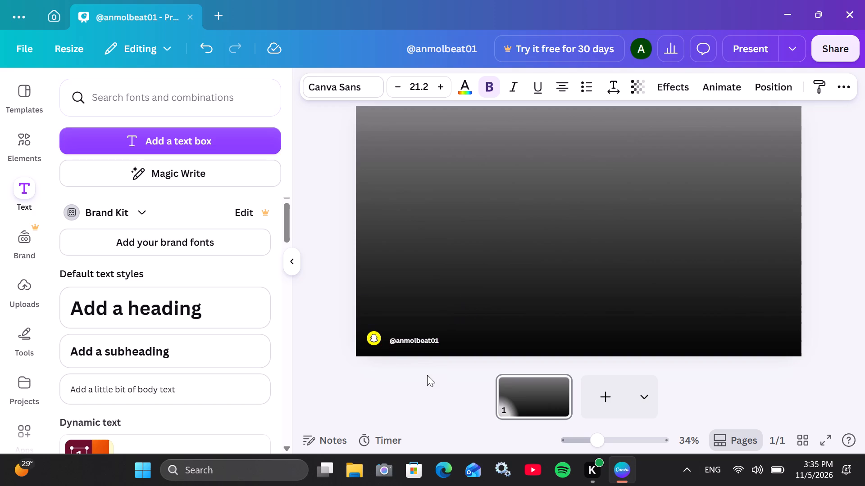
key(Up)
key(Up)
key(Up)
key(Up)
key(Up)
key(Up)
key(Up)
key(Left)
key(Left)
key(Left)
key(Left)
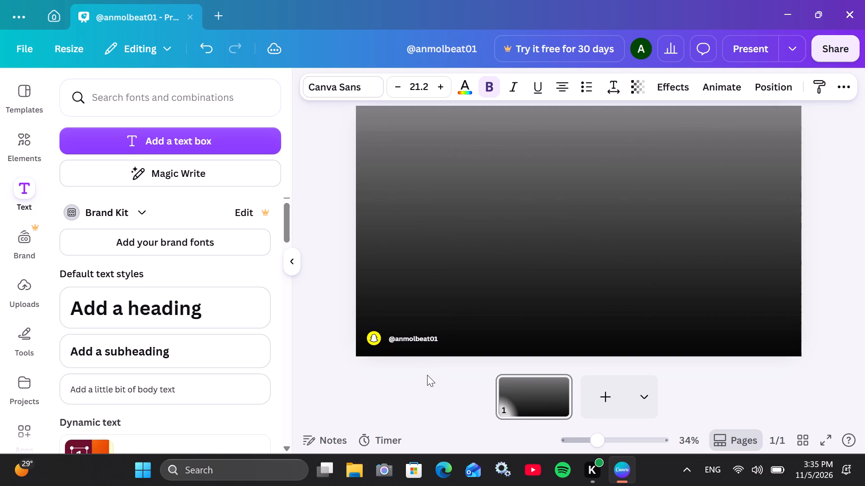
key(Left)
key(Left)
key(Left)
key(Left)
key(Left)
key(Left)
key(Left)
key(Left)
key(Left)
key(Left)
key(Left)
key(Up)
key(Up)
key(Up)
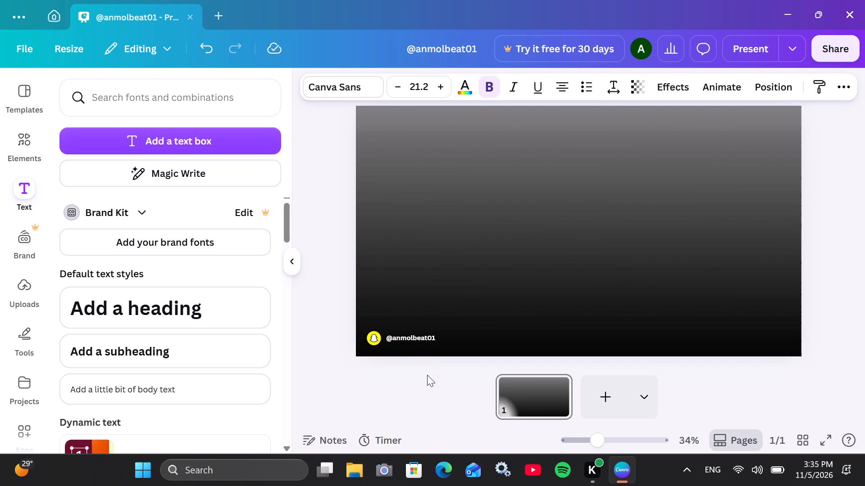
key(Down)
key(Left)
key(Left)
key(Left)
key(Left)
key(Left)
key(Left)
key(Left)
key(Left)
key(Left)
key(Left)
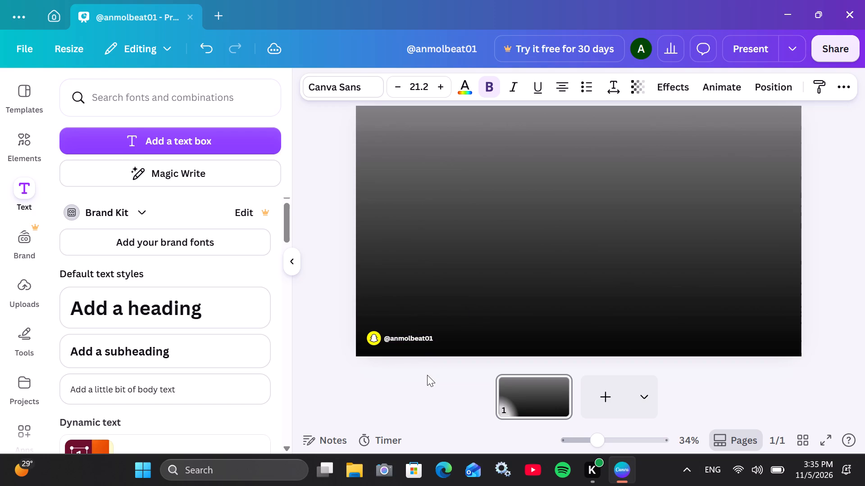
Browse the elements library for an Instagram logo to go beside the Snapchat handle.
scroll(196, 330, down, 5)
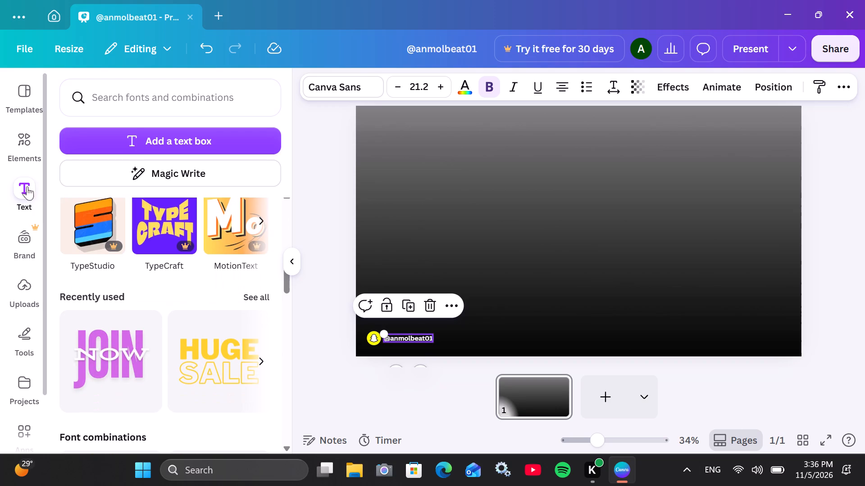
click(32, 153)
scroll(125, 257, down, 3)
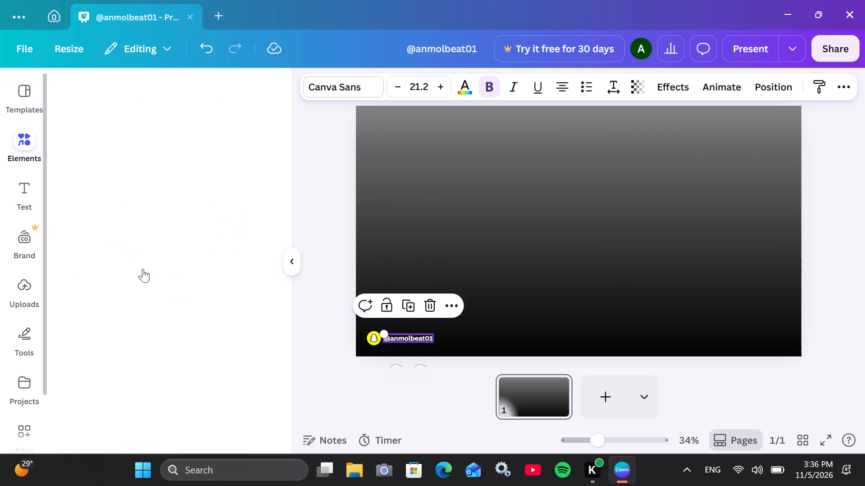
scroll(143, 269, down, 6)
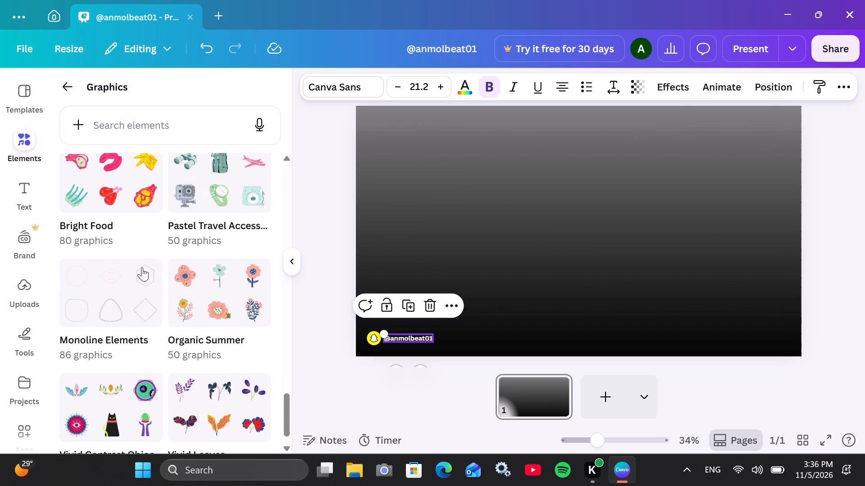
Find the multicoloured Instagram logo in the Social Media graphics collection and add it to the slide.
scroll(142, 267, down, 9)
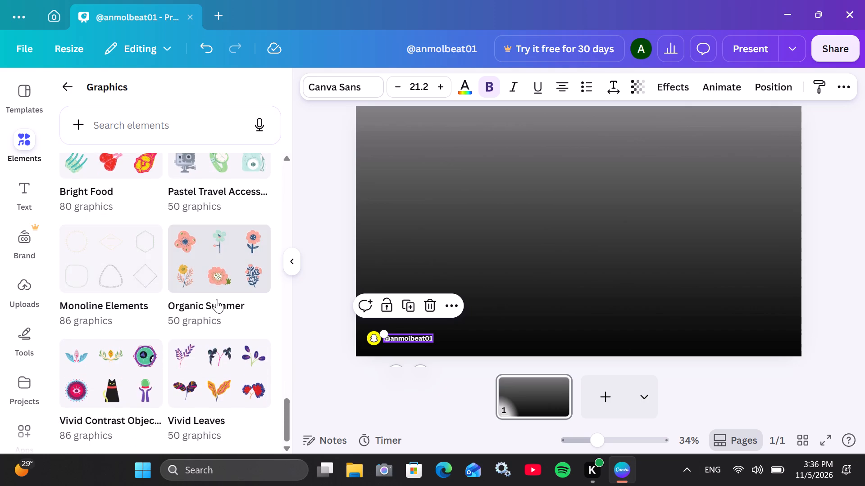
scroll(216, 297, up, 18)
click(252, 262)
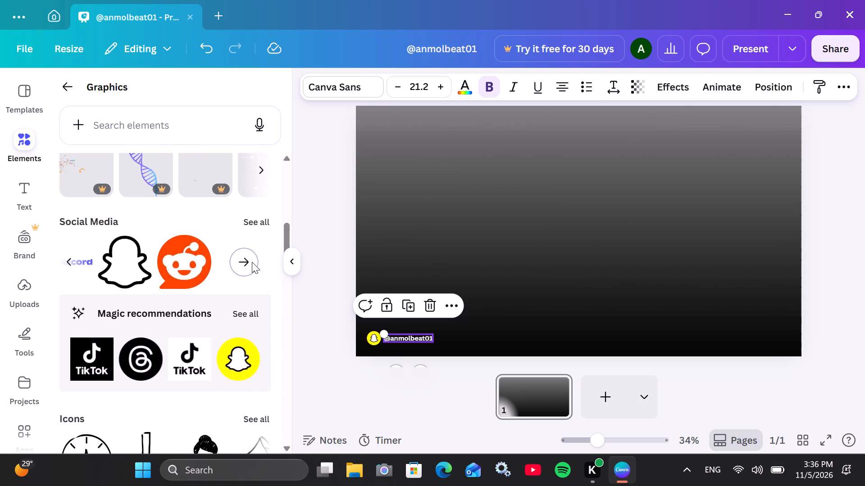
scroll(178, 273, down, 4)
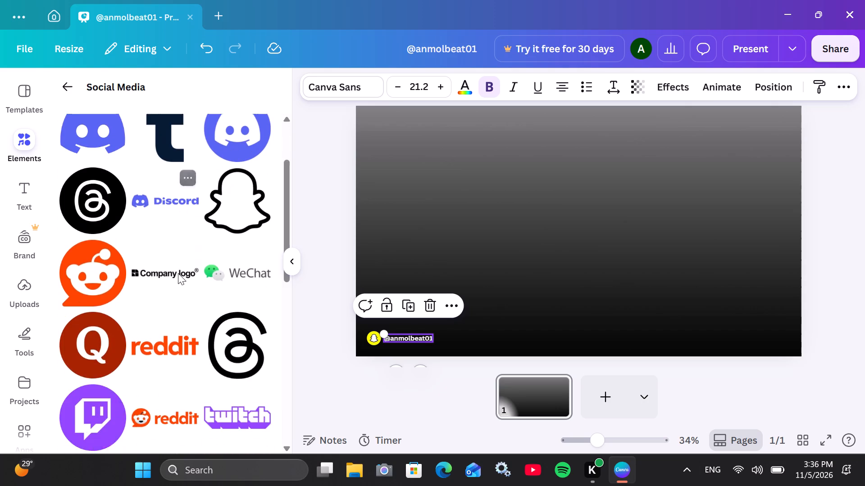
scroll(176, 273, down, 7)
scroll(174, 273, up, 5)
scroll(174, 273, down, 4)
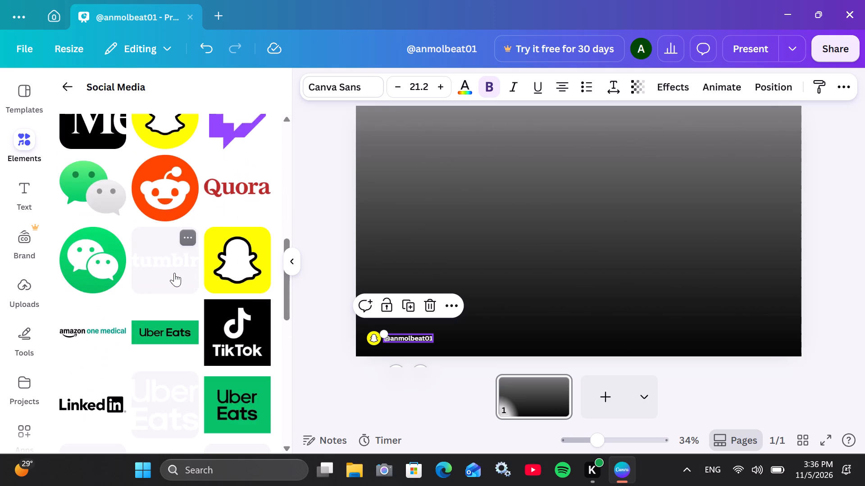
scroll(174, 273, down, 5)
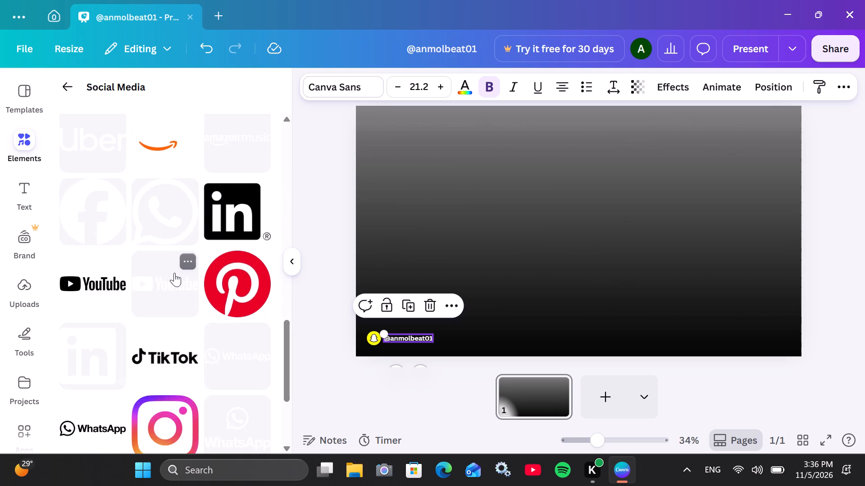
scroll(174, 273, down, 3)
click(174, 273)
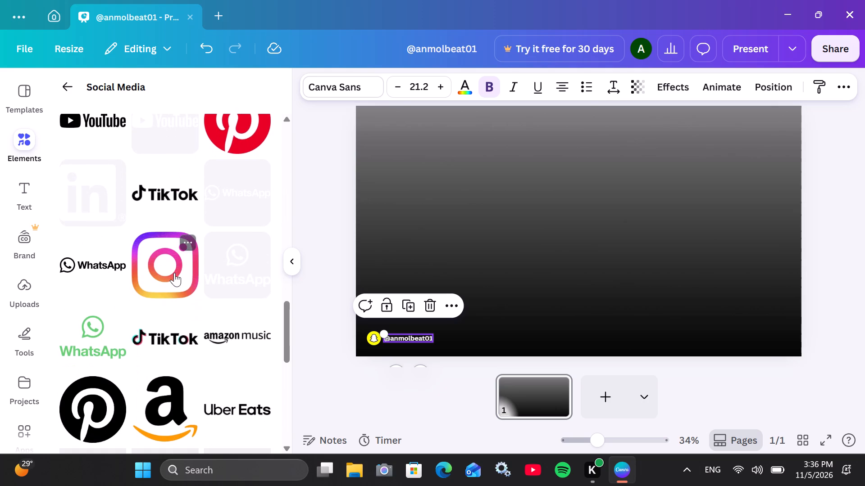
Shrink the Instagram logo to about the Snapchat logo's size and place it just after the handle text at the slide's bottom.
drag(626, 280, 505, 226)
drag(546, 227, 488, 344)
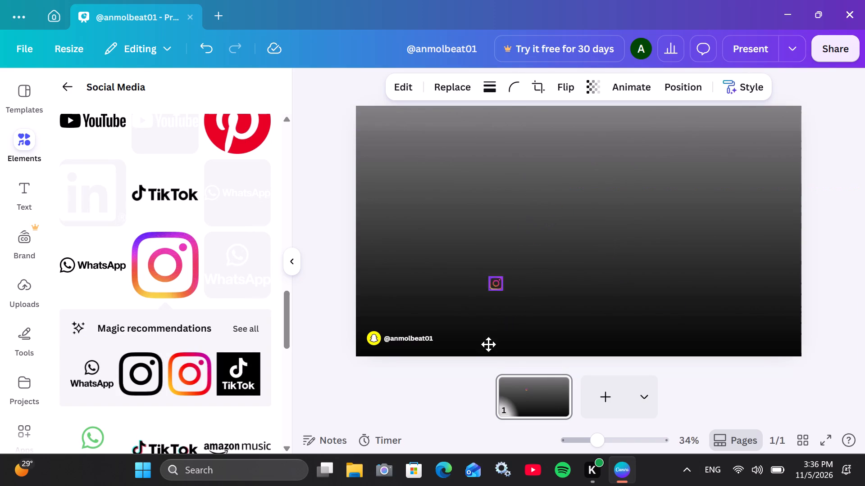
drag(488, 344, 455, 378)
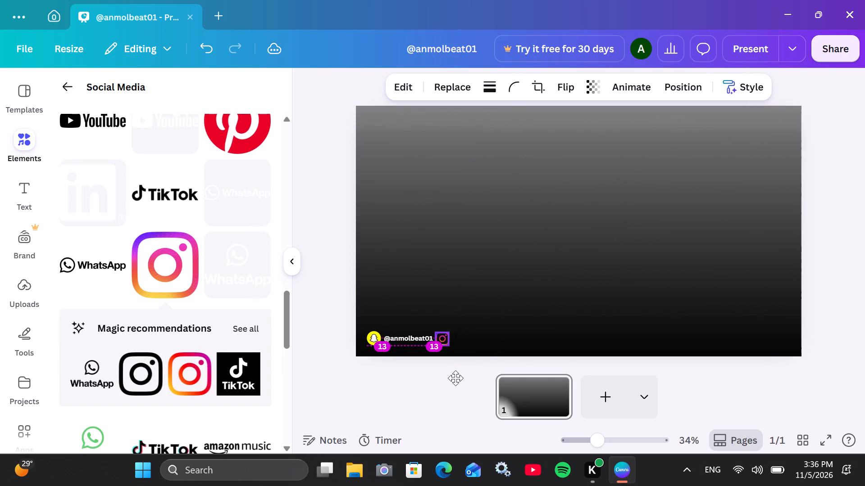
drag(455, 378, 458, 378)
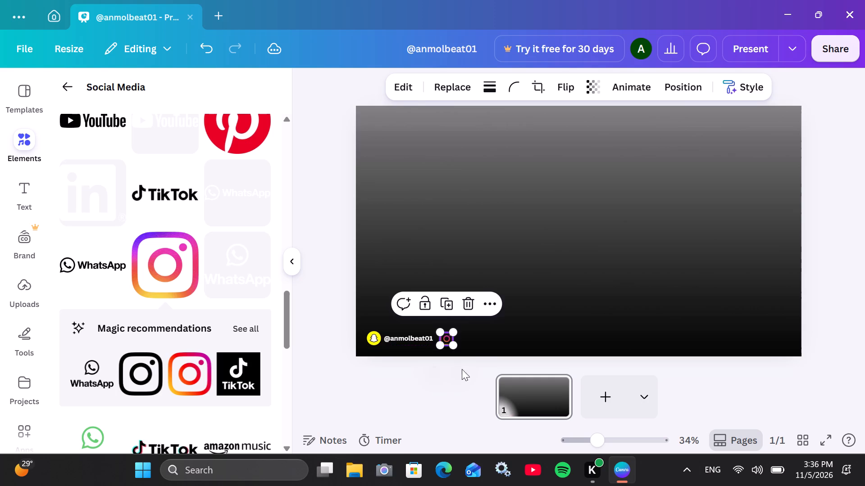
click(497, 283)
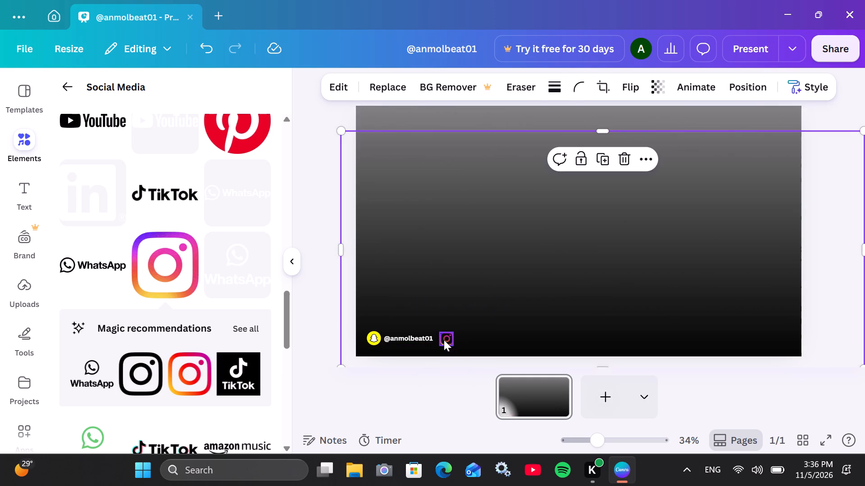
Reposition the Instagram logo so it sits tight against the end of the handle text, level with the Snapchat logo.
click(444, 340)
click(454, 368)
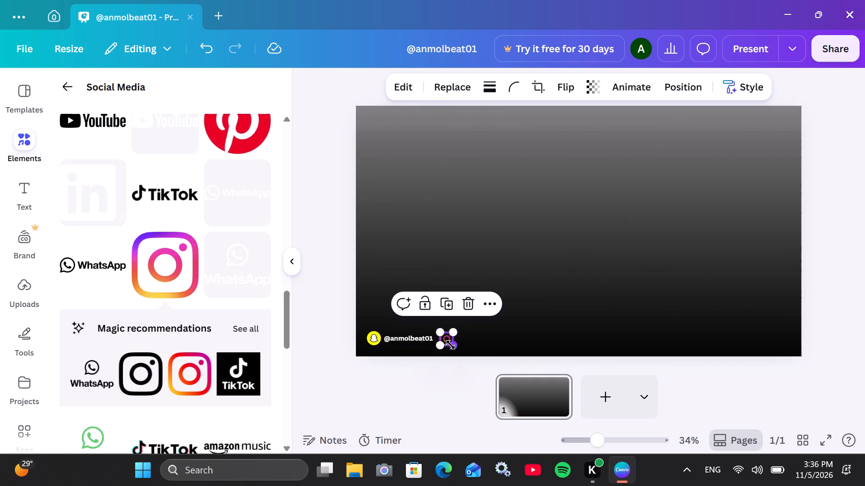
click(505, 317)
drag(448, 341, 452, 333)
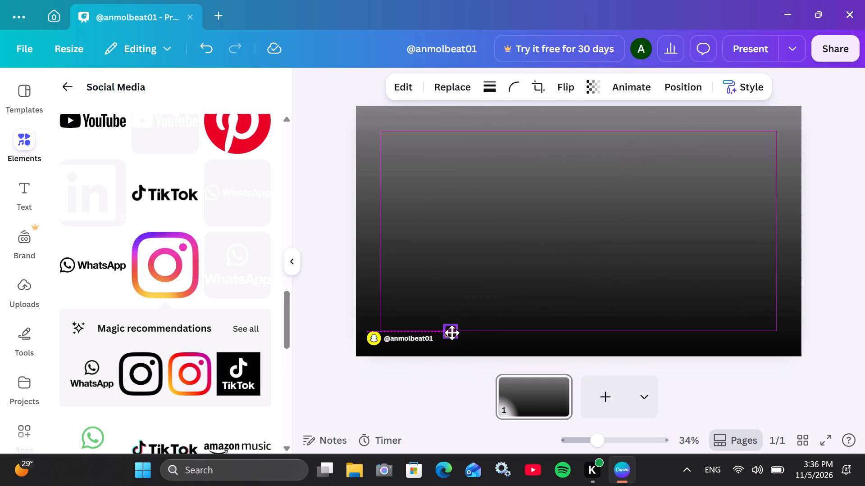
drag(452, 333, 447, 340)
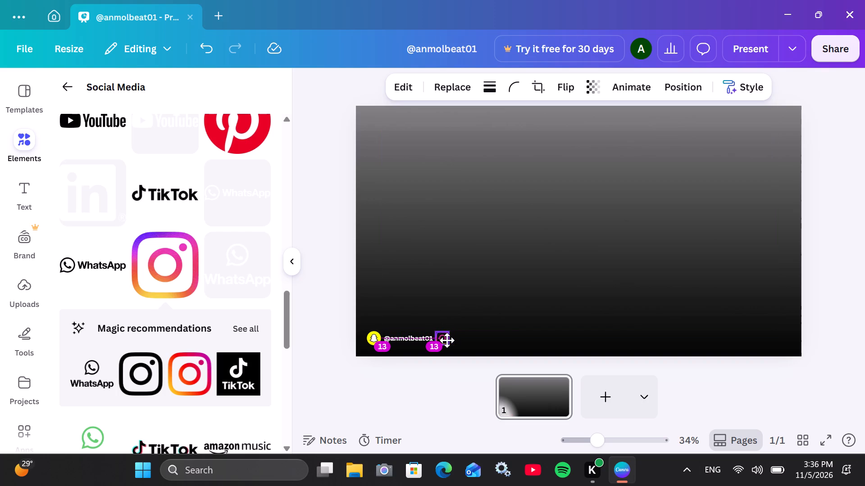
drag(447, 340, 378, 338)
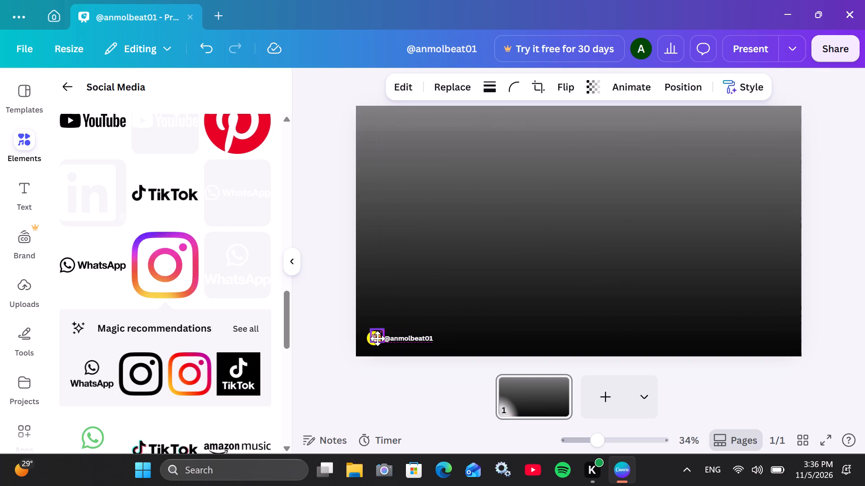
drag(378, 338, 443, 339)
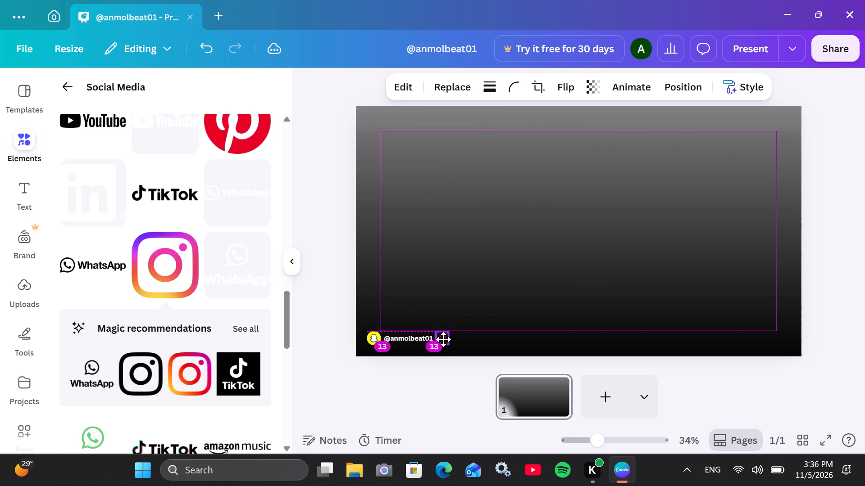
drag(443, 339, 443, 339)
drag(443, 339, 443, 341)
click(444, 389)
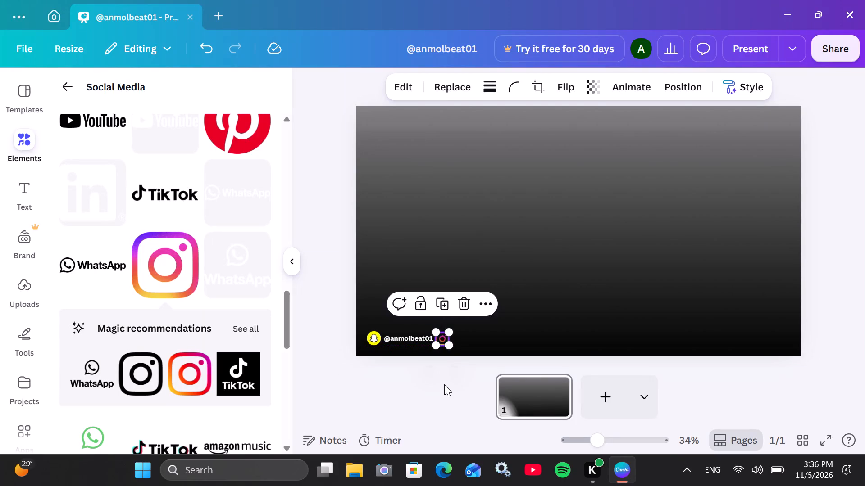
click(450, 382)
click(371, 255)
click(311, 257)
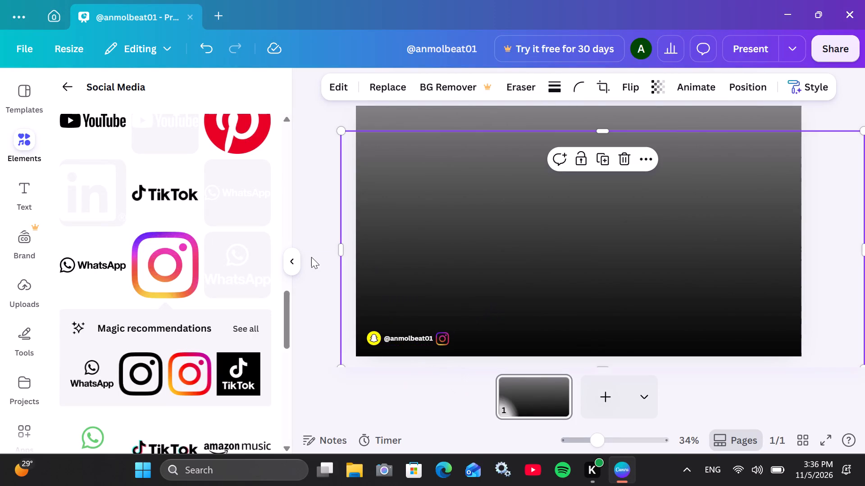
Move the Instagram logo near the slide's bottom-right corner and shrink it slightly.
drag(445, 339, 525, 346)
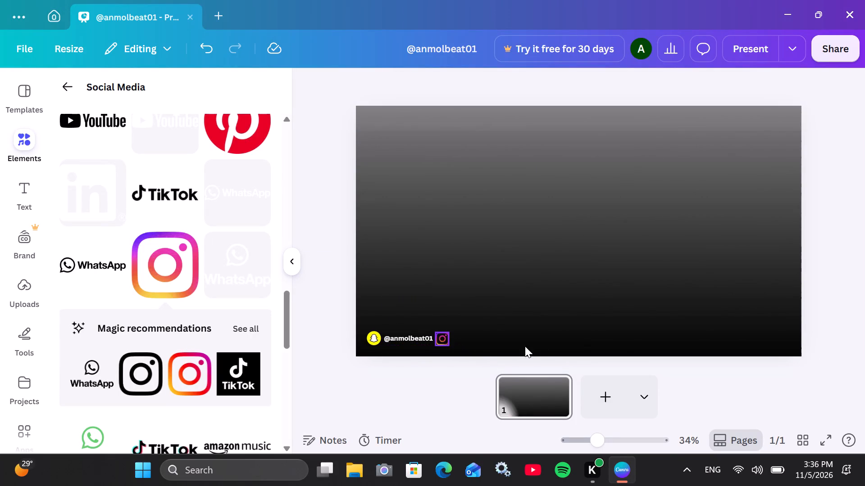
drag(525, 346, 728, 339)
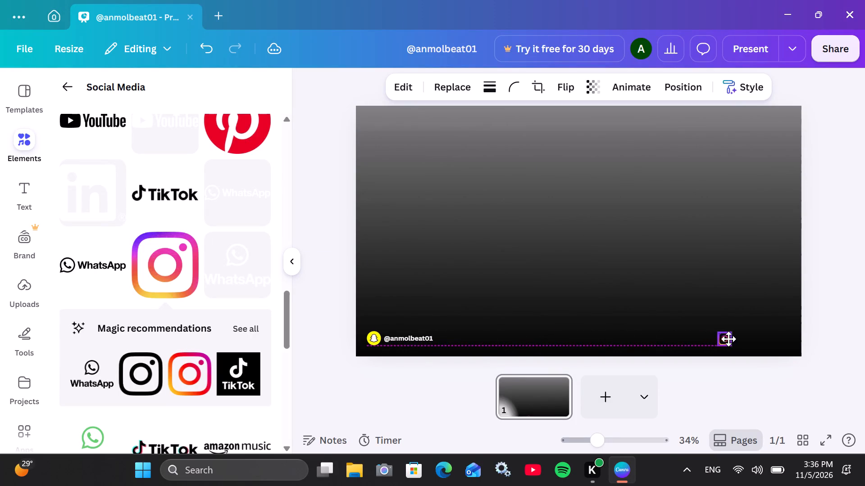
drag(728, 339, 733, 337)
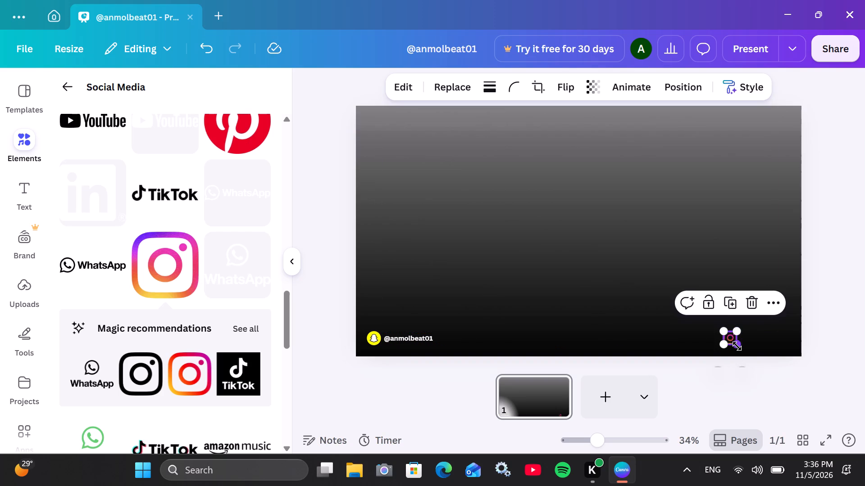
click(737, 346)
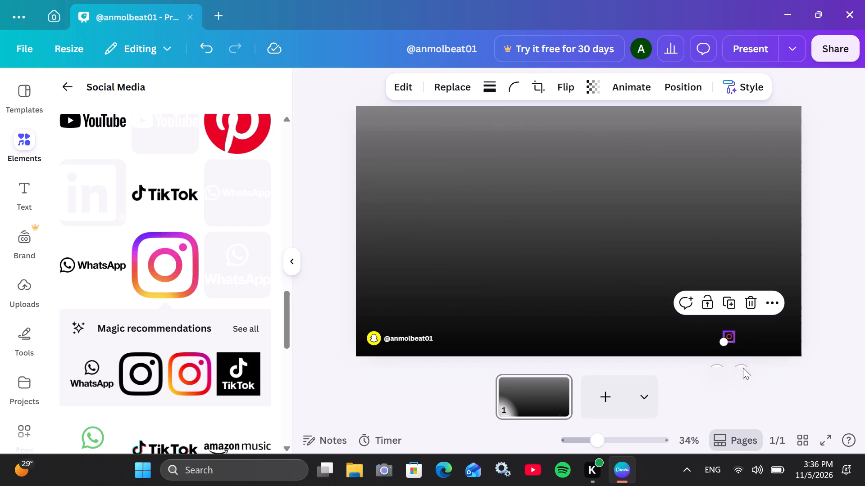
click(743, 368)
click(746, 396)
click(838, 317)
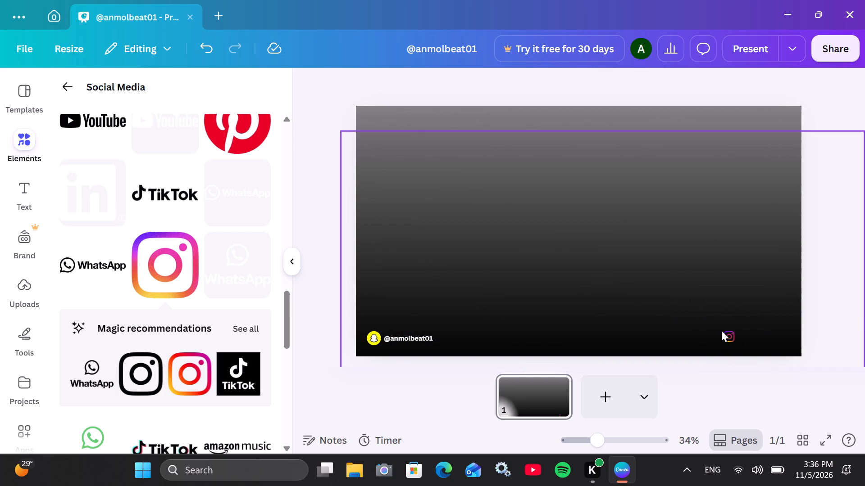
Move the Instagram logo back beside the Snapchat handle, level with it and separated by a small gap.
drag(731, 334, 627, 346)
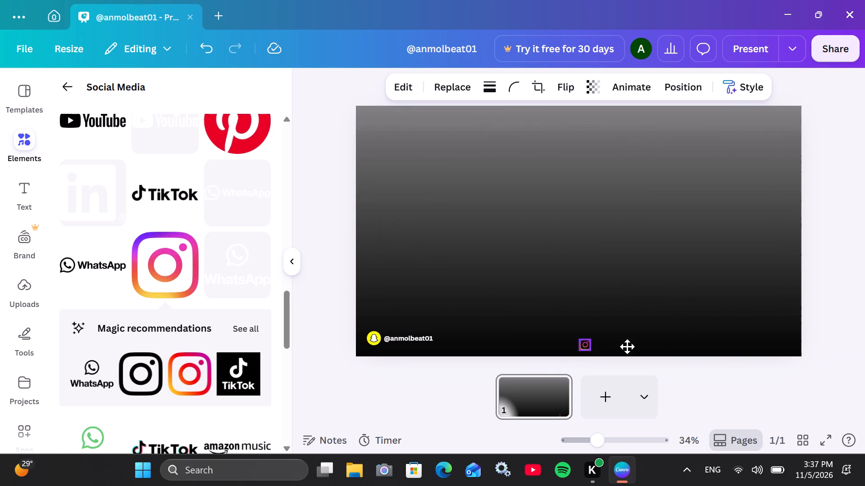
drag(627, 346, 424, 316)
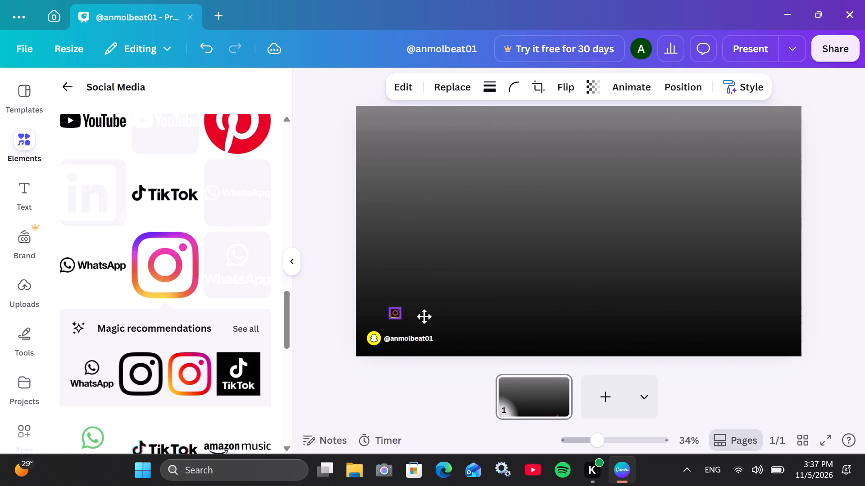
drag(424, 316, 450, 335)
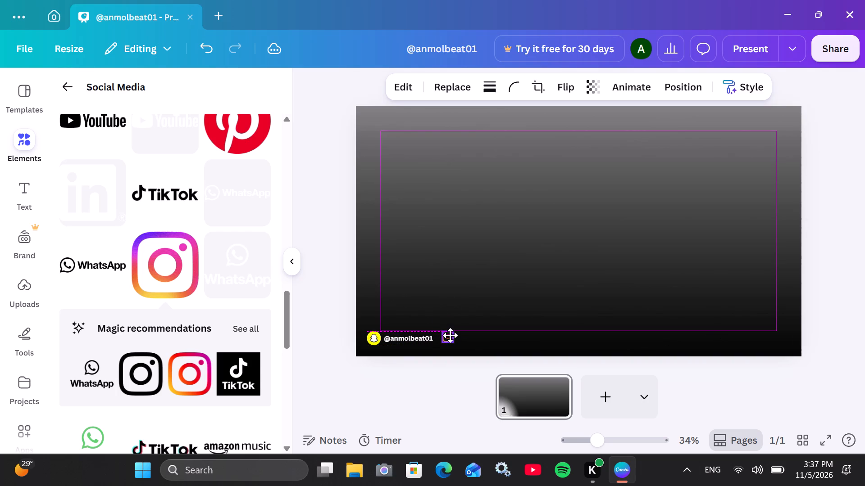
drag(450, 335, 454, 337)
click(422, 371)
click(377, 363)
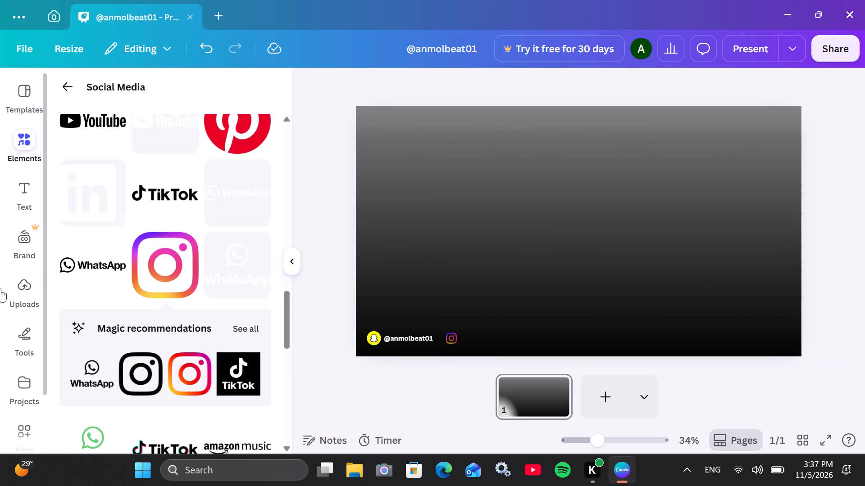
Add a subheading text box to the slide and clear its placeholder text.
click(12, 188)
scroll(196, 318, down, 3)
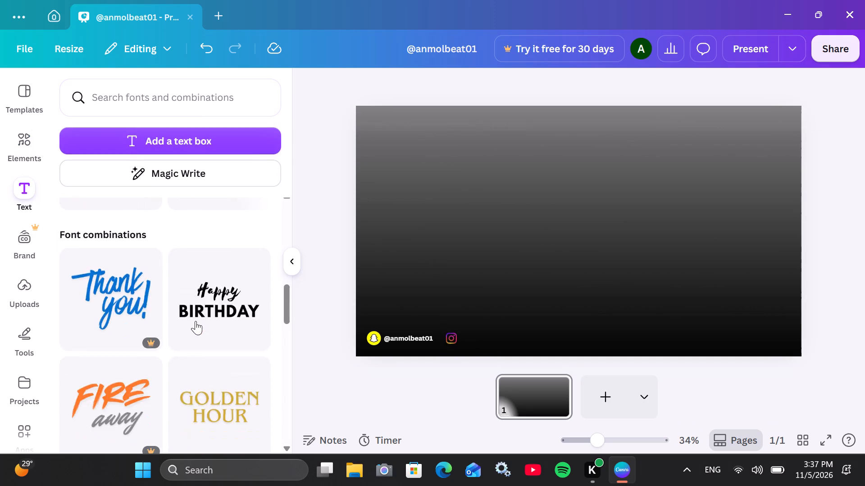
scroll(196, 321, up, 8)
click(190, 357)
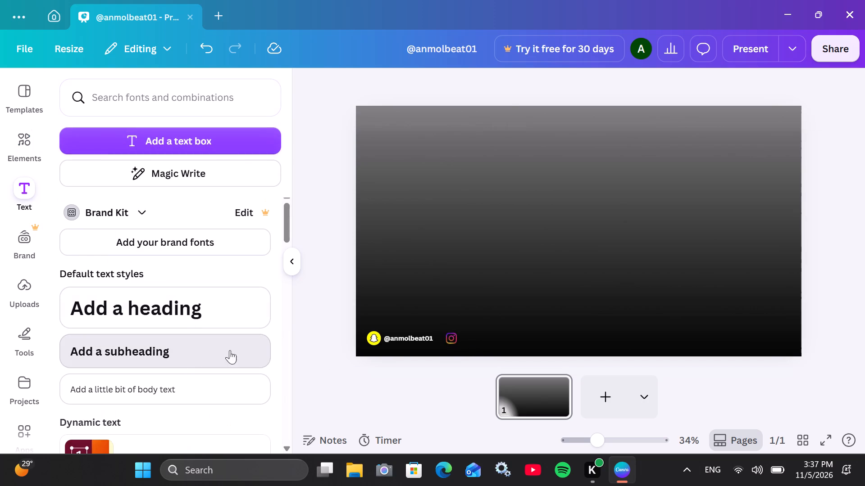
key(BackSpace)
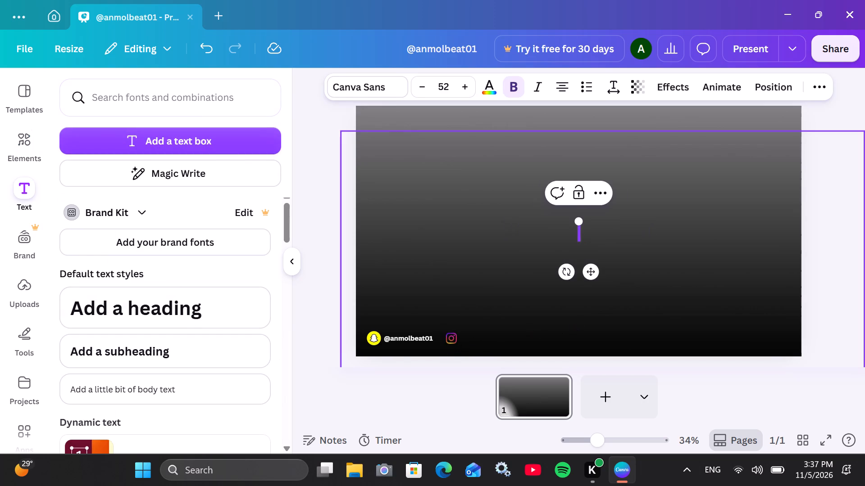
key(shift+at)
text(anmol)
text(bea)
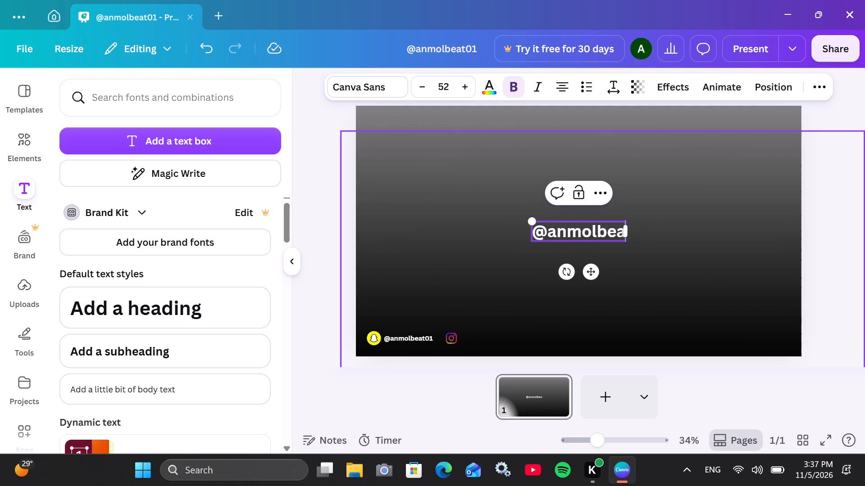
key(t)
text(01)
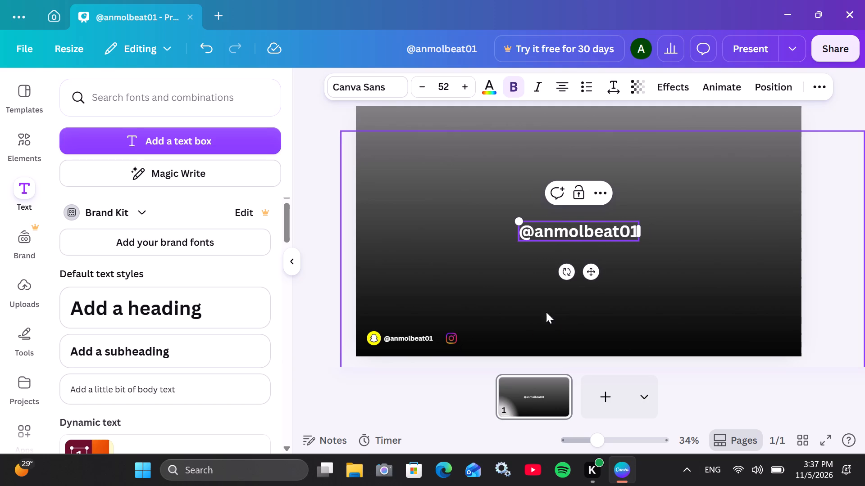
drag(515, 220, 566, 262)
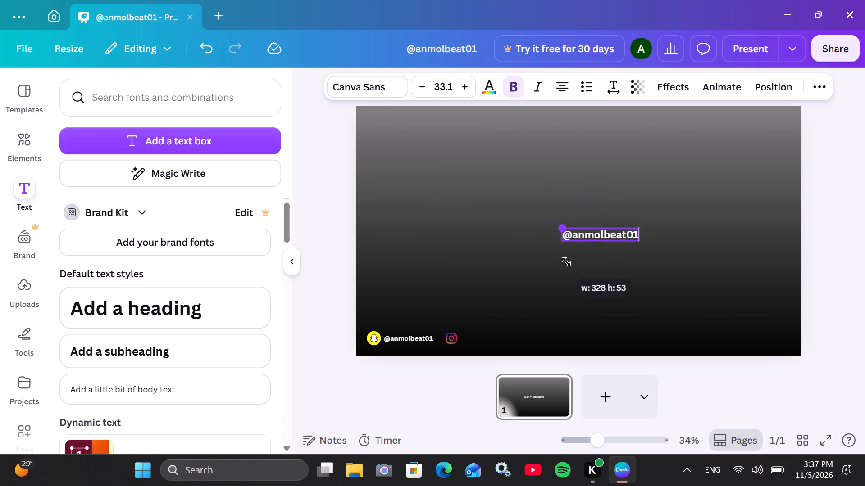
Shrink the new handle text to size 15.6 and place it just beside the Instagram logo in the bottom row.
drag(566, 262, 596, 272)
drag(638, 272, 617, 289)
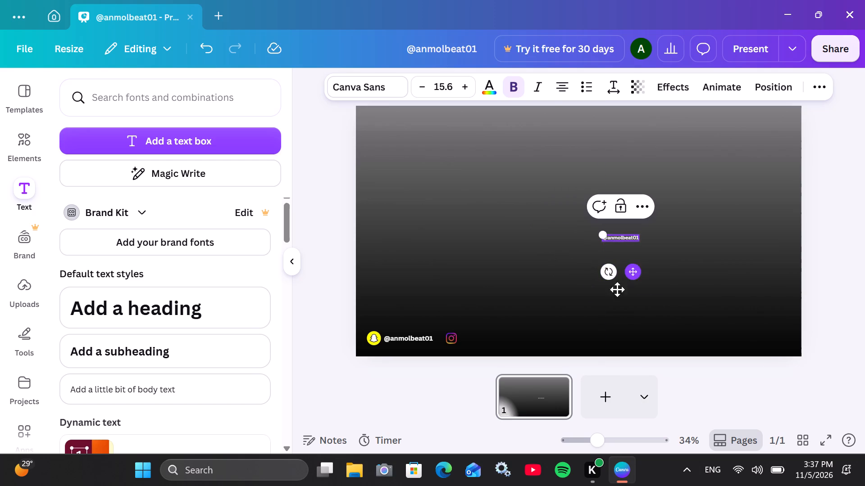
drag(617, 289, 499, 373)
click(341, 379)
click(340, 361)
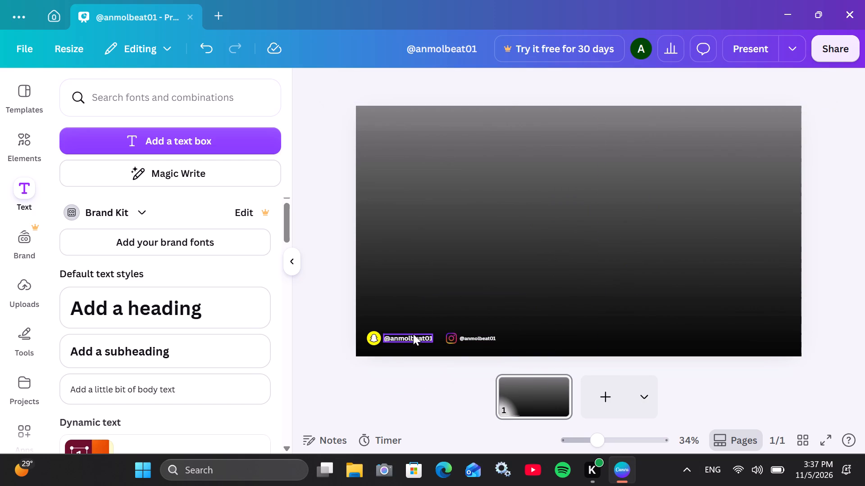
Shrink the Snapchat handle text to size 17.8 and keep it beside the yellow Snapchat logo.
click(413, 334)
drag(385, 331, 396, 339)
drag(424, 364, 417, 364)
drag(416, 339, 410, 339)
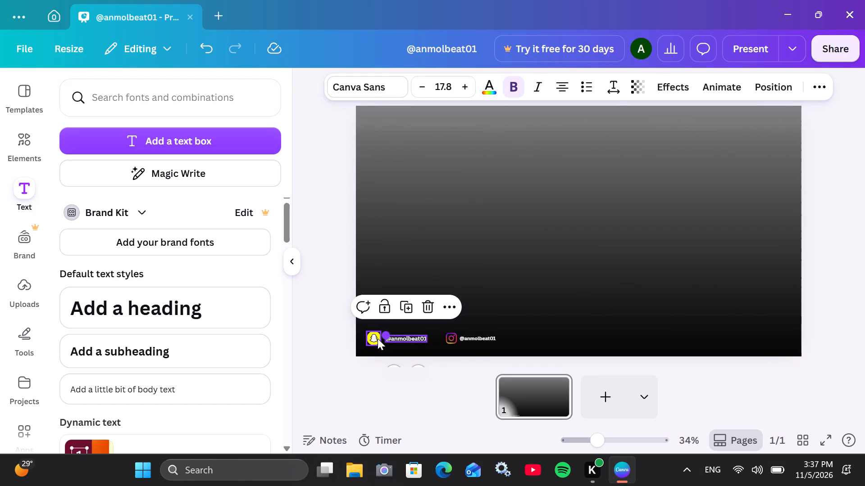
Shrink the yellow Snapchat logo to about 43 by 43 so it suits the smaller handle text.
click(377, 338)
drag(366, 329, 370, 335)
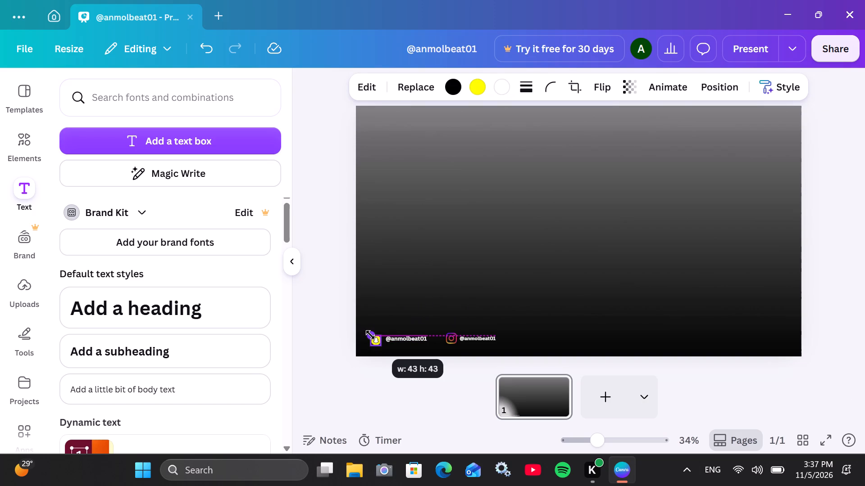
drag(370, 335, 371, 332)
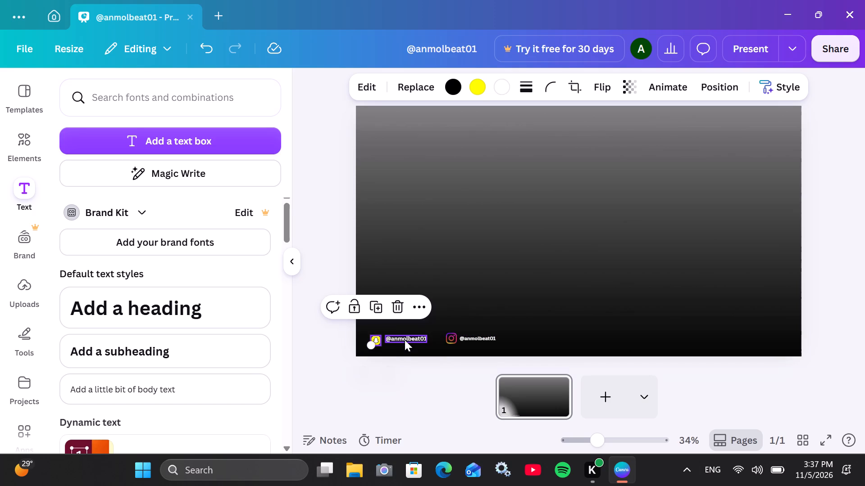
Reposition the Snapchat handle text so it sits level with the shrunken Snapchat logo, with a small gap between them.
drag(405, 339, 401, 341)
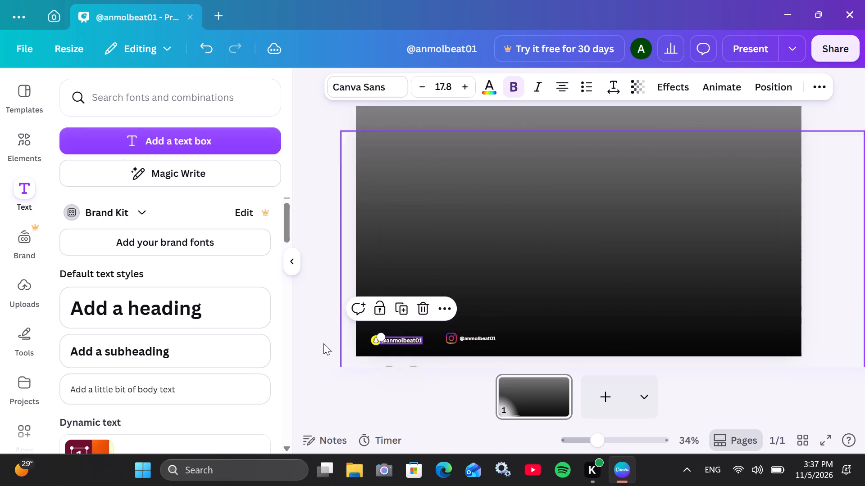
click(323, 343)
click(393, 339)
key(Right)
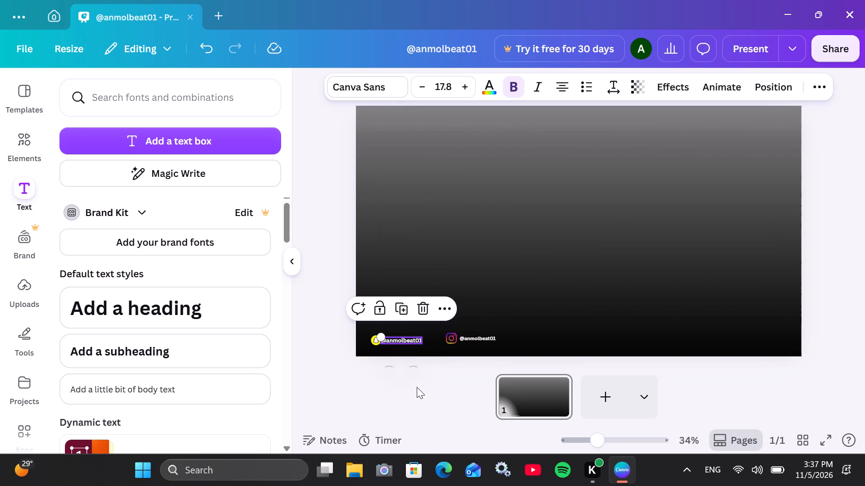
key(Right)
key(Right)
key(Right)
key(Right)
key(Right)
key(Right)
key(Right)
key(Right)
key(Right)
key(Right)
key(Up)
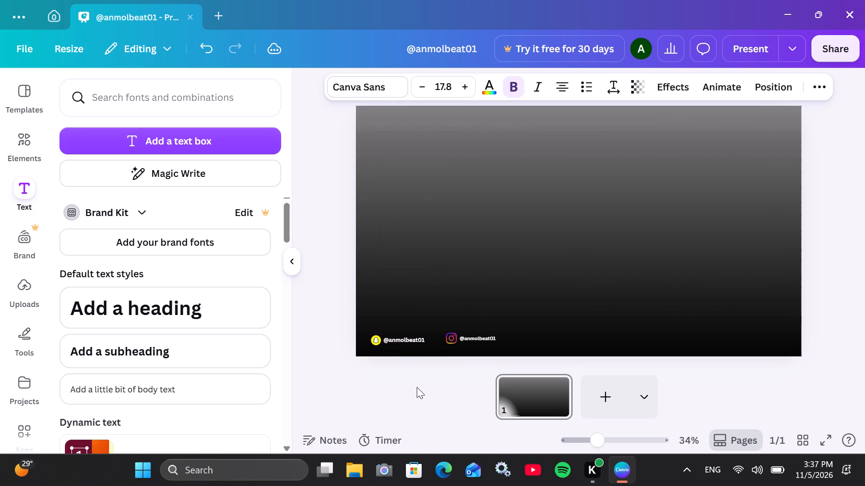
key(Right)
key(Down)
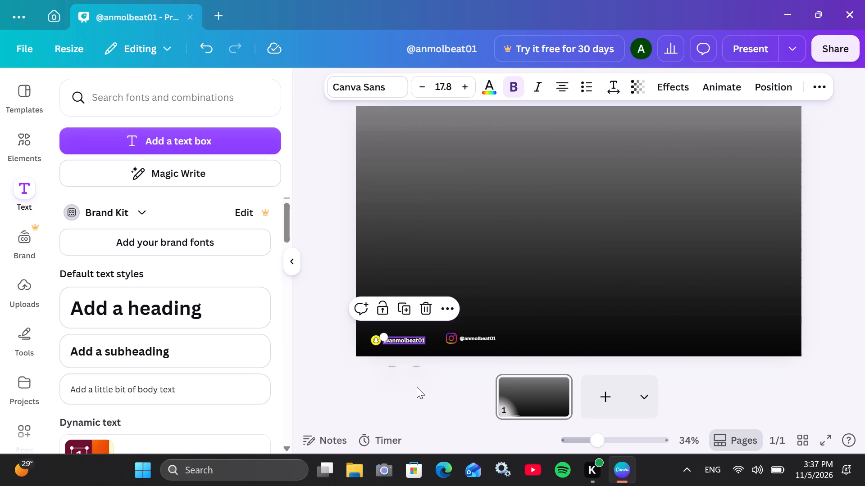
key(Up)
key(Right)
key(Down)
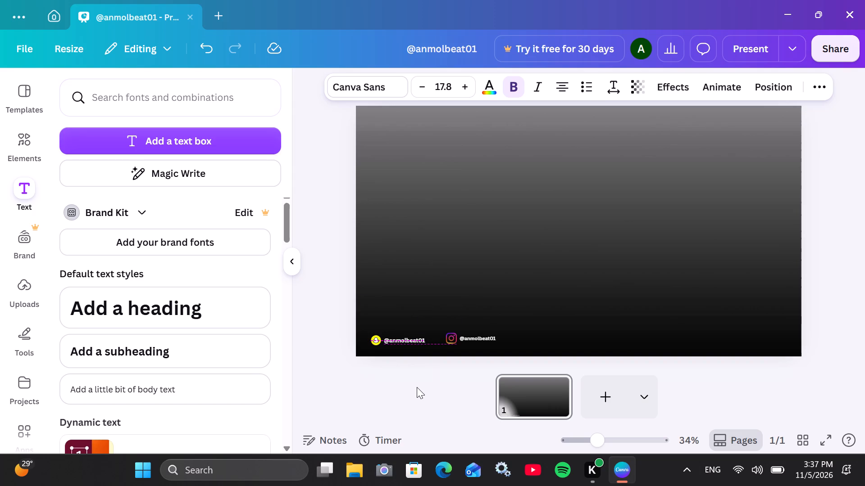
click(337, 354)
Nudge the Instagram logo left and slightly down, closer to the Snapchat handle and nearly level with it.
click(451, 337)
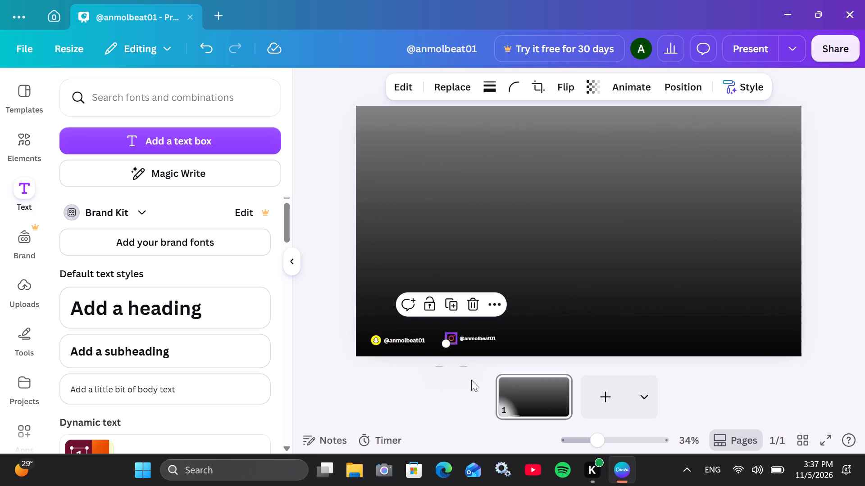
key(Left)
key(Left)
key(Left)
key(Left)
key(Left)
key(Left)
key(Left)
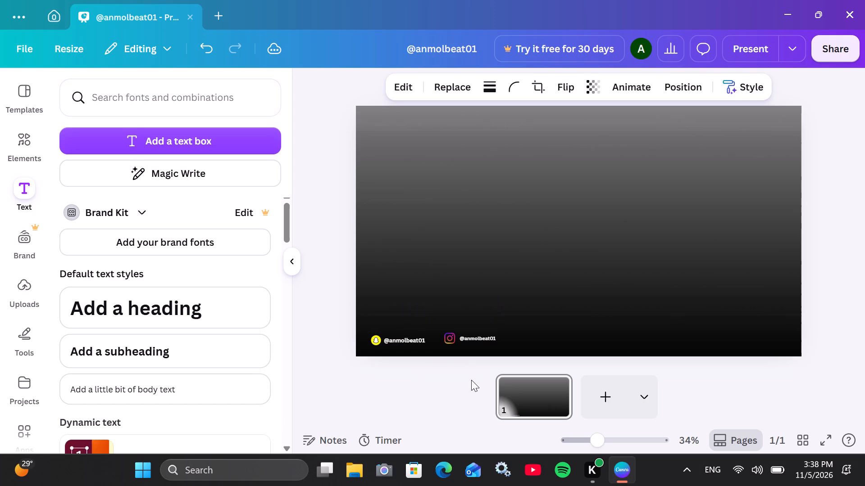
key(Left)
key(Left)
key(Left)
key(Left)
key(Left)
key(Left)
key(Down)
key(Down)
key(Down)
key(Down)
key(Down)
key(Left)
key(Left)
key(Left)
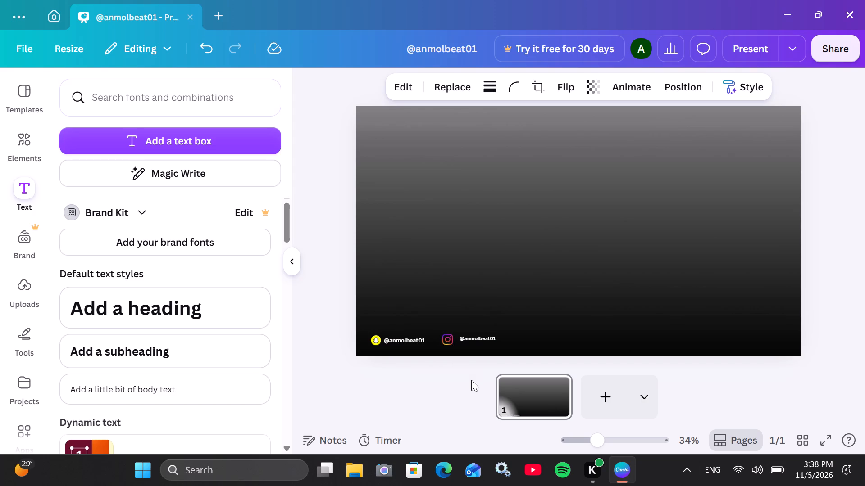
key(Left)
key(Left)
key(Left)
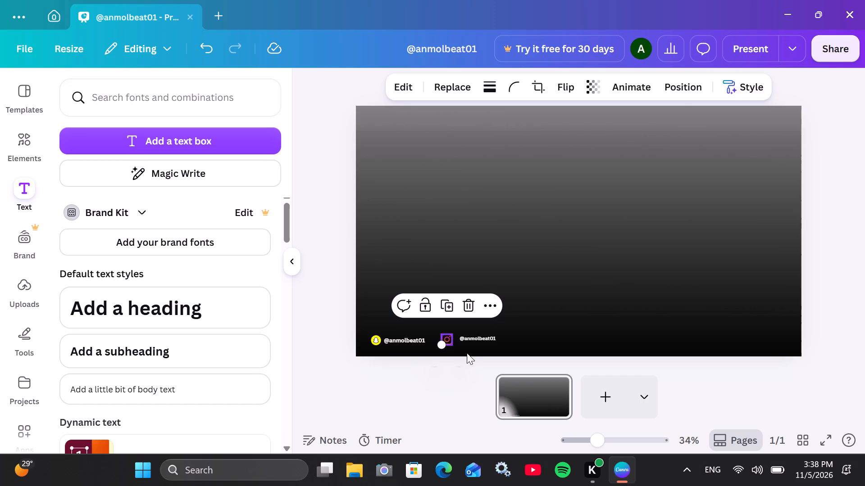
key(Left)
key(Left)
key(Left)
key(Left)
key(Left)
key(Left)
key(Left)
key(Left)
key(Left)
key(Left)
key(Left)
key(Left)
key(Left)
key(Left)
key(Left)
key(Left)
key(Left)
key(Left)
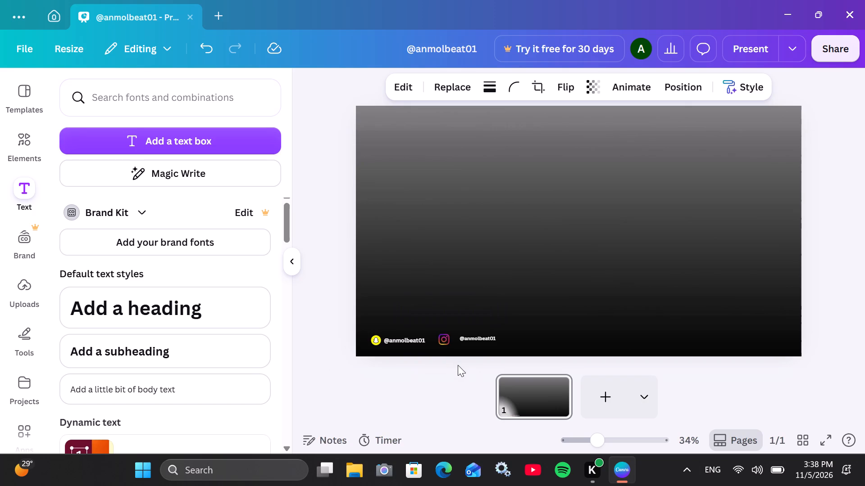
key(Down)
key(Down)
key(Up)
key(Up)
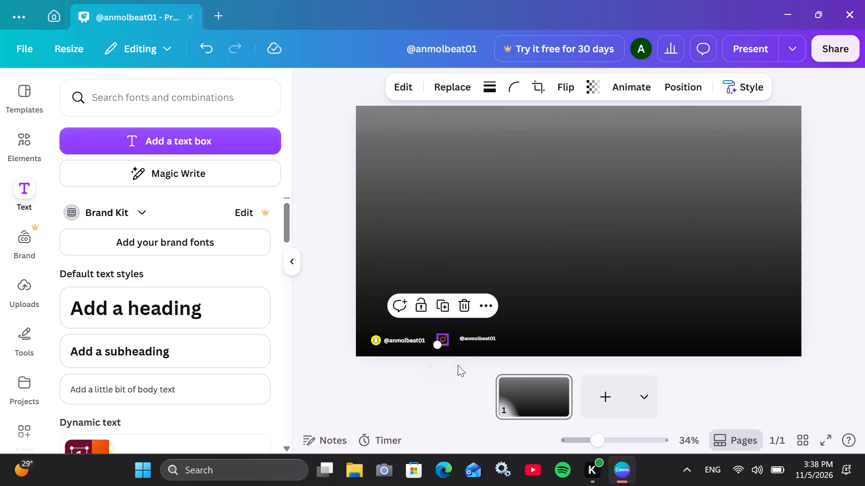
Nudge the Instagram handle text left and slightly down until it sits close beside the Instagram logo, level with its centre.
click(483, 339)
key(Left)
key(Left)
key(Left)
key(Left)
key(Left)
key(Left)
key(Left)
key(Left)
key(Left)
key(Left)
key(Left)
key(Left)
key(Left)
key(Left)
key(Left)
key(Left)
key(Left)
key(Left)
key(Left)
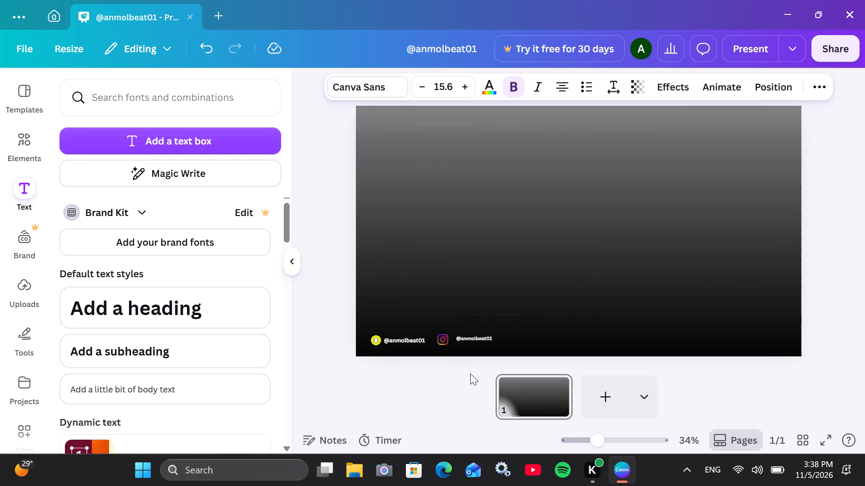
key(Down)
key(Down)
key(Down)
key(Down)
key(Left)
key(Left)
key(Left)
key(Left)
key(Left)
key(Left)
key(Left)
key(Left)
key(Left)
key(Left)
key(Left)
key(Left)
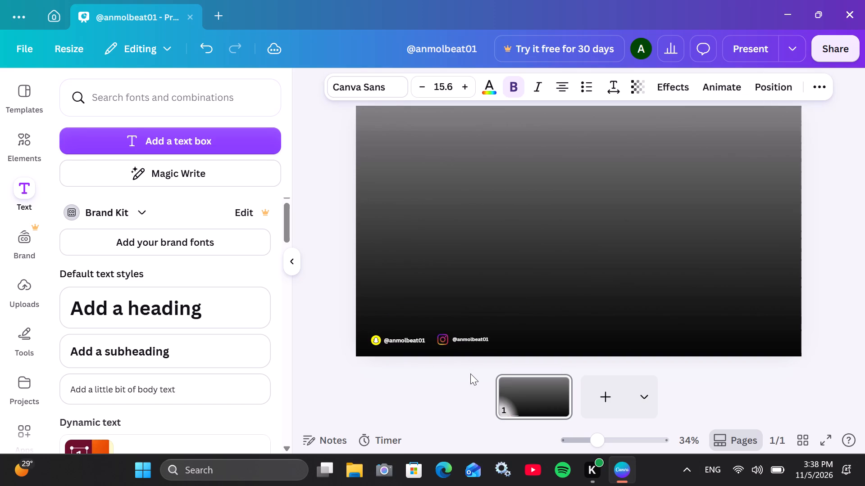
key(Down)
key(Down)
key(Left)
key(Up)
key(Left)
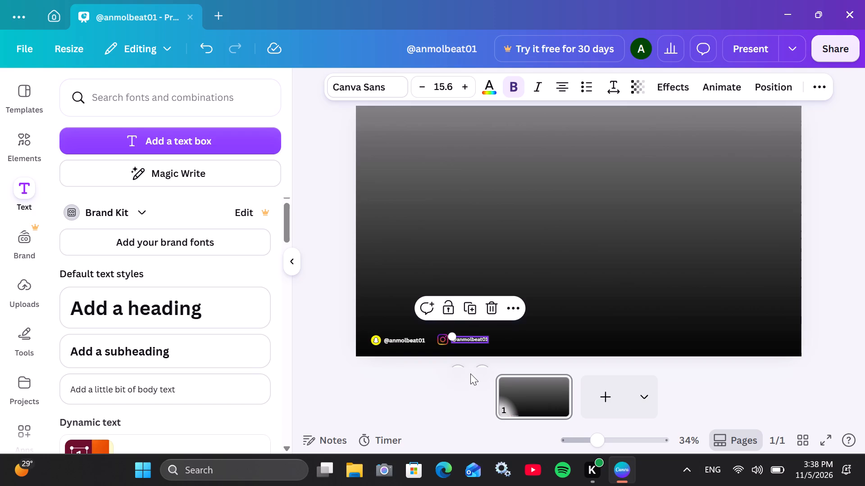
click(313, 298)
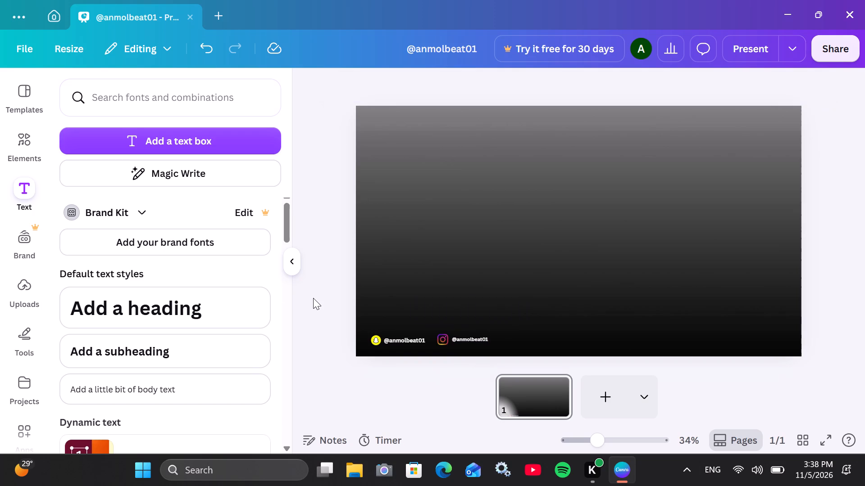
Open the elements library to look for another graphic for the slide.
scroll(175, 328, down, 3)
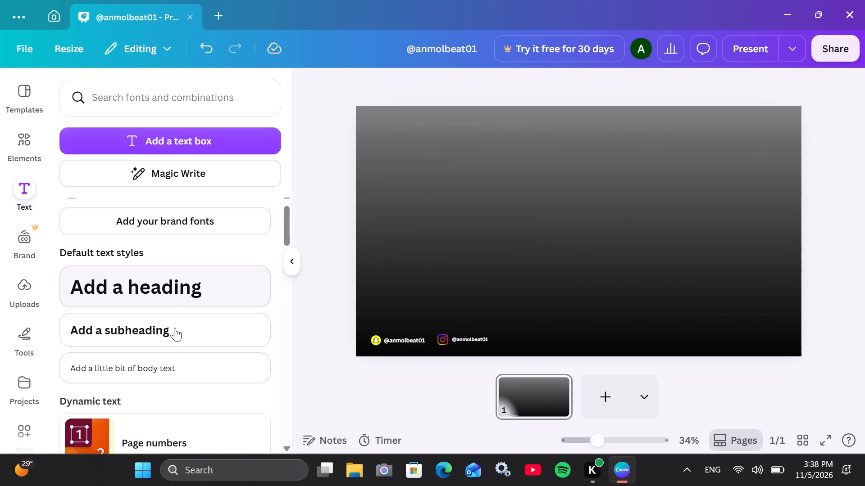
scroll(175, 328, down, 6)
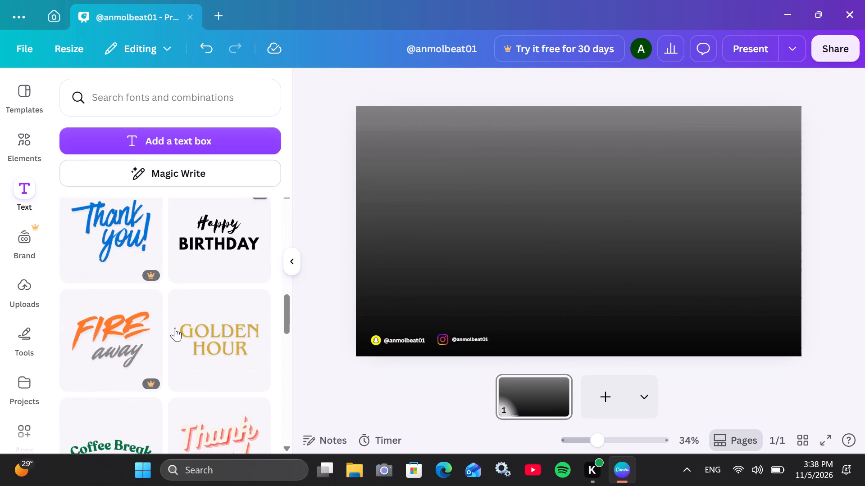
scroll(175, 328, down, 4)
scroll(175, 328, up, 4)
click(33, 144)
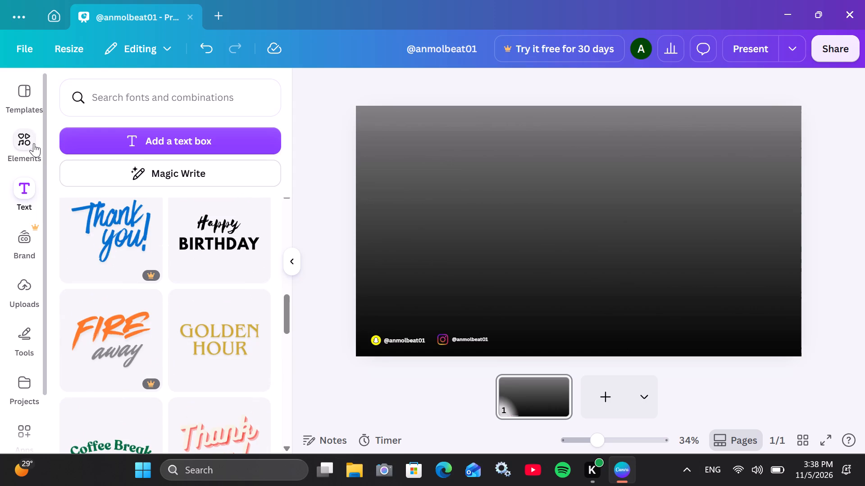
Browse the Social Media logo collection for another logo to add to the slide's bottom row.
scroll(239, 279, up, 2)
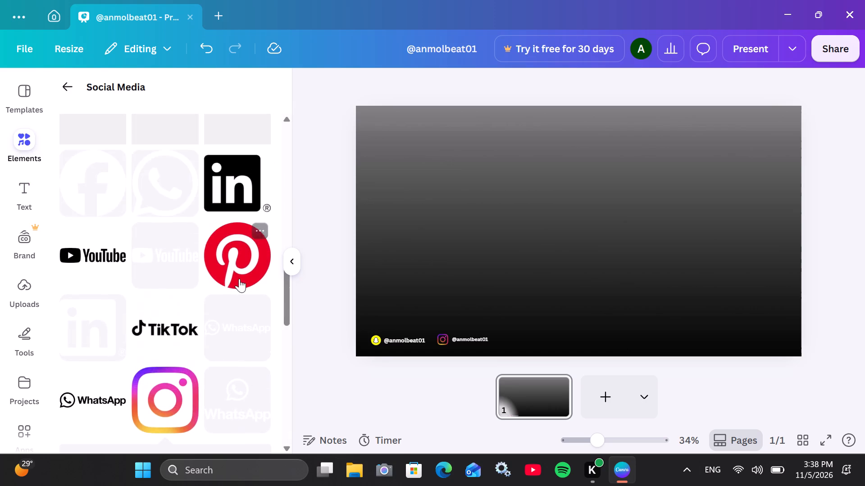
scroll(239, 279, up, 10)
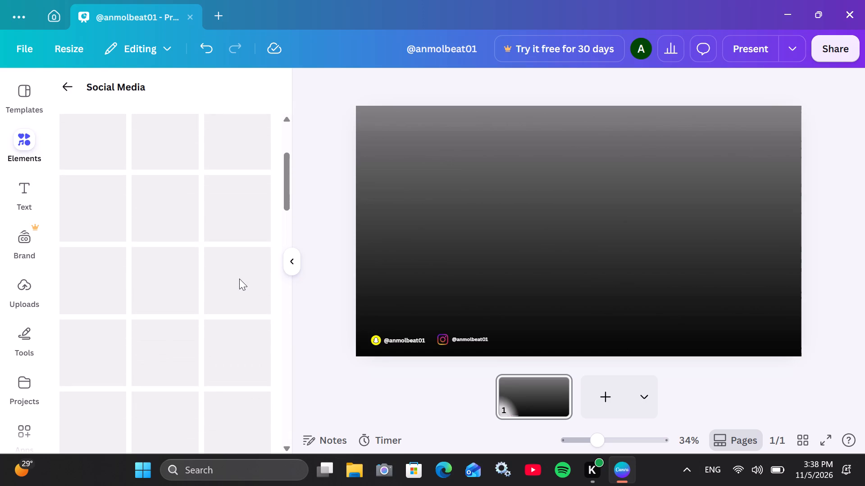
scroll(231, 280, down, 3)
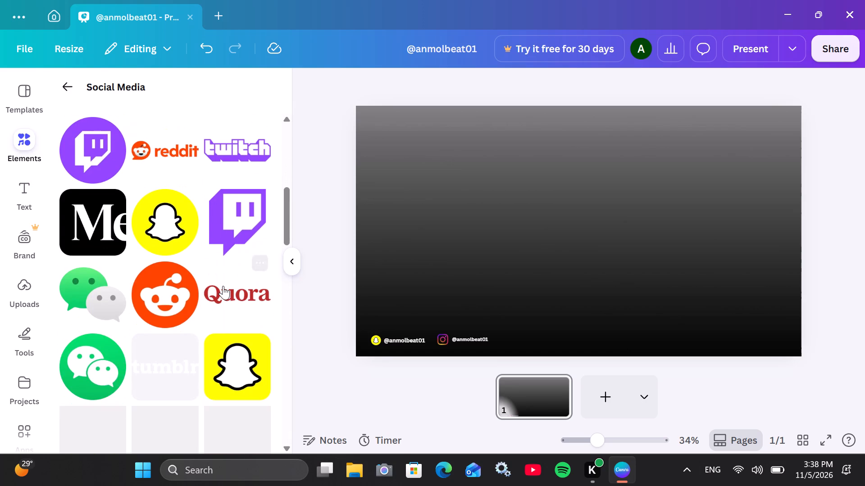
scroll(223, 286, down, 4)
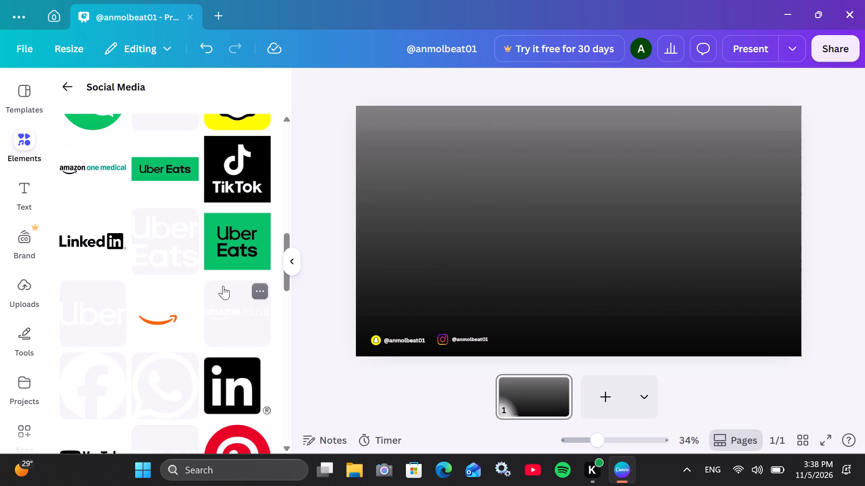
scroll(222, 286, down, 1)
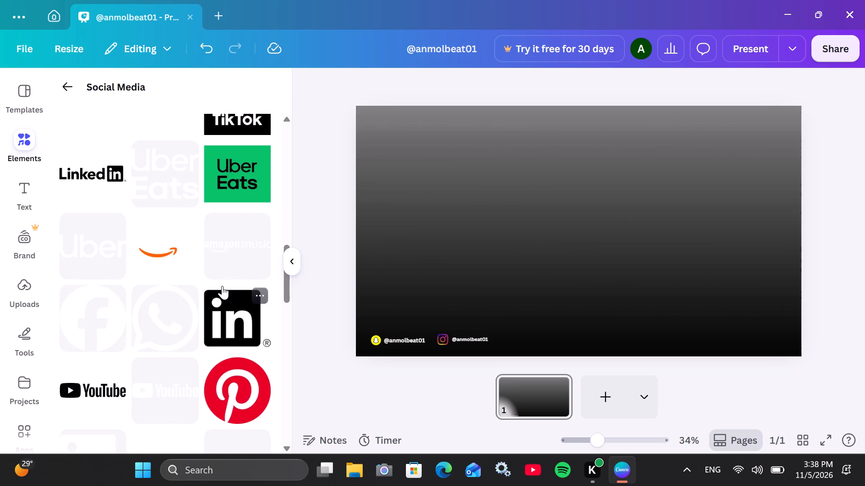
scroll(222, 286, down, 3)
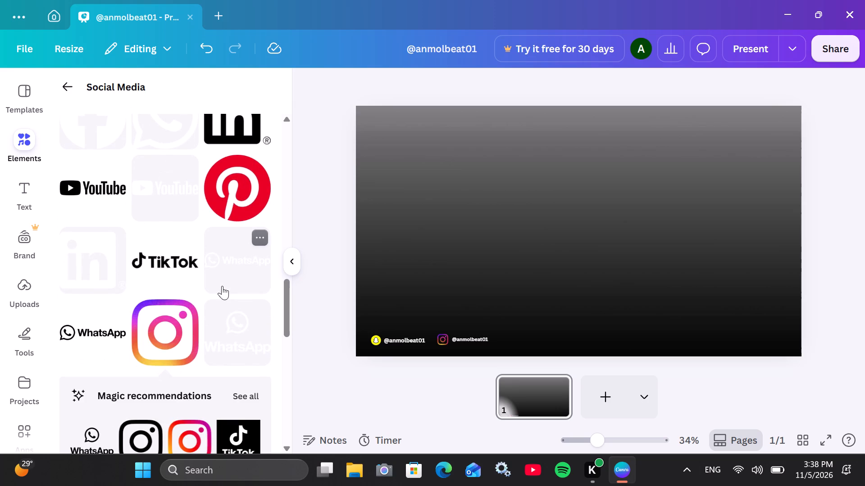
scroll(222, 286, down, 2)
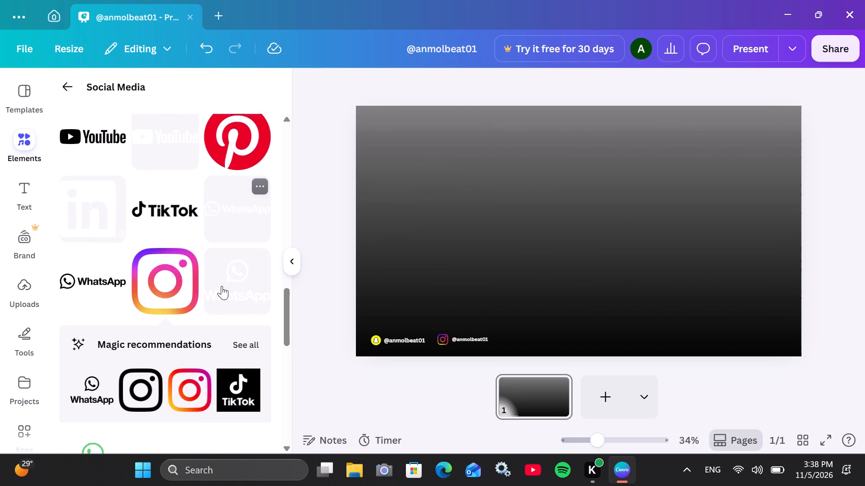
scroll(222, 286, down, 2)
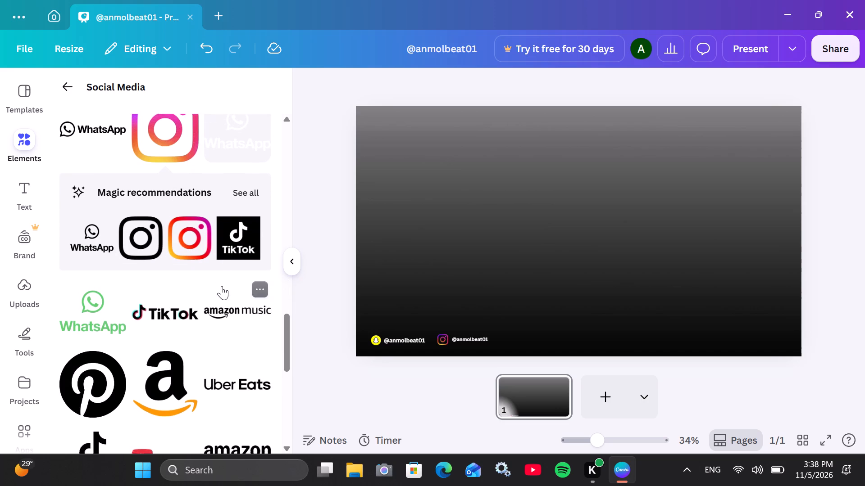
scroll(222, 286, down, 3)
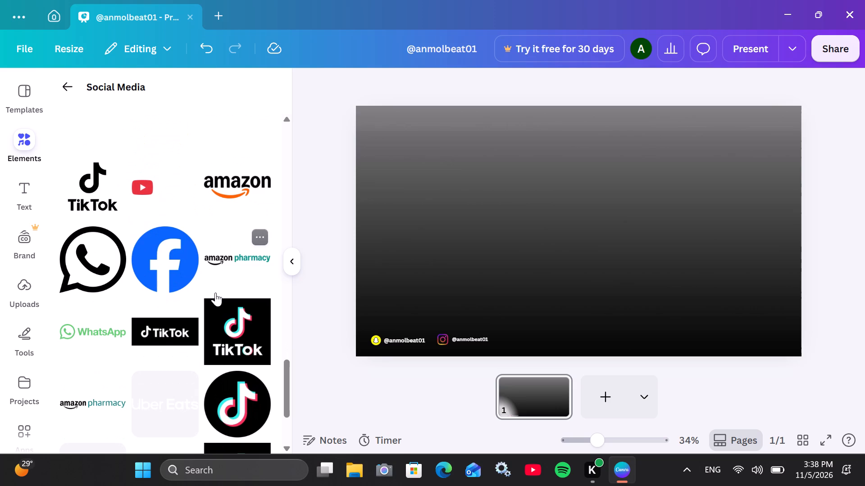
scroll(215, 292, down, 1)
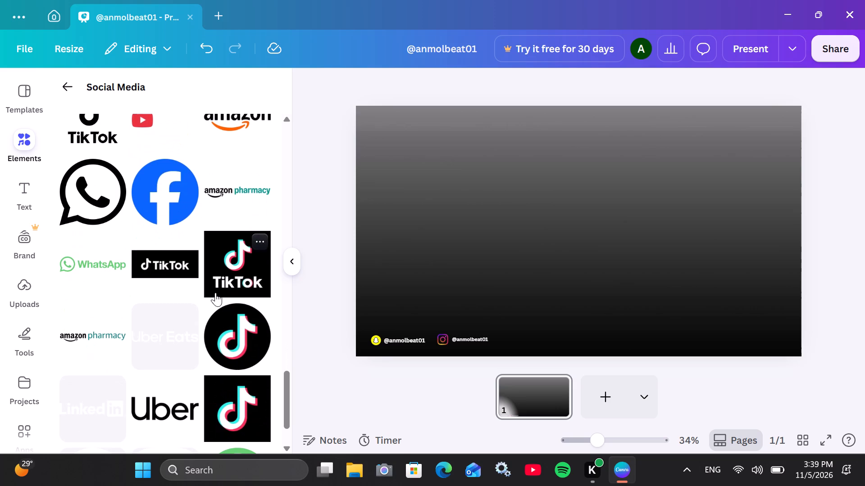
scroll(215, 292, down, 2)
scroll(215, 292, up, 1)
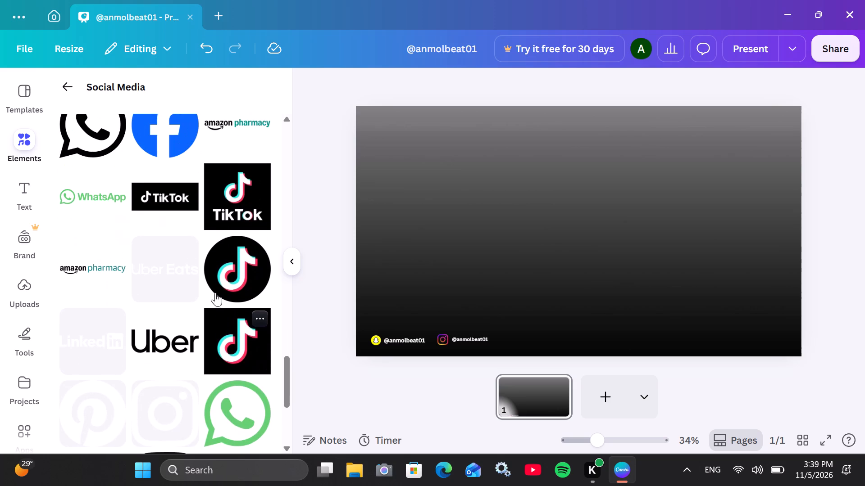
scroll(110, 211, down, 3)
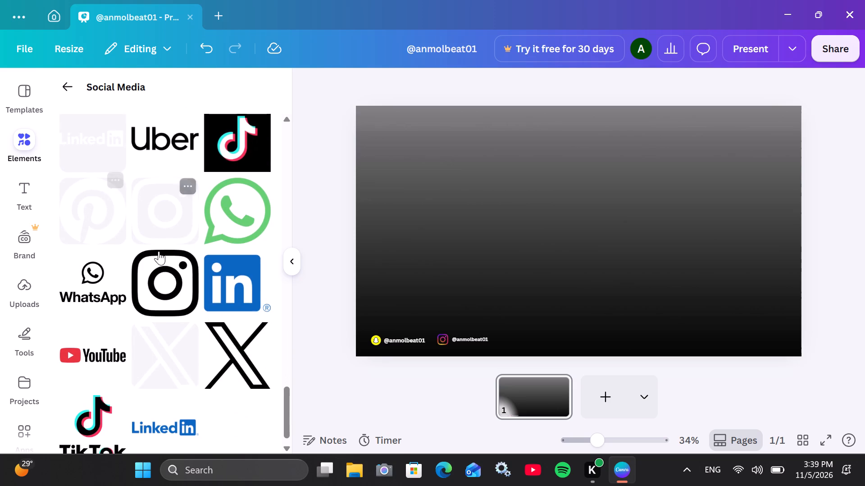
scroll(202, 265, down, 1)
scroll(249, 269, down, 3)
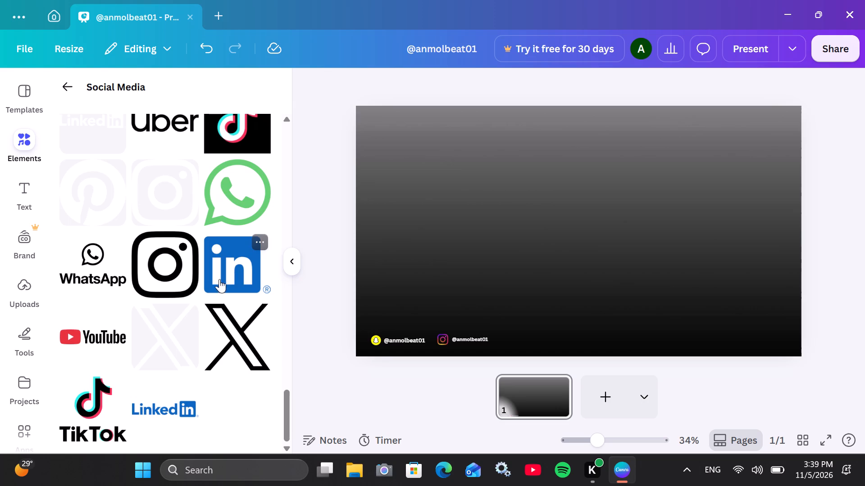
scroll(138, 324, up, 14)
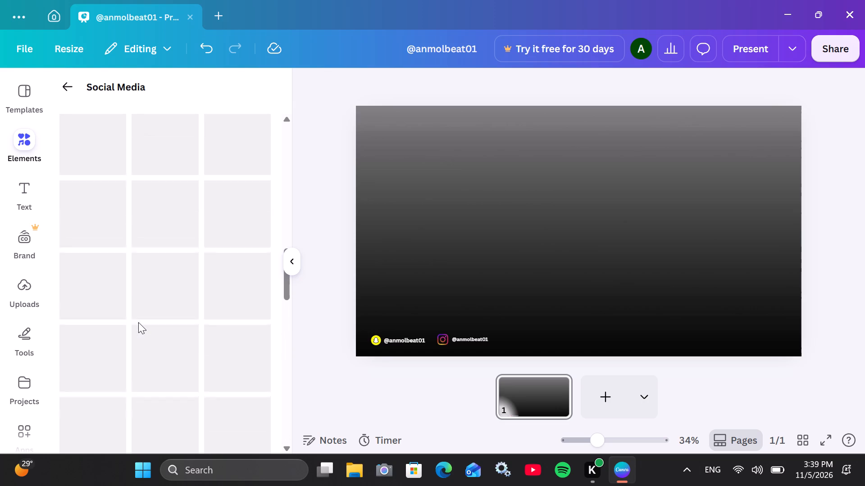
Add a subheading text box to the slide and clear its placeholder text.
click(23, 197)
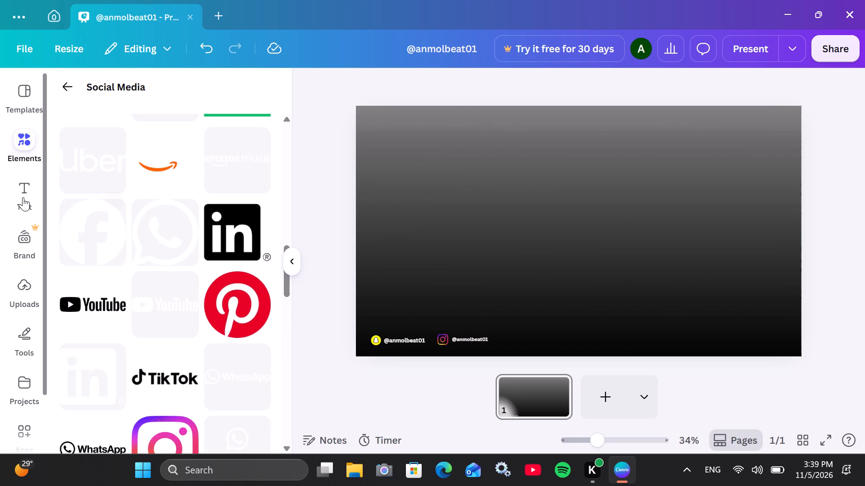
scroll(191, 273, up, 12)
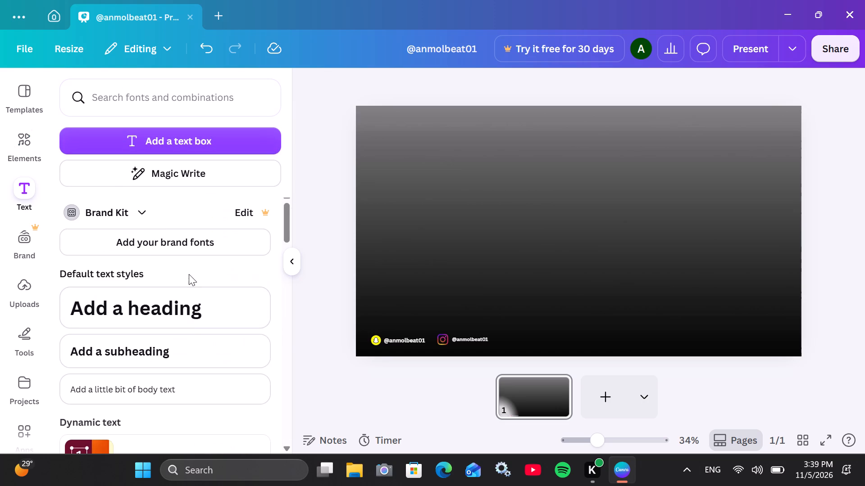
click(191, 344)
key(BackSpace)
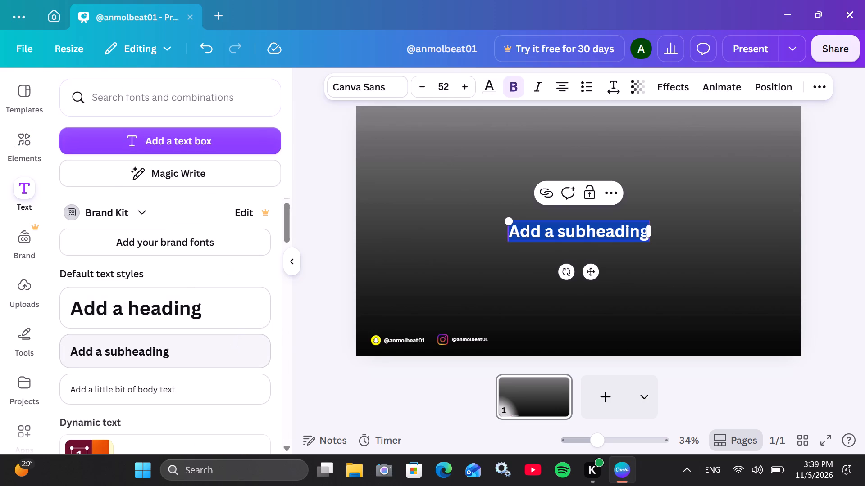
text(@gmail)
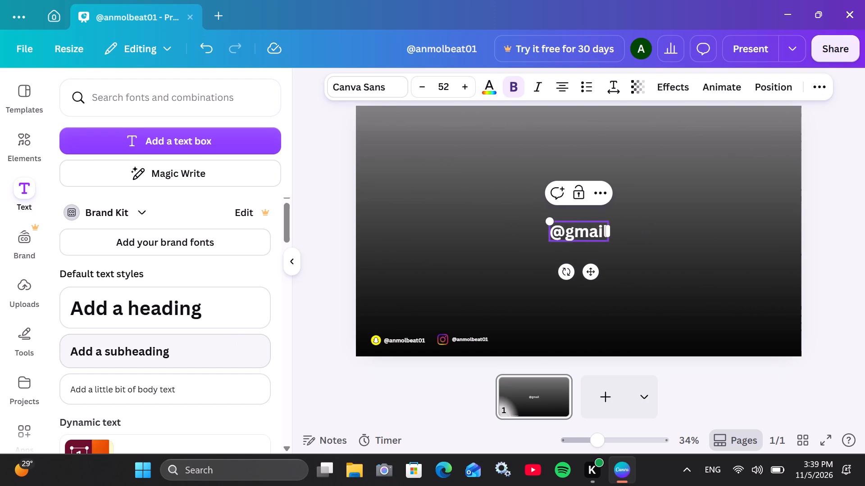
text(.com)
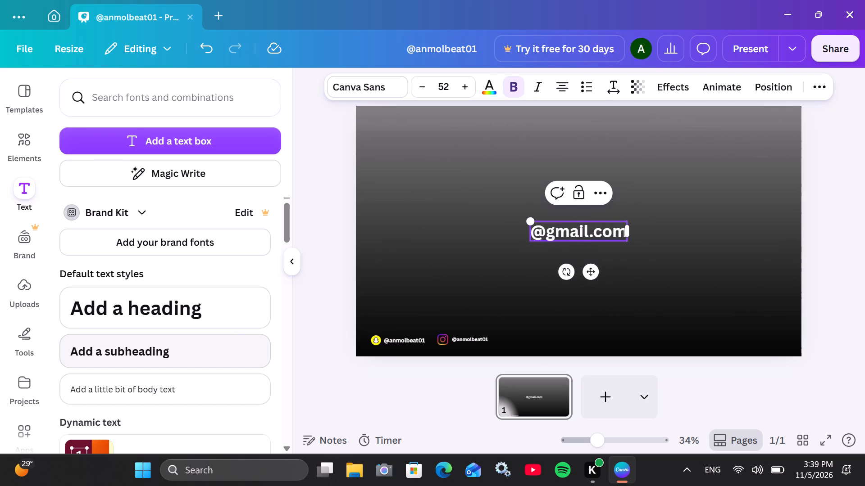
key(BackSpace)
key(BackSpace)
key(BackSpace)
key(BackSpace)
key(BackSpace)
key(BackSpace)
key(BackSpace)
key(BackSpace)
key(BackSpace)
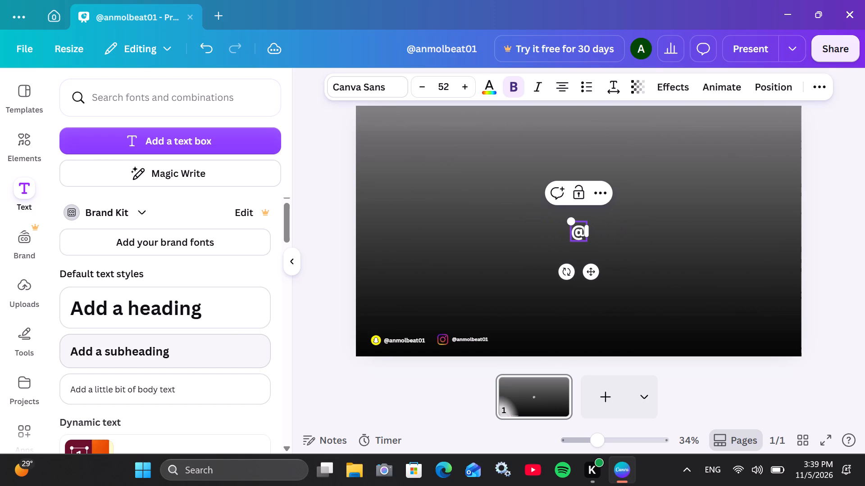
Enter the same social media handle used in the bottom row into the new subheading text box.
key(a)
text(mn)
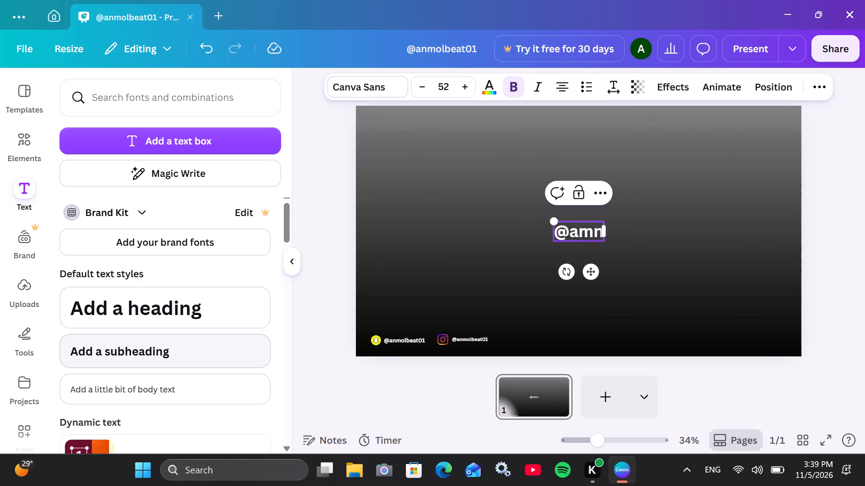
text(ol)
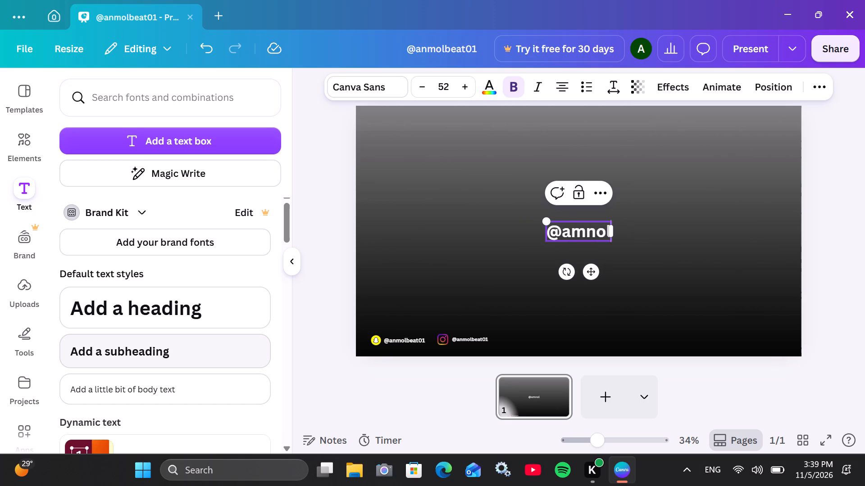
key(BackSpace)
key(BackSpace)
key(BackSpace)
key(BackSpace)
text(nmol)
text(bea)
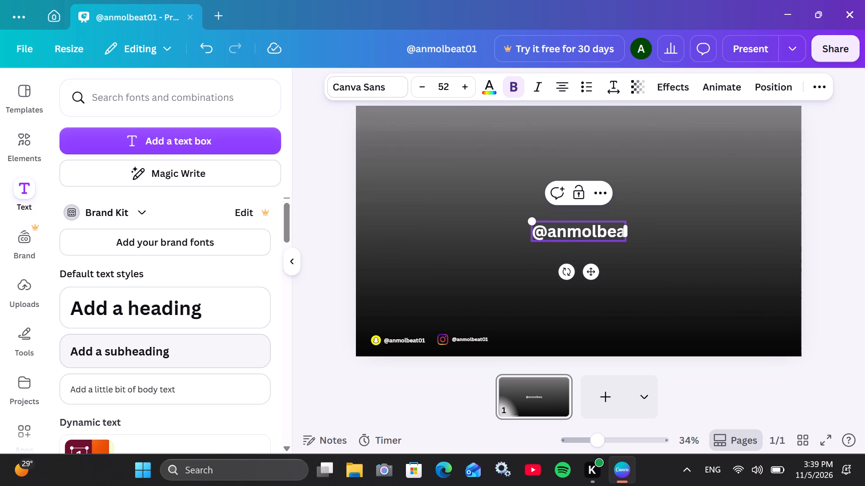
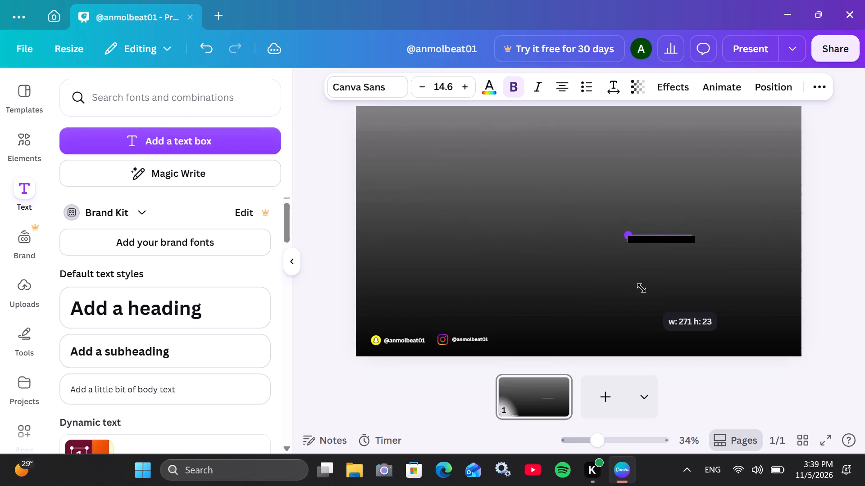
Finish scaling the new text line to about size 14.6 and place it in the slide's bottom-right corner, roughly level with the social handles.
drag(642, 288, 647, 288)
drag(668, 272, 682, 285)
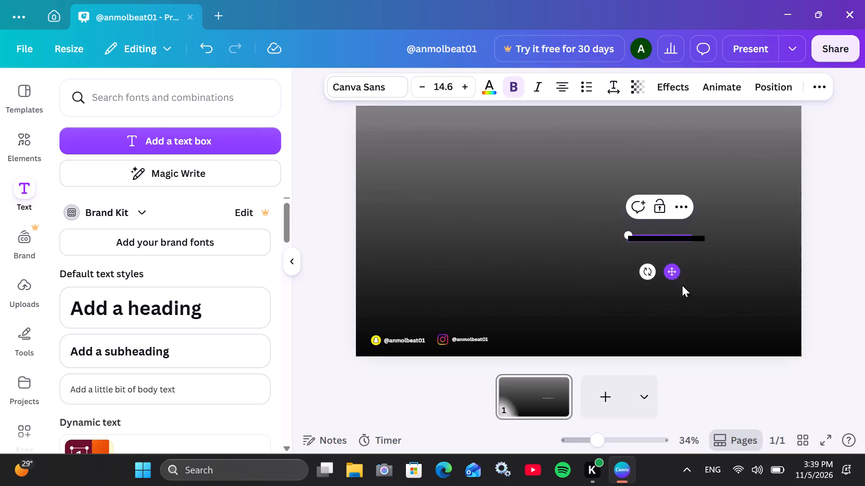
drag(682, 285, 769, 376)
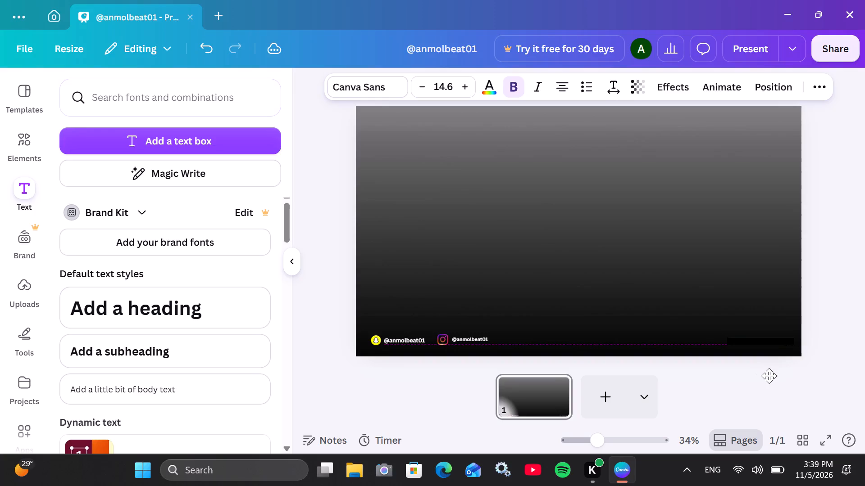
drag(769, 376, 771, 377)
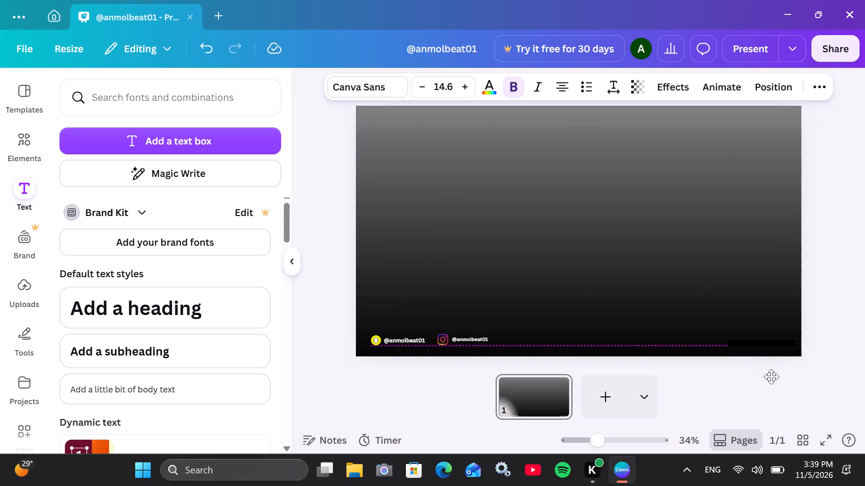
drag(771, 377, 771, 376)
click(819, 346)
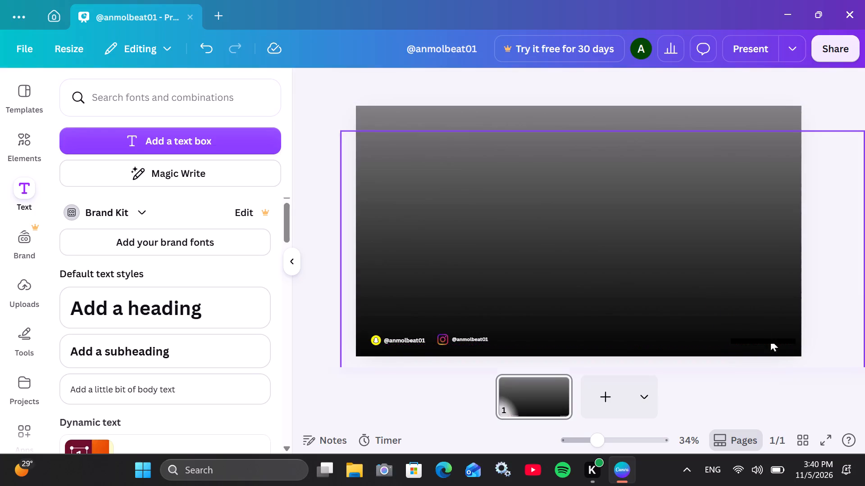
Nudge the small text line in the slide's bottom-right corner slightly down to align it with the bottom row.
click(771, 341)
key(Down)
key(Down)
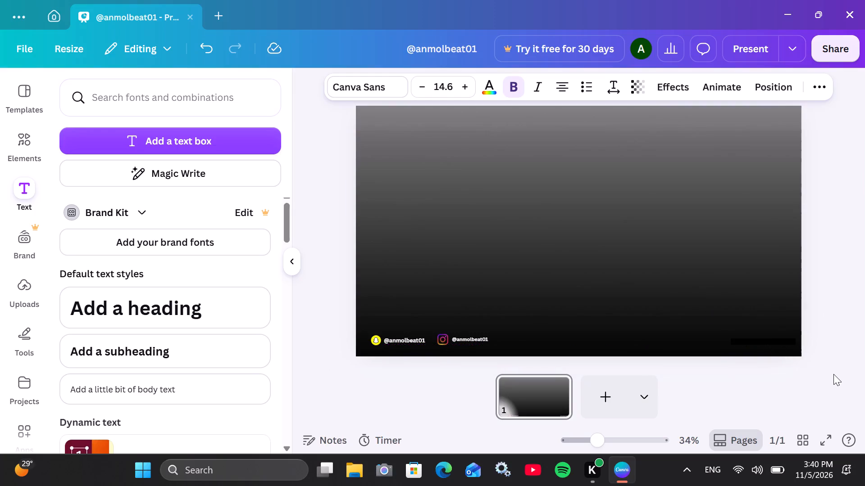
Nudge the small text line in the slide's bottom-right corner down and slightly left.
key(Down)
key(Down)
key(Down)
key(Down)
key(Down)
key(Down)
key(Down)
key(Down)
key(Down)
key(Down)
key(Down)
key(Down)
key(Down)
key(Left)
key(Left)
key(Left)
key(Left)
key(Down)
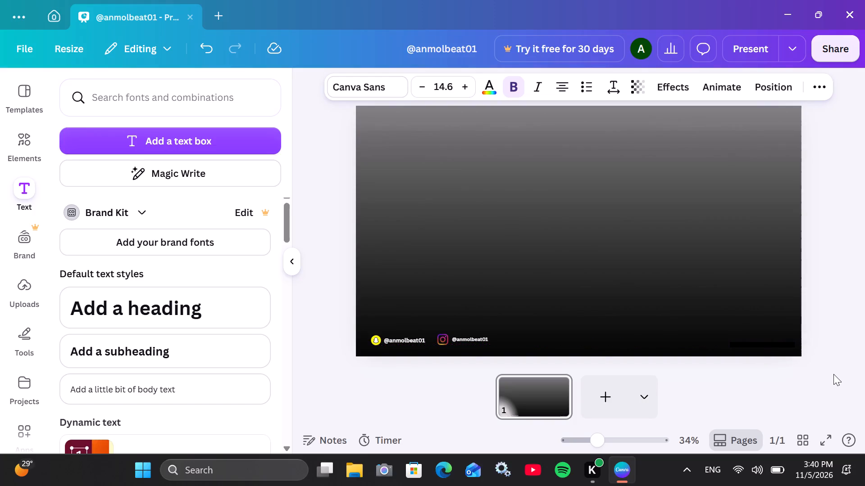
key(Down)
click(829, 311)
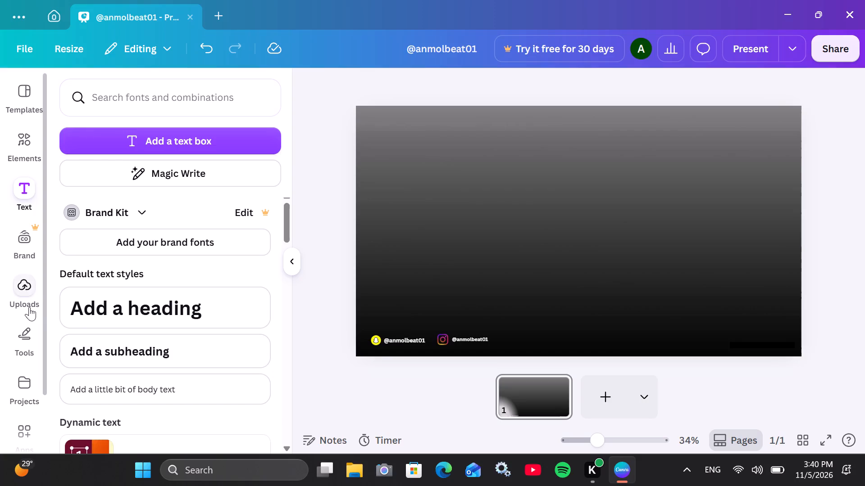
Look through the Social Media logos in the elements library for another logo to add to the slide.
click(26, 159)
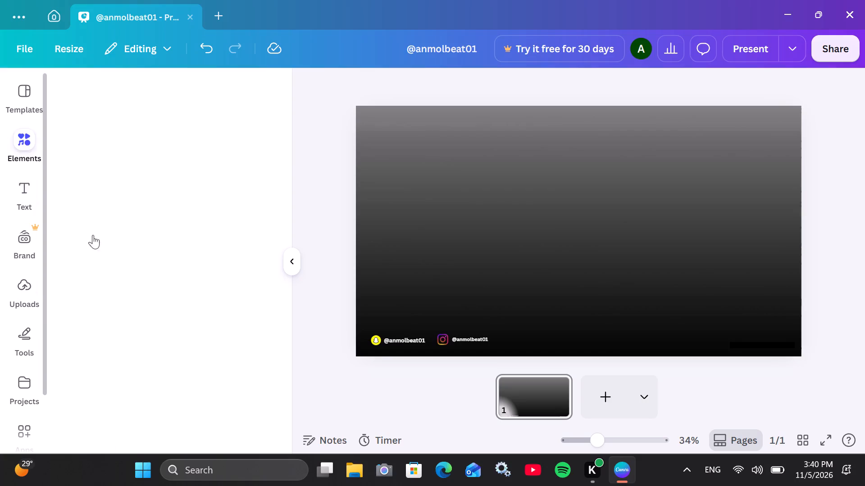
scroll(234, 306, up, 3)
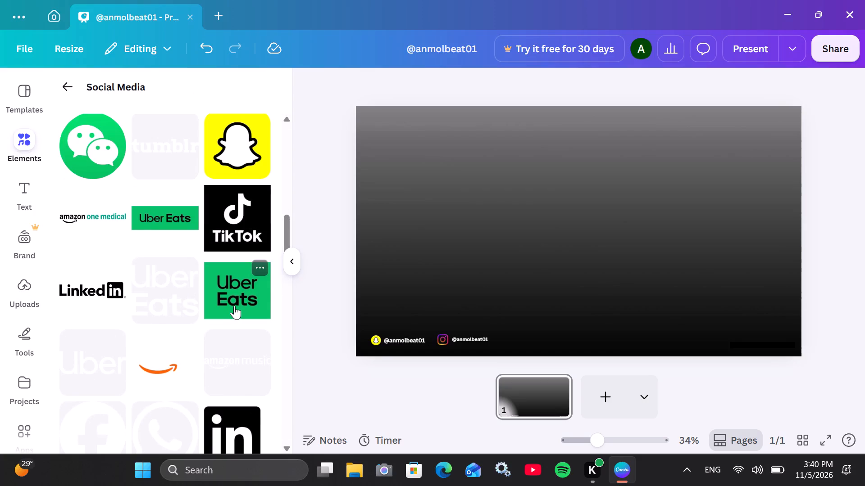
scroll(234, 306, up, 5)
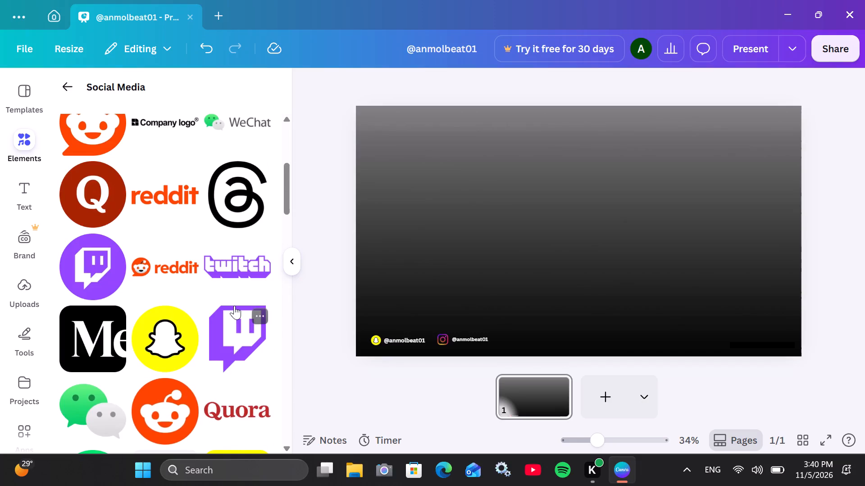
scroll(234, 306, up, 3)
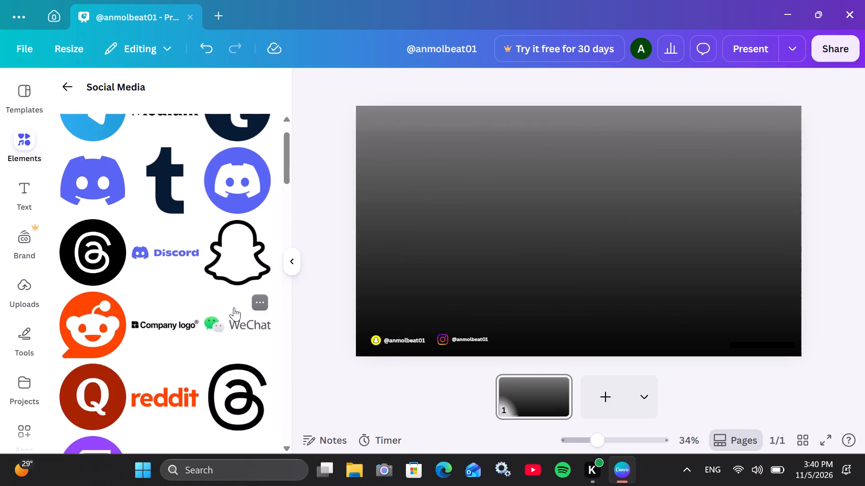
scroll(231, 325, up, 4)
scroll(231, 325, down, 4)
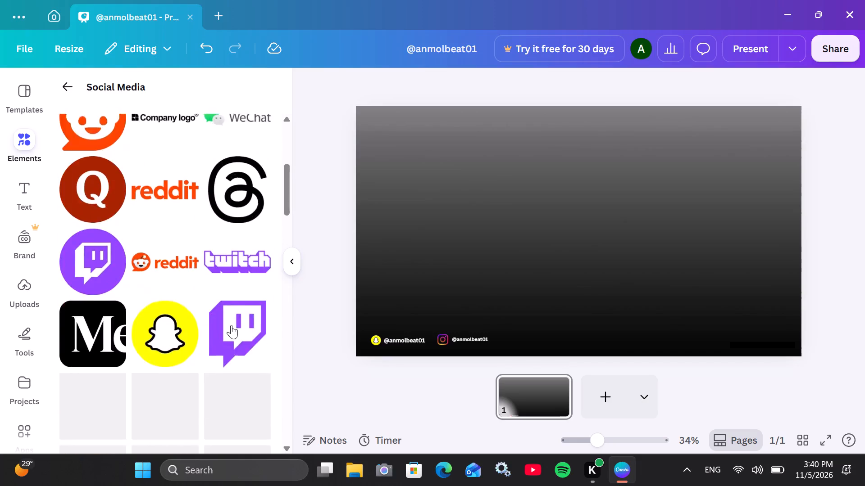
scroll(231, 325, down, 8)
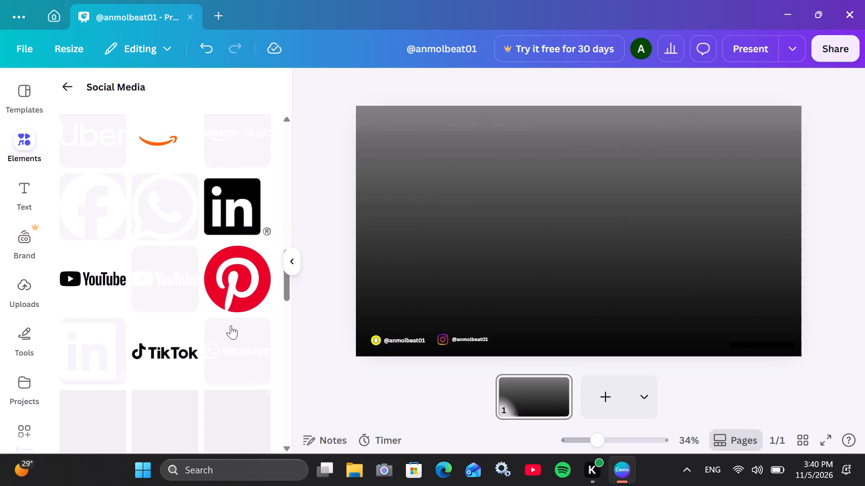
scroll(231, 325, down, 3)
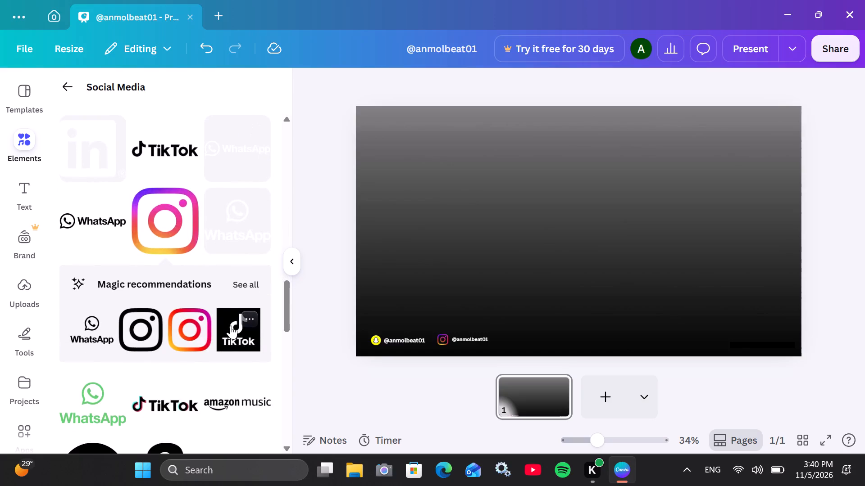
scroll(231, 325, down, 2)
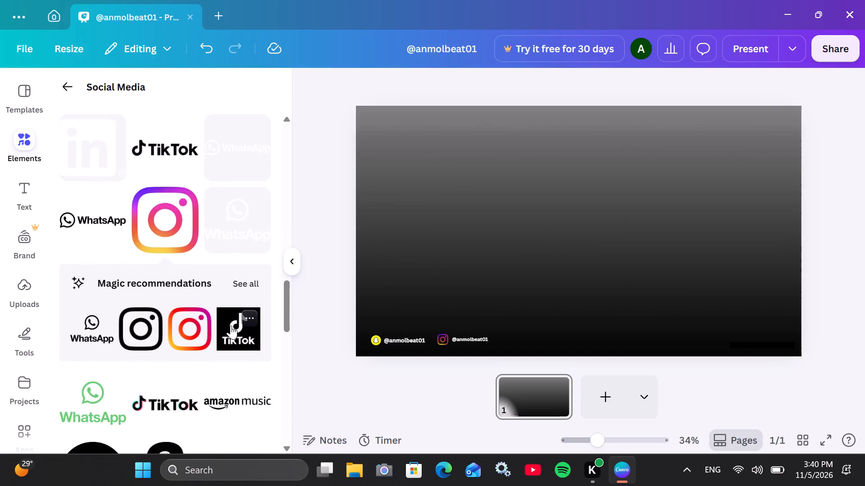
scroll(231, 325, down, 5)
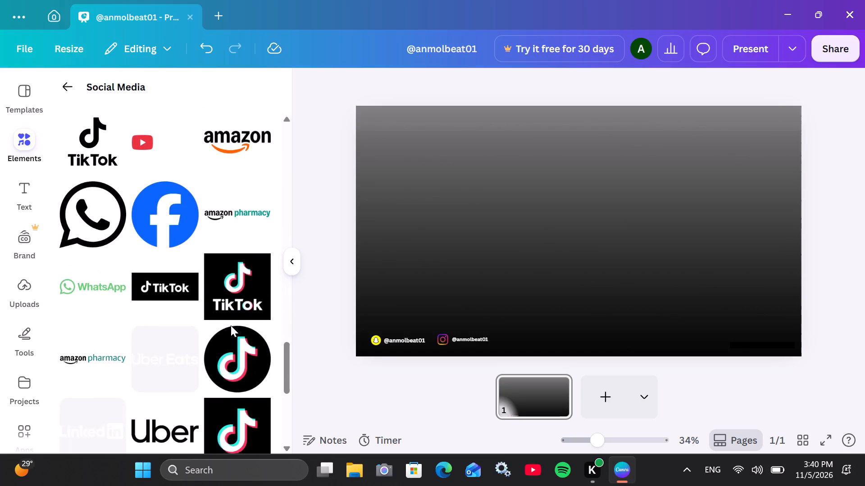
scroll(231, 325, down, 5)
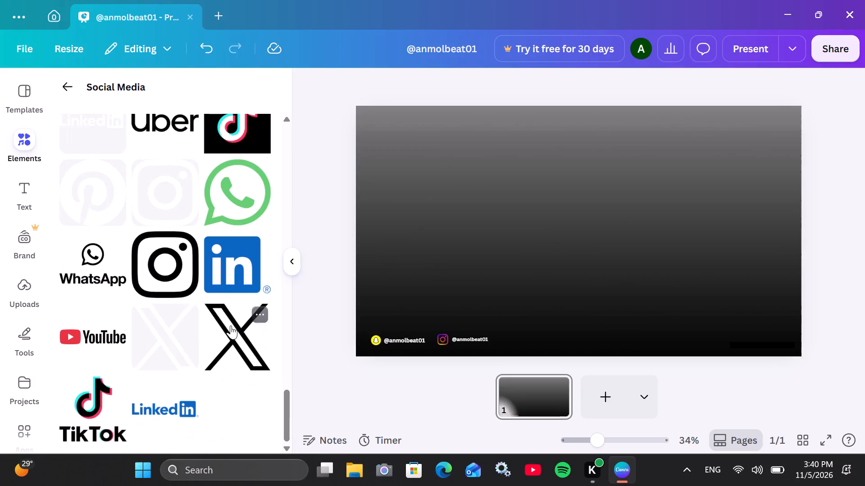
scroll(231, 325, up, 13)
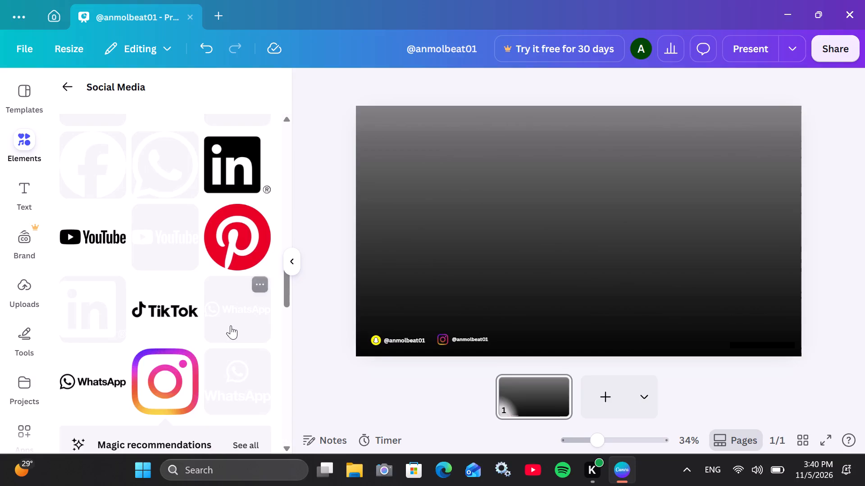
scroll(231, 325, up, 3)
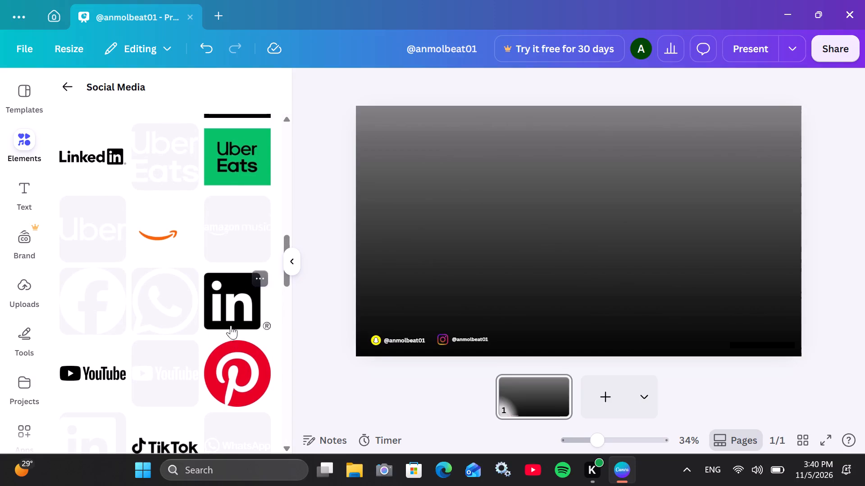
scroll(231, 325, up, 5)
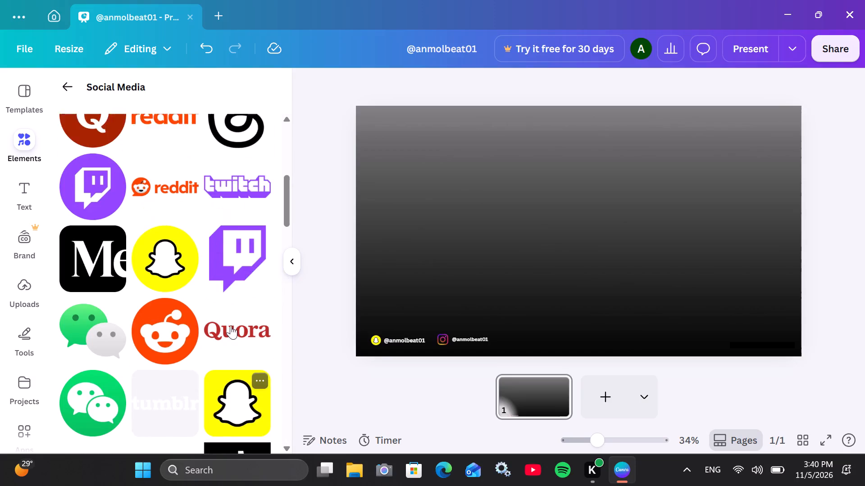
scroll(231, 325, down, 1)
scroll(231, 325, up, 3)
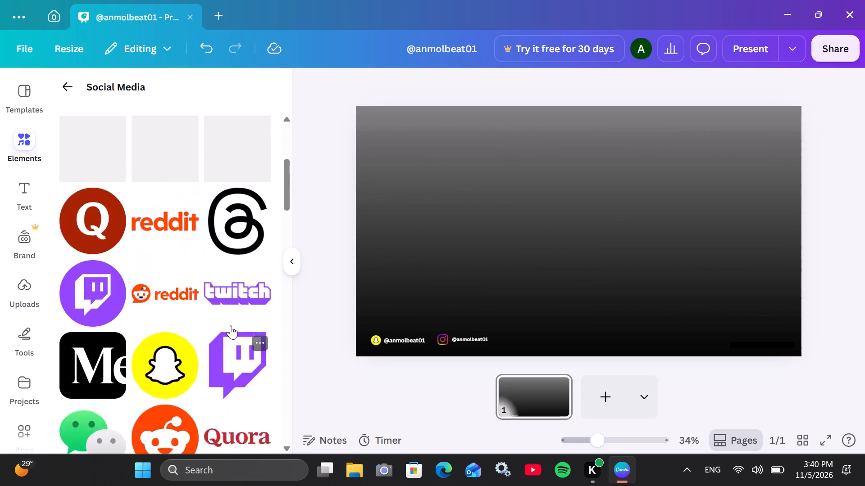
scroll(231, 325, up, 3)
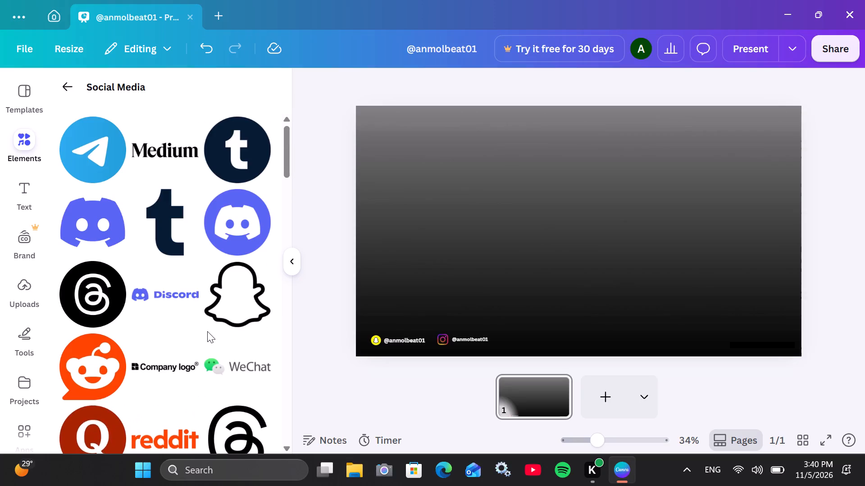
Add the WeChat logo with its wordmark to the slide and shrink it to roughly a quarter of its width.
click(232, 373)
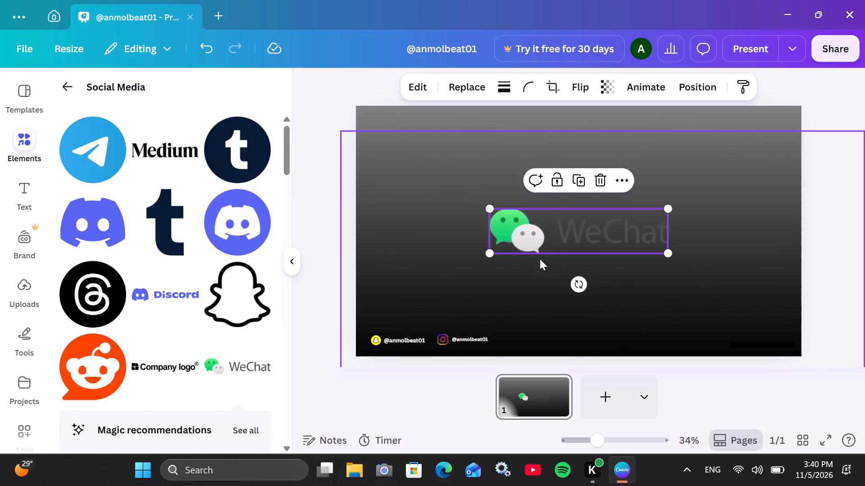
drag(488, 209, 618, 274)
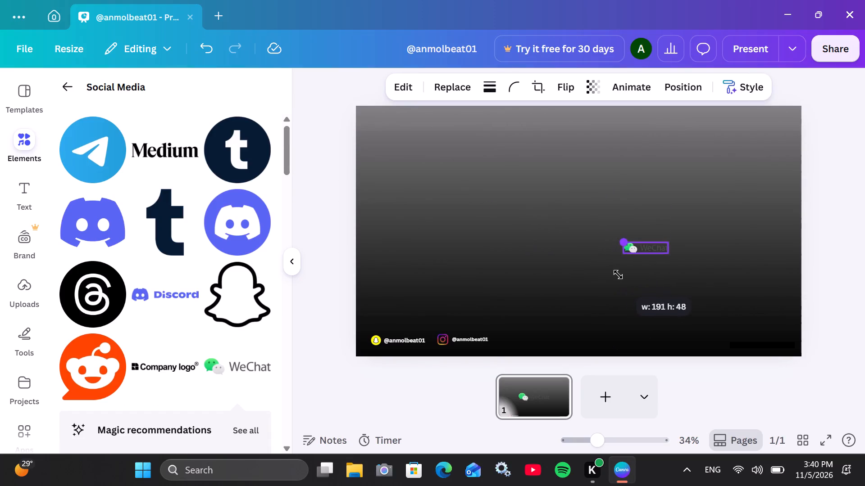
drag(618, 274, 620, 276)
Move the small WeChat logo into the slide's bottom-right corner, just above the small dark text line.
drag(662, 279, 742, 334)
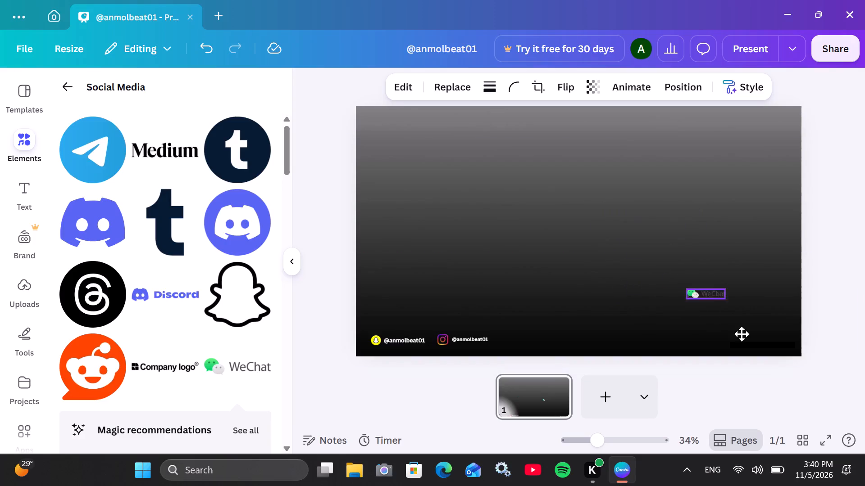
drag(742, 334, 786, 365)
click(786, 365)
click(822, 359)
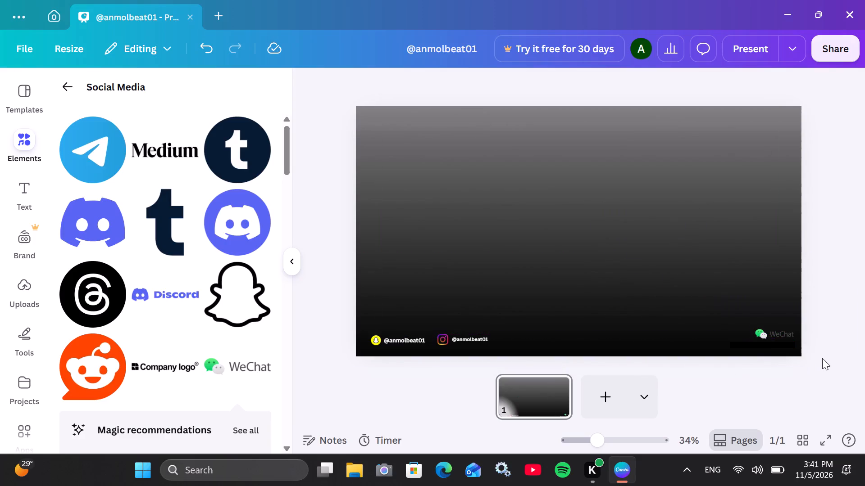
Browse the text styles and font combinations for a design suitable for the slide's title.
scroll(187, 295, up, 4)
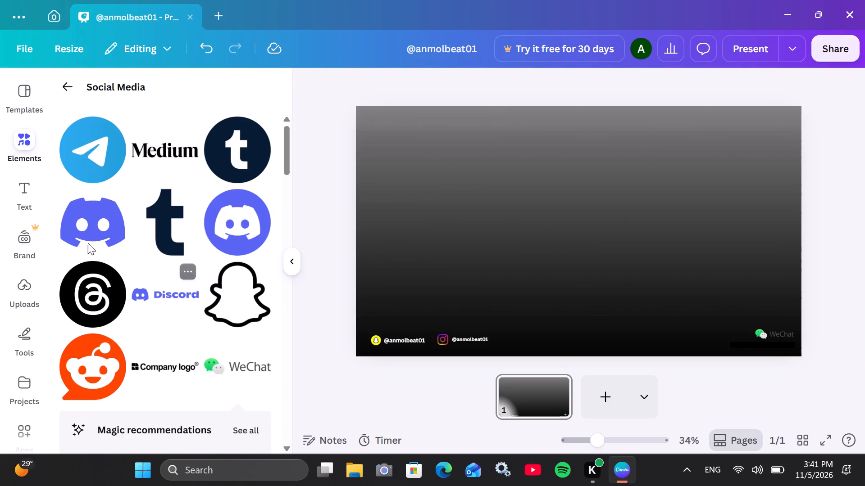
click(31, 193)
scroll(145, 290, down, 6)
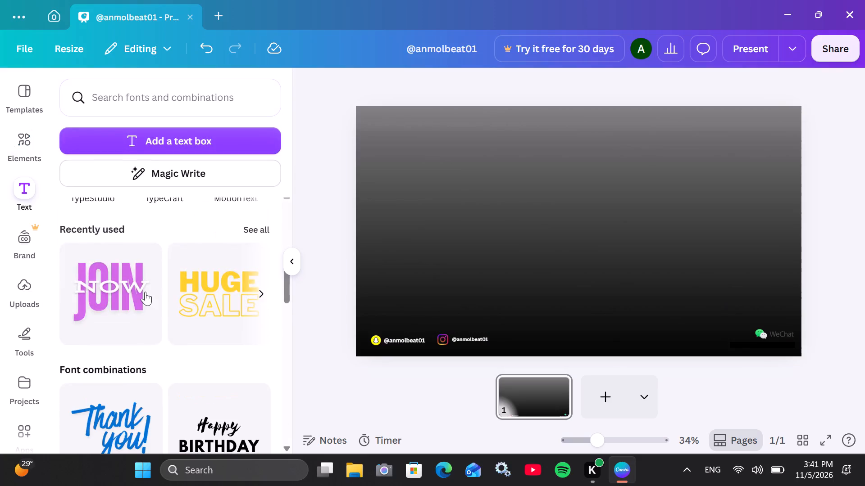
scroll(145, 291, up, 6)
scroll(266, 343, down, 3)
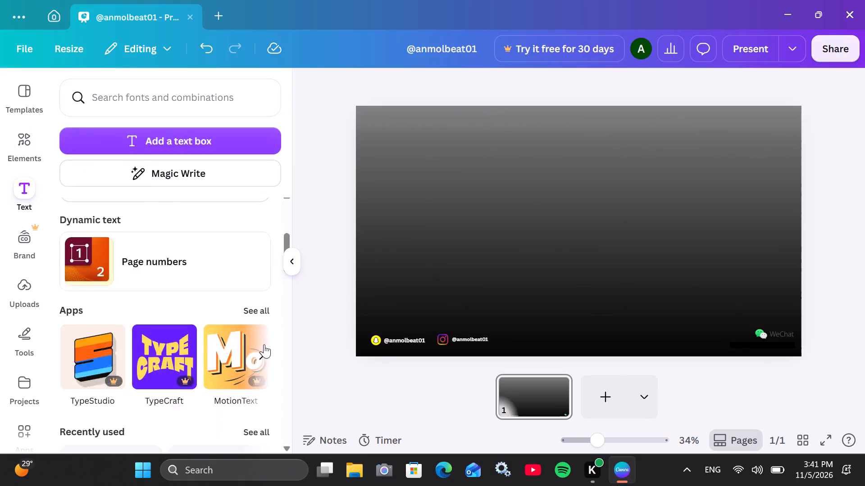
scroll(261, 345, down, 11)
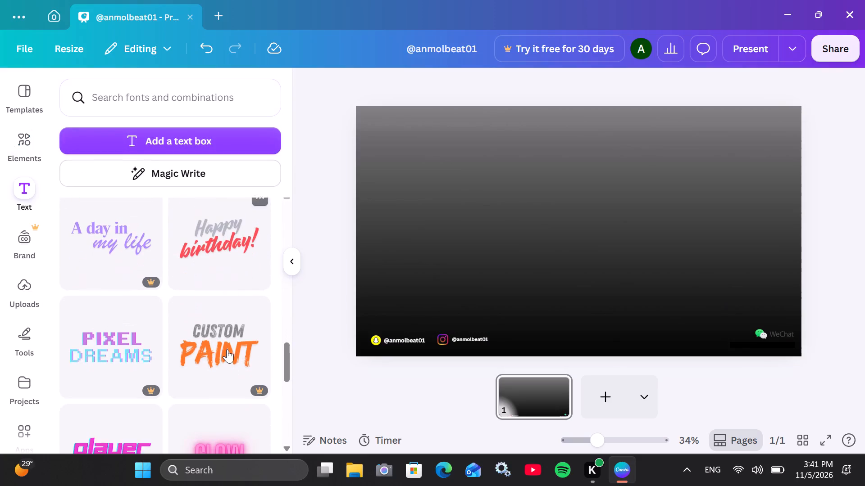
scroll(227, 349, down, 3)
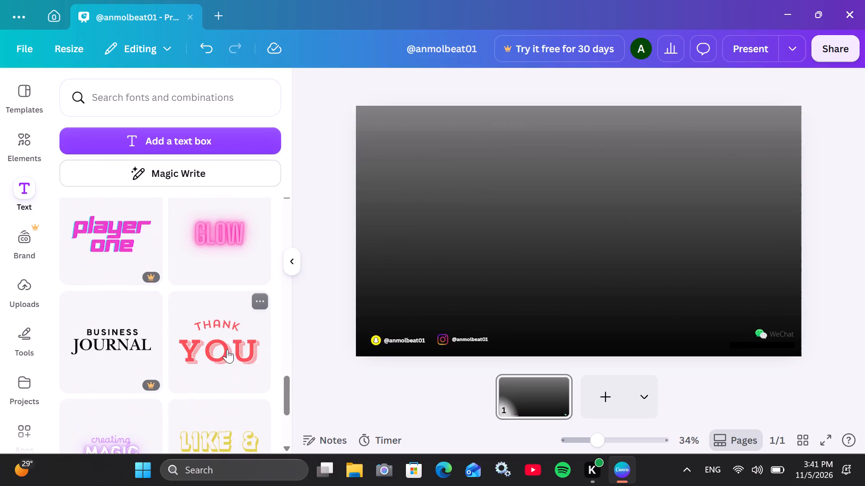
click(603, 181)
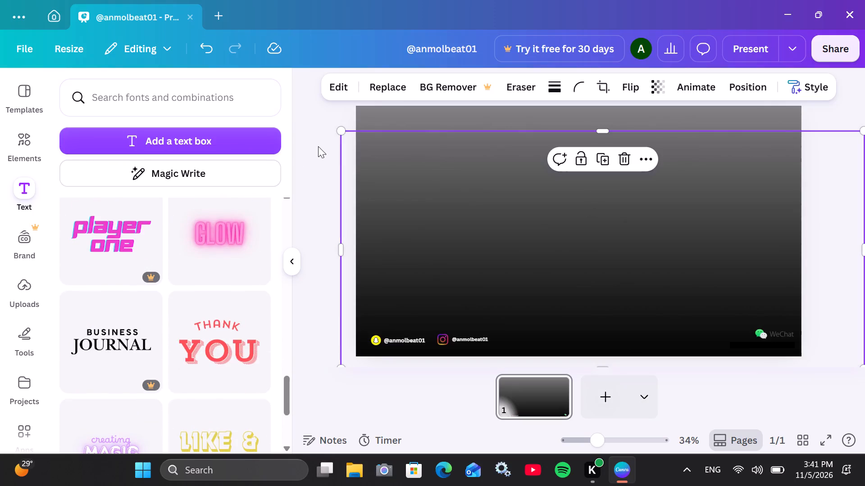
click(318, 146)
click(448, 120)
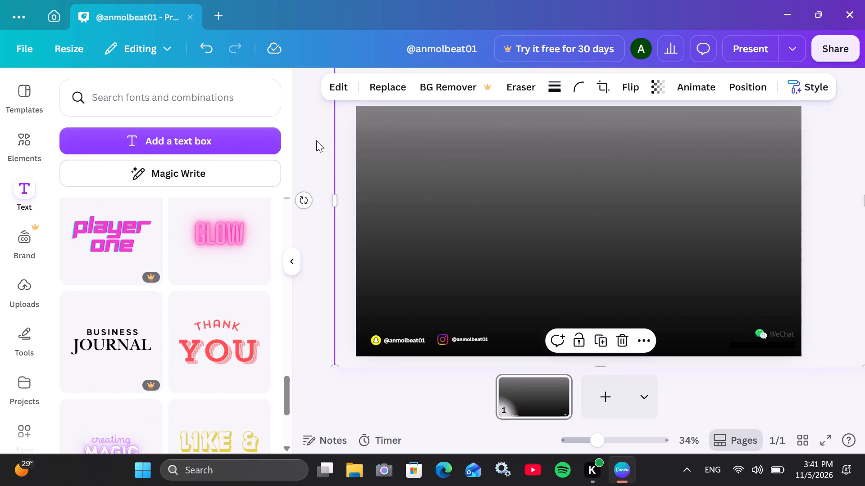
click(318, 139)
scroll(192, 255, down, 3)
scroll(184, 262, up, 6)
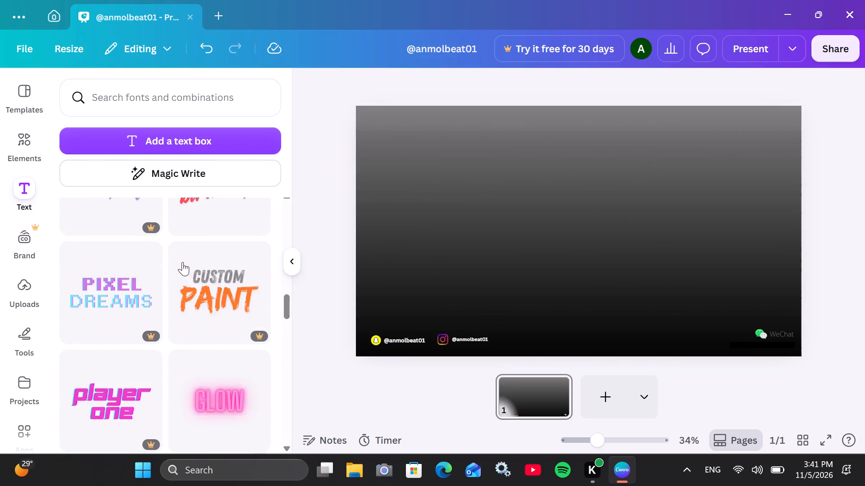
scroll(182, 262, up, 10)
scroll(178, 262, down, 5)
scroll(178, 262, up, 1)
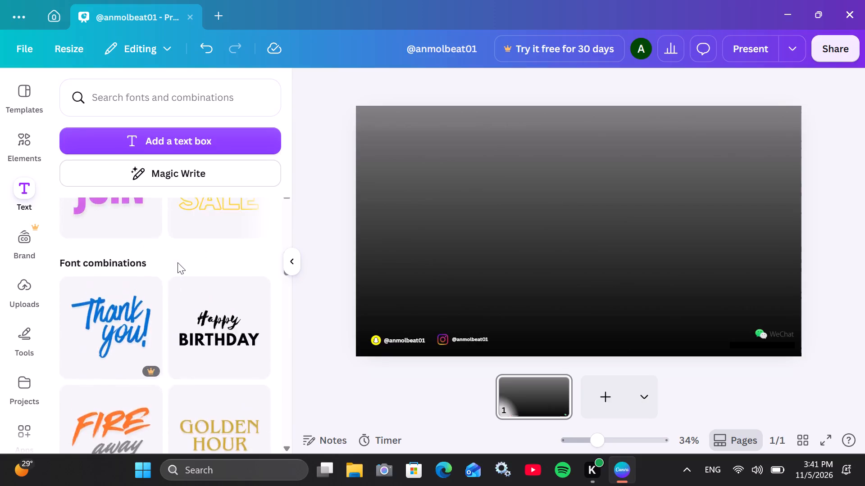
scroll(178, 262, up, 1)
Insert the recently used "JOIN NOW" font combination, delete its "NOW" text and clear the "JOIN" wording.
click(140, 261)
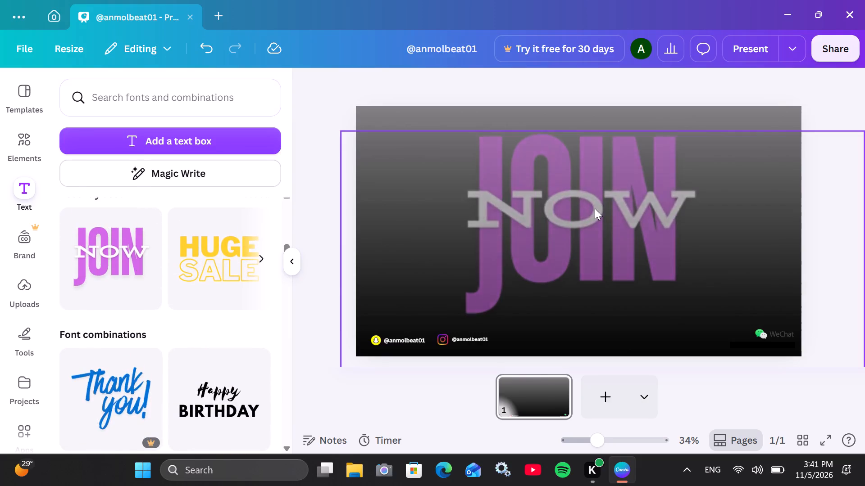
click(584, 211)
click(615, 174)
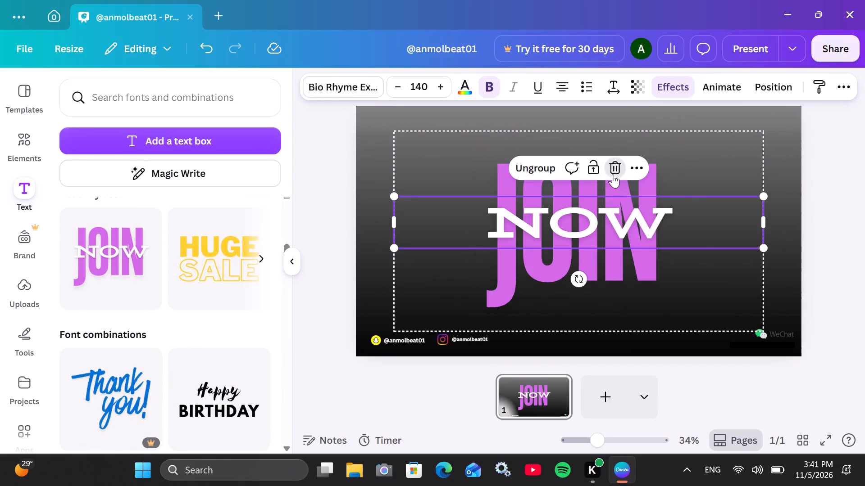
click(601, 199)
key(BackSpace)
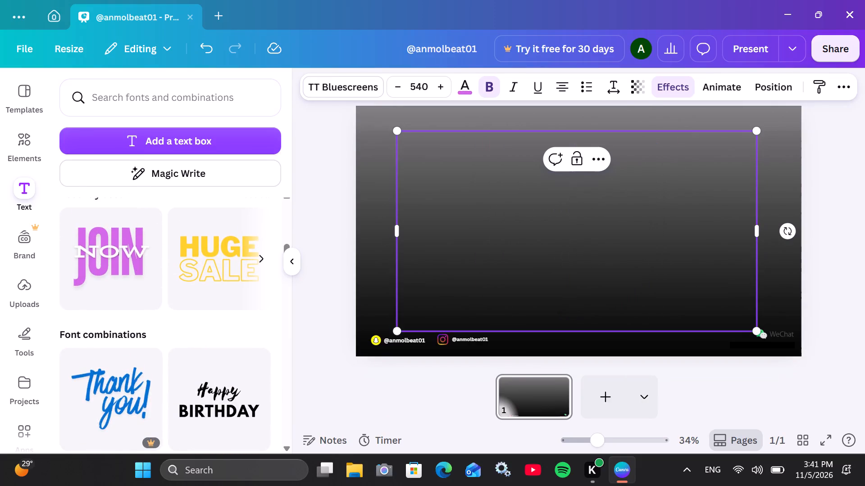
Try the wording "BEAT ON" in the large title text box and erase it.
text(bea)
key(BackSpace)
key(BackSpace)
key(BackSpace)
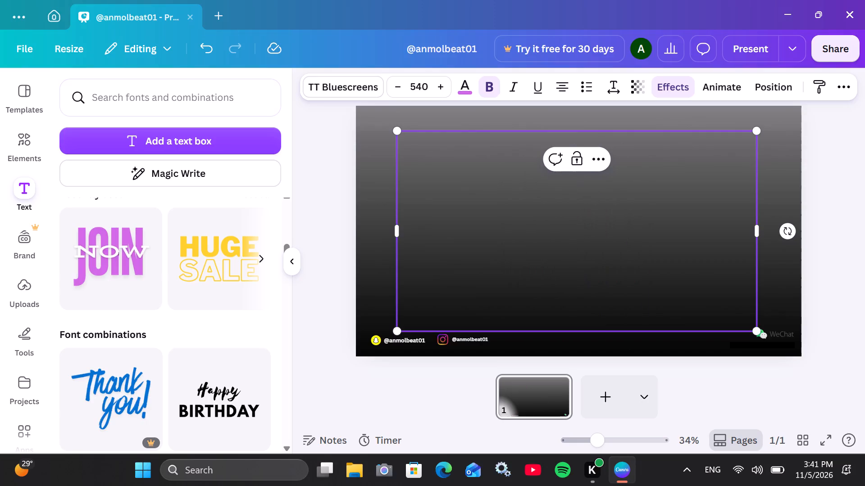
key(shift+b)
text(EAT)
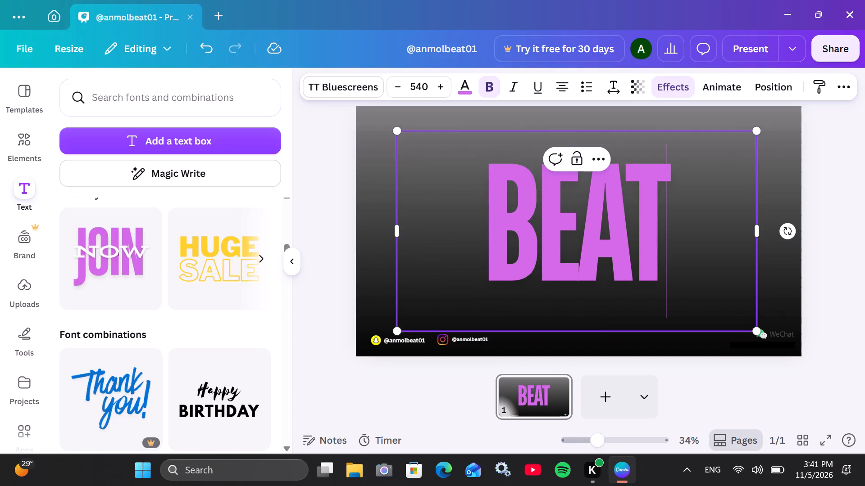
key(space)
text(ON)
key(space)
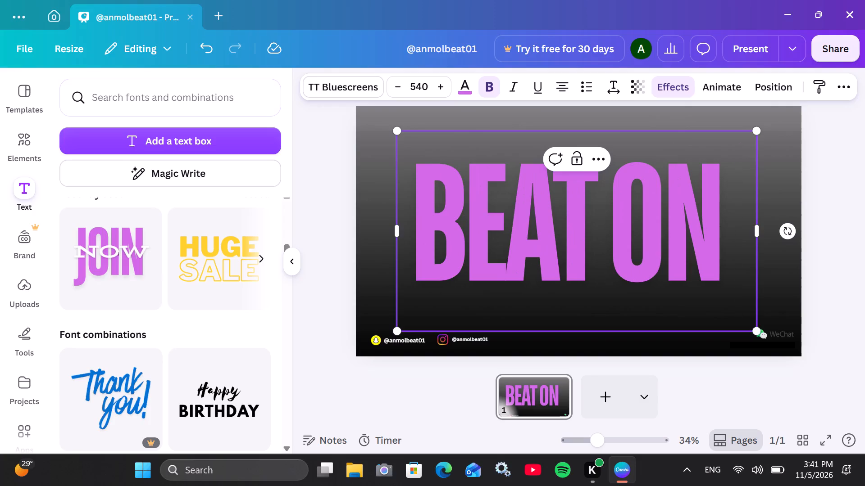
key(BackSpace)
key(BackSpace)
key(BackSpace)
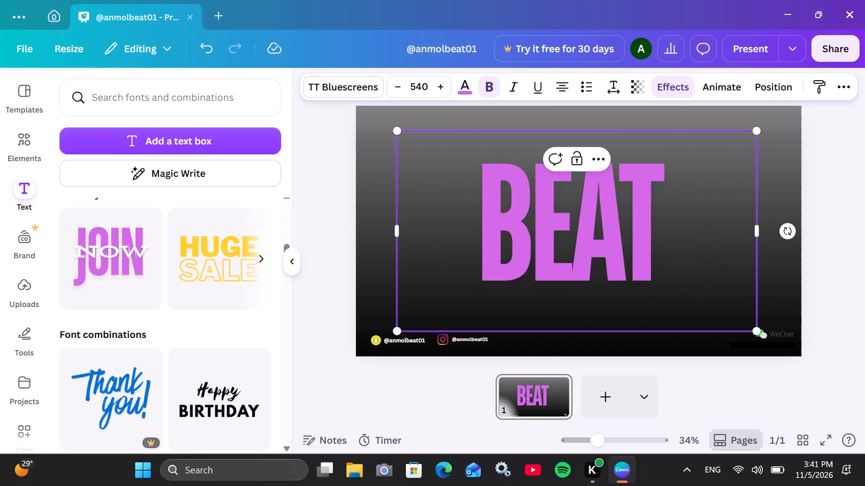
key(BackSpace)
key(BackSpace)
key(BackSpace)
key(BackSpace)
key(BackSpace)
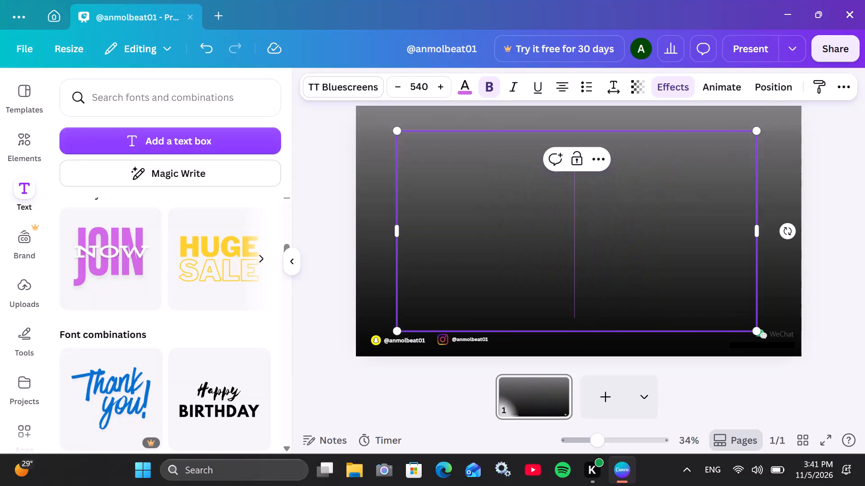
Enter "BEAT BOOST" as the title and widen its text box so both words fit on one line.
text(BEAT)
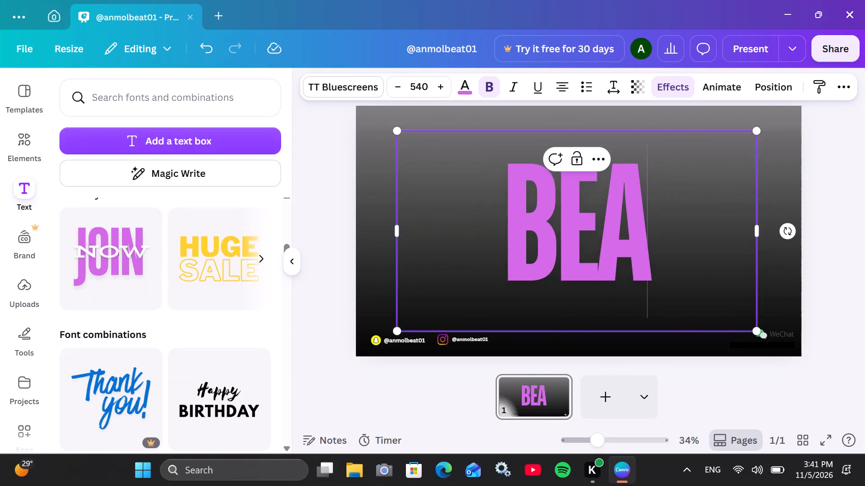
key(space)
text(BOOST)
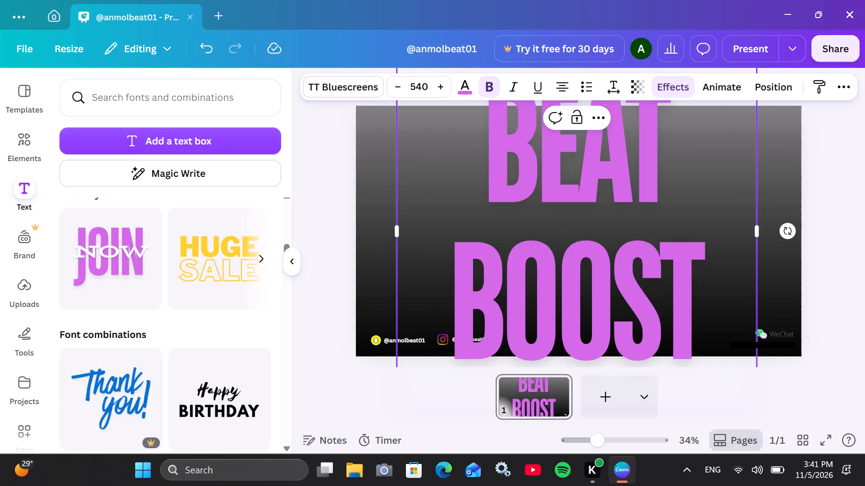
drag(758, 235, 776, 237)
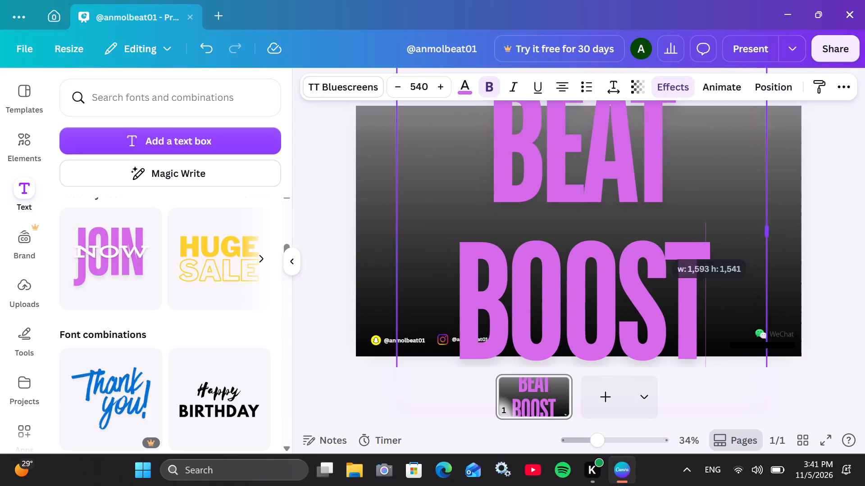
drag(776, 237, 864, 243)
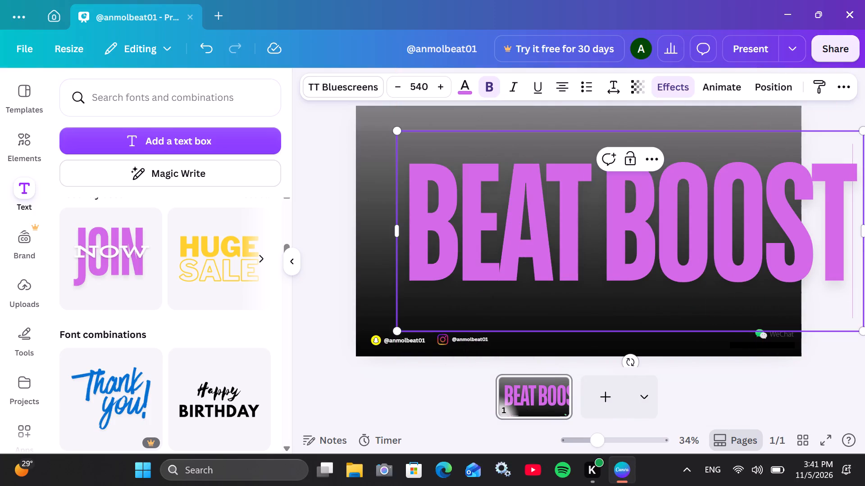
drag(701, 312, 594, 312)
click(718, 405)
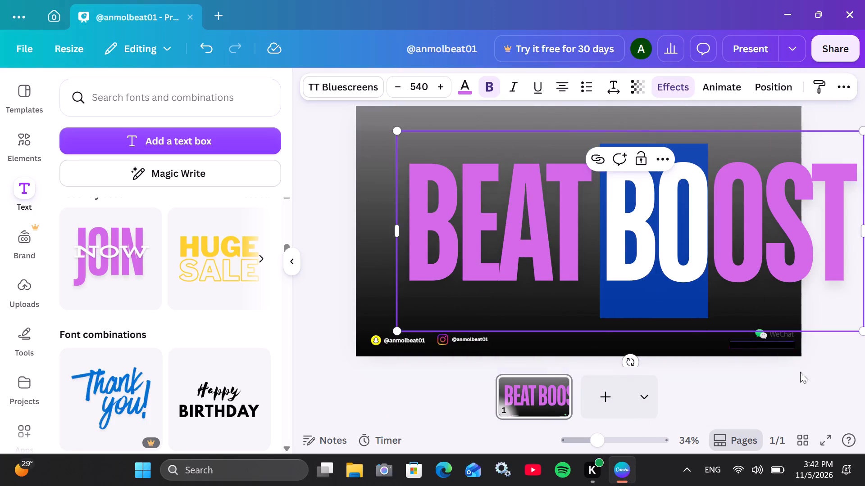
click(813, 377)
click(311, 284)
Scale the "BEAT BOOST" title down to about size 395 and centre it near the slide's top edge.
drag(464, 226, 436, 223)
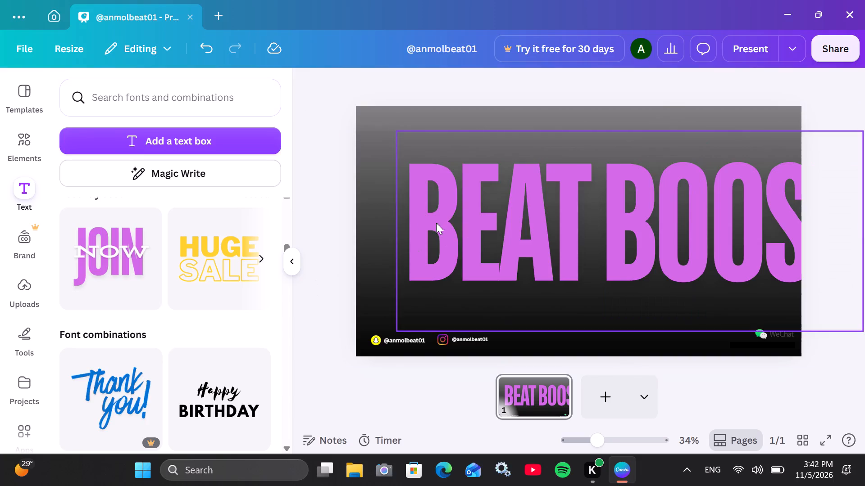
drag(436, 223, 390, 218)
drag(791, 321, 773, 317)
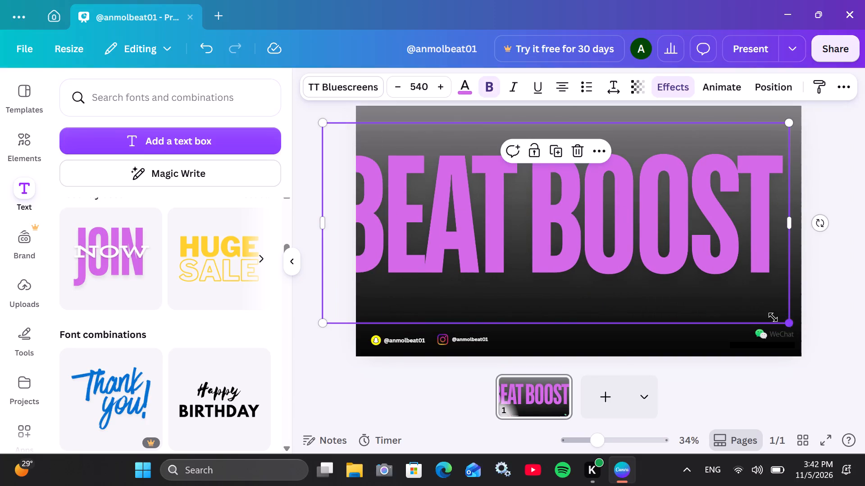
drag(773, 317, 651, 278)
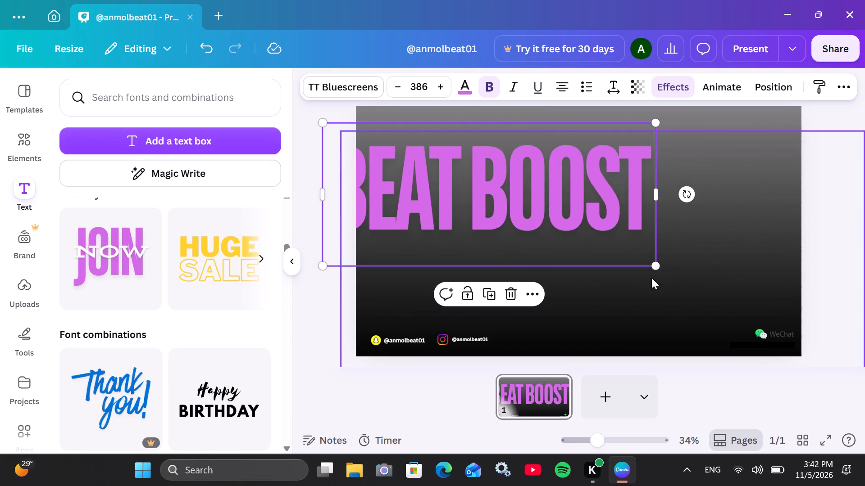
drag(451, 206, 600, 162)
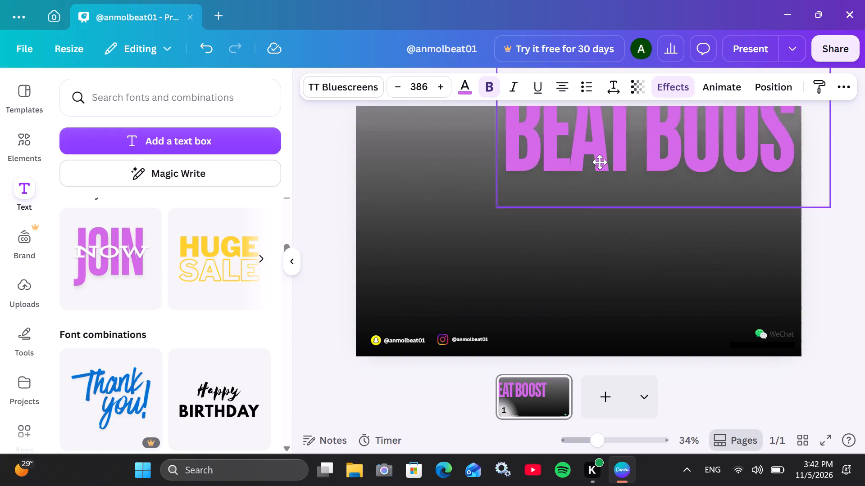
drag(600, 162, 545, 179)
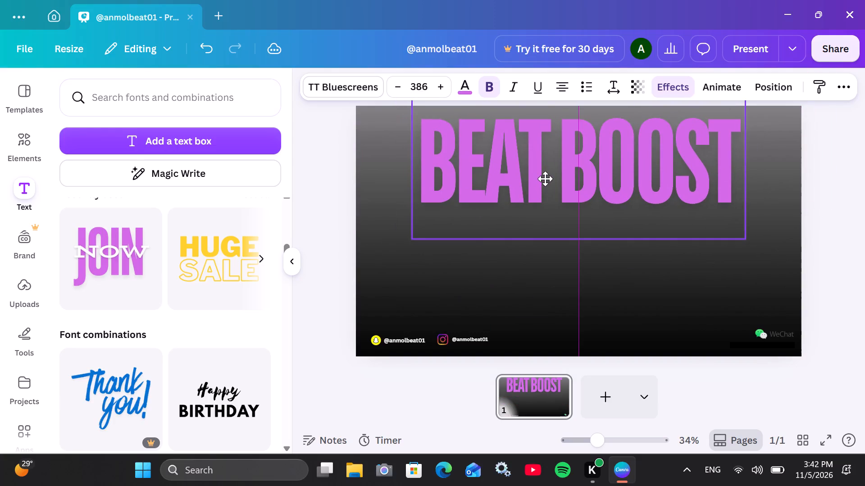
drag(545, 179, 542, 177)
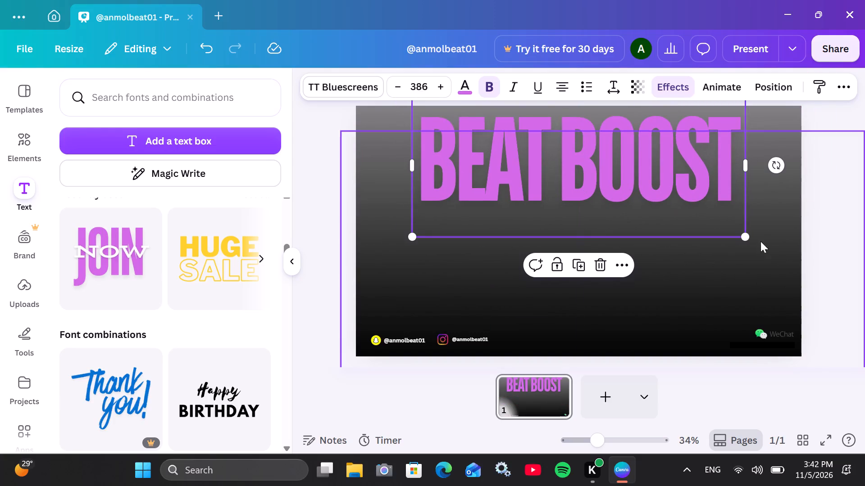
drag(745, 237, 756, 248)
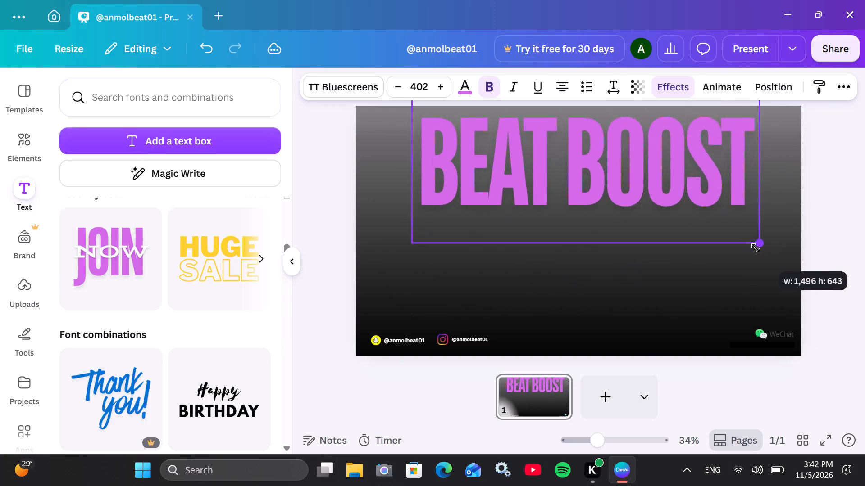
drag(756, 248, 750, 248)
click(672, 211)
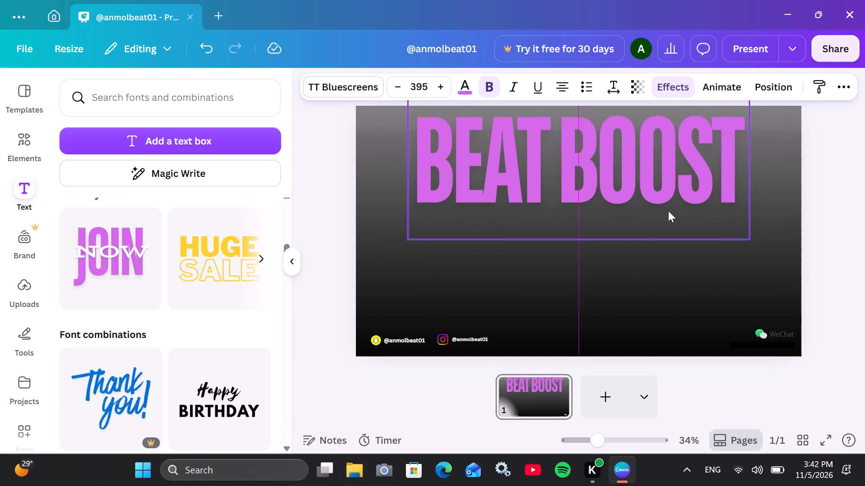
click(668, 211)
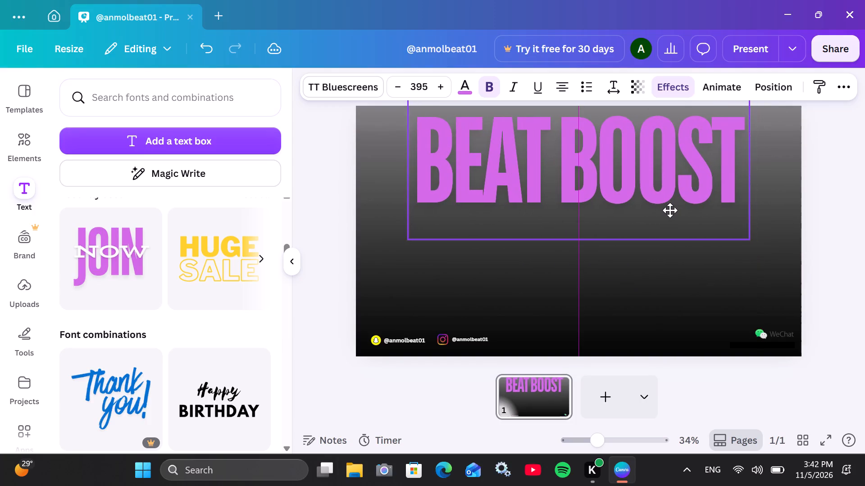
click(322, 223)
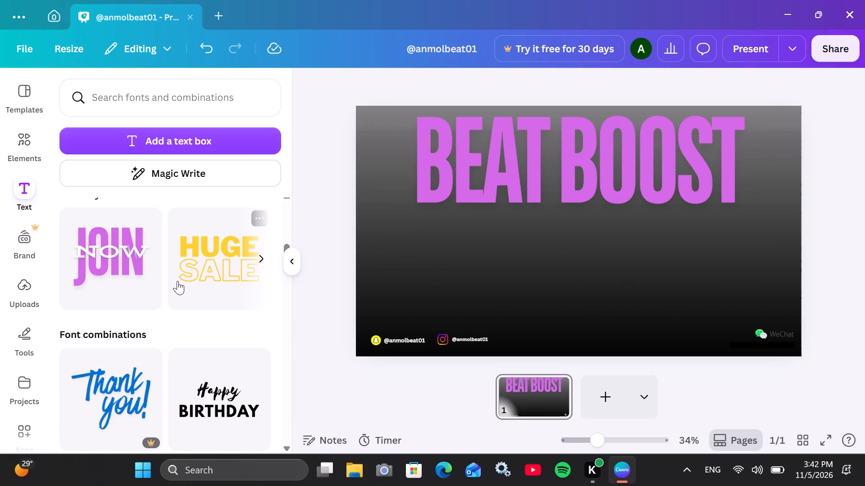
Add a subheading text box to the slide and clear its placeholder text.
scroll(178, 281, down, 4)
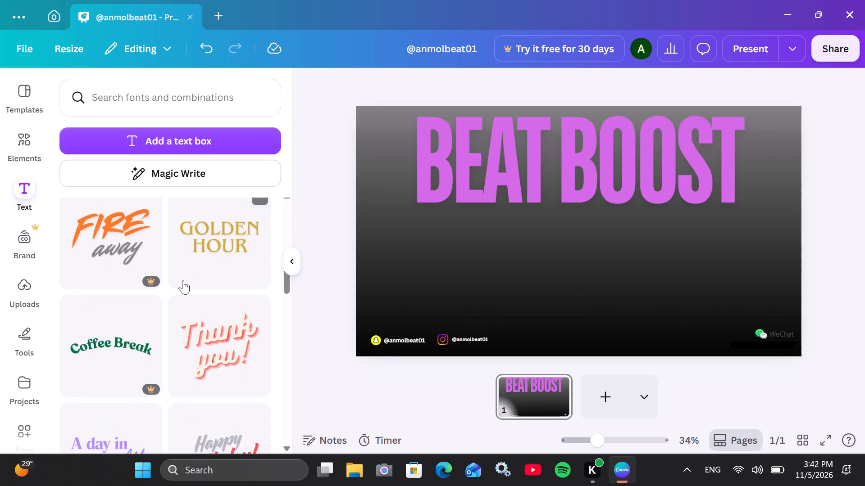
scroll(183, 280, up, 12)
click(198, 357)
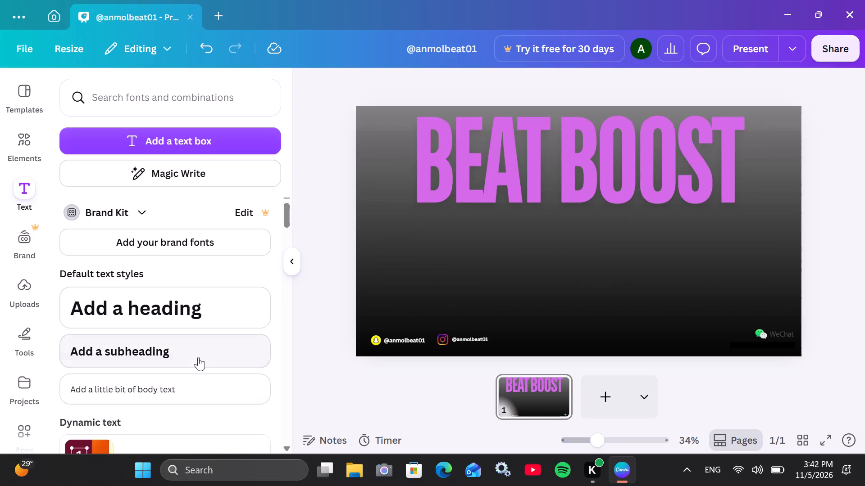
key(BackSpace)
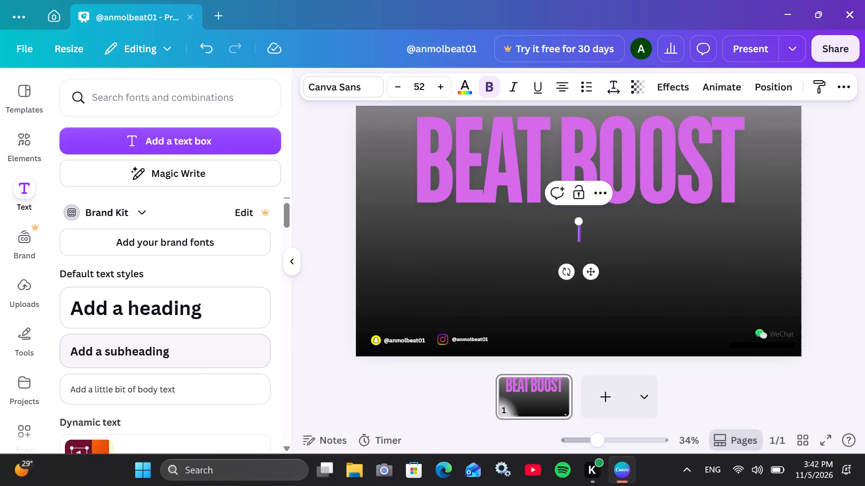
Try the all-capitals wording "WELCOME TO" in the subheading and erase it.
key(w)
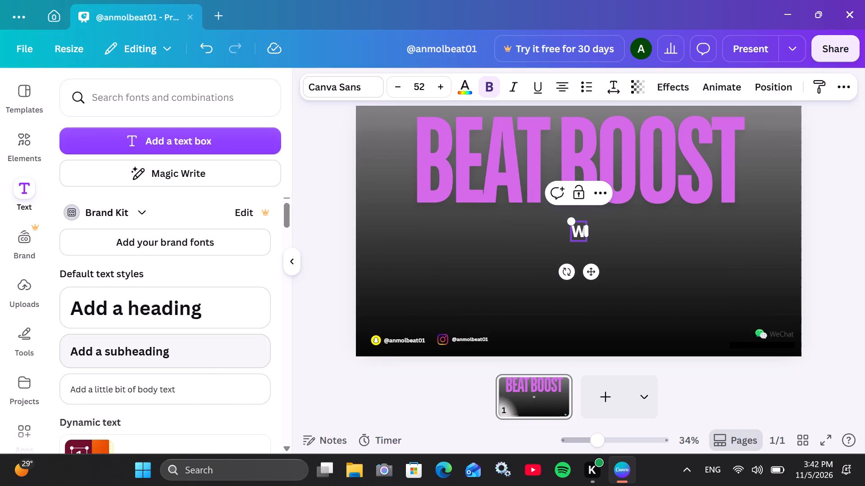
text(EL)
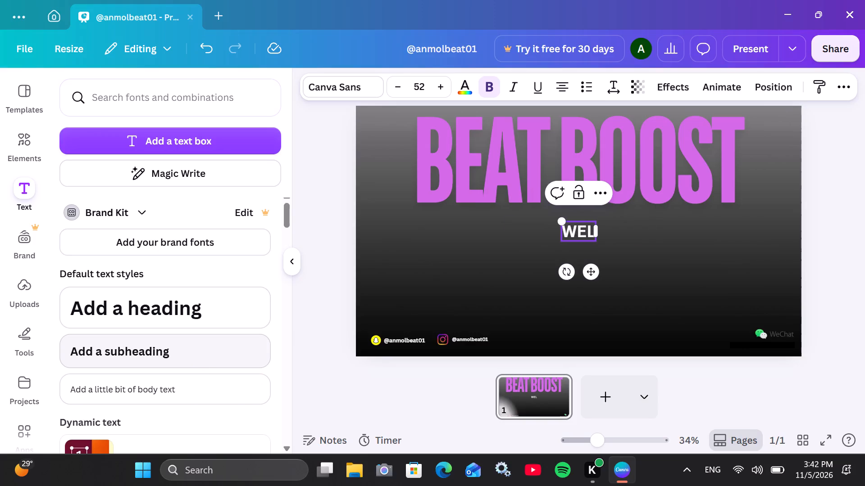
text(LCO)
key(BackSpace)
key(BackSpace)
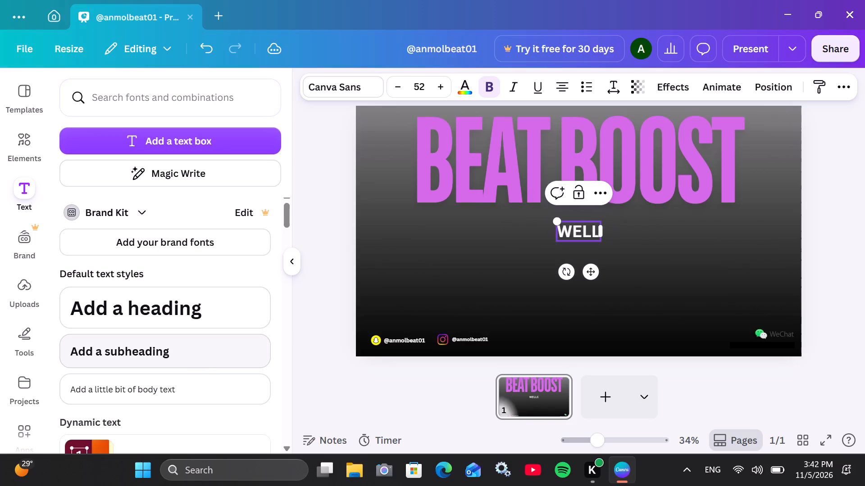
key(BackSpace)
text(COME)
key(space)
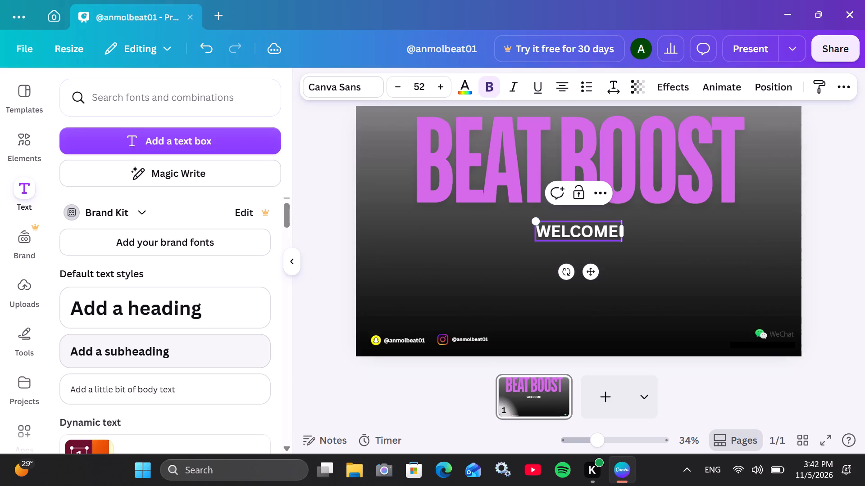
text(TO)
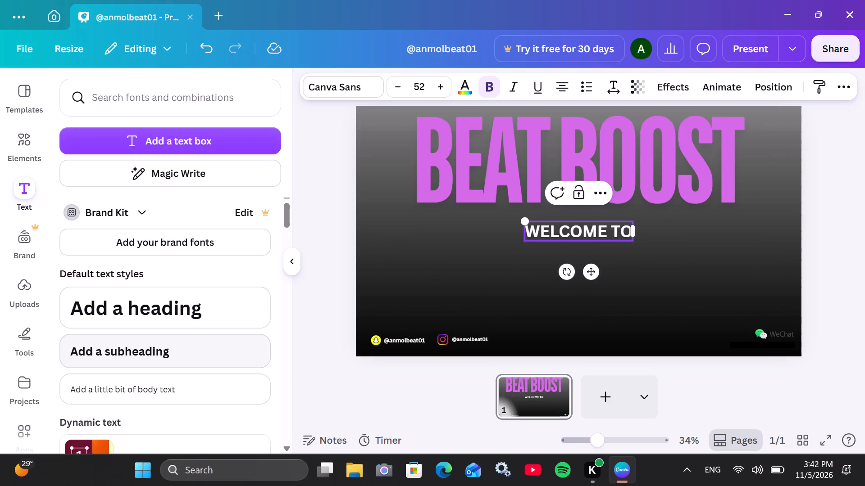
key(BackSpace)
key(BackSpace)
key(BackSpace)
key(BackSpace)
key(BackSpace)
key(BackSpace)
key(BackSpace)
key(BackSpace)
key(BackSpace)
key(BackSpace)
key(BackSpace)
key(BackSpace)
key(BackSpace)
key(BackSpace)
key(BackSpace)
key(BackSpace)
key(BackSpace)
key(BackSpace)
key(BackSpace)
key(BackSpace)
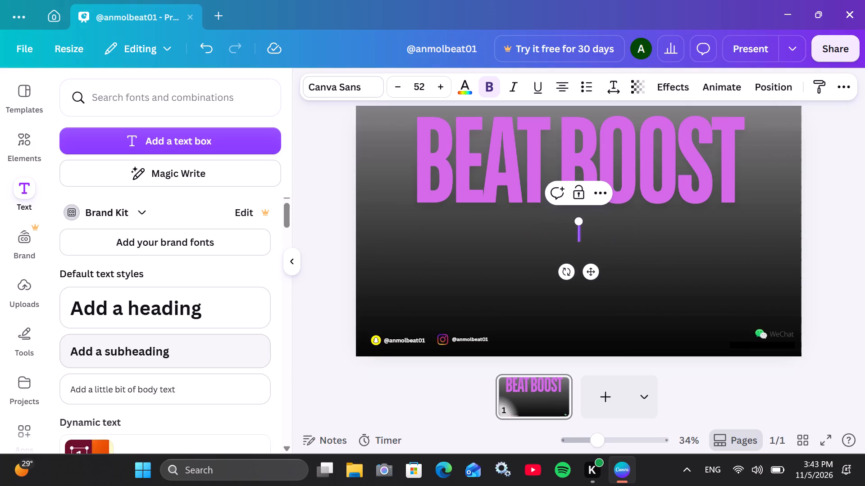
Enter "Welcome To Anmol Beat House" as the subheading text.
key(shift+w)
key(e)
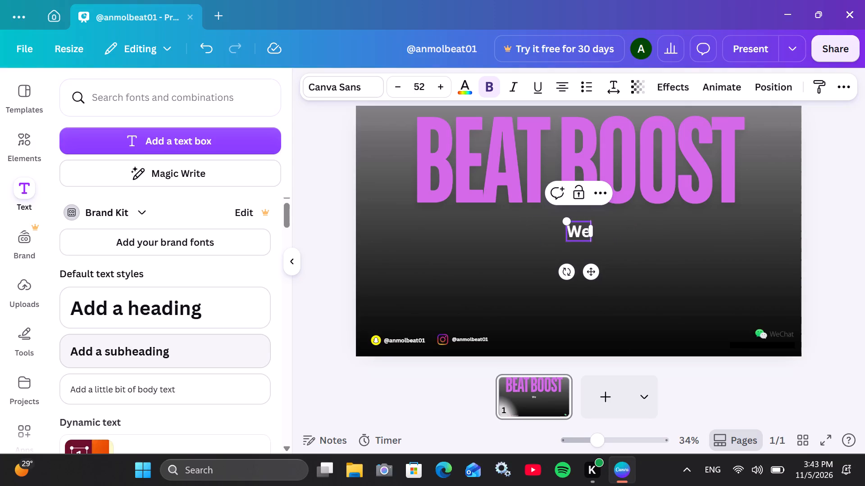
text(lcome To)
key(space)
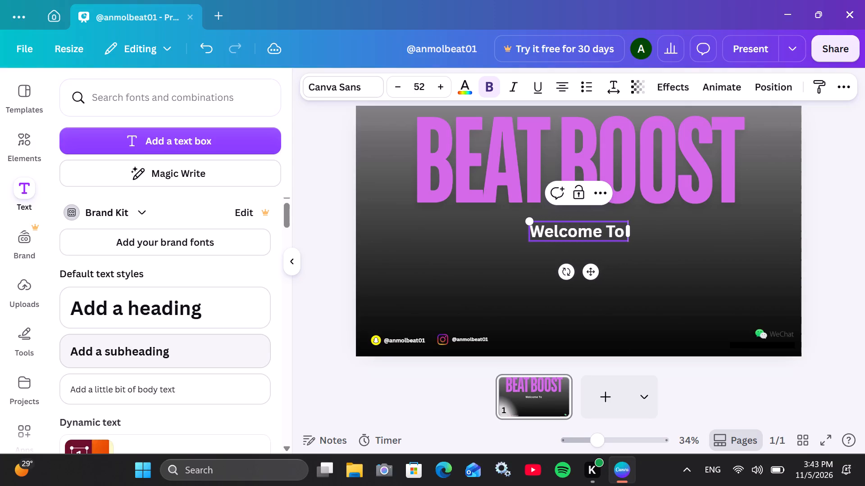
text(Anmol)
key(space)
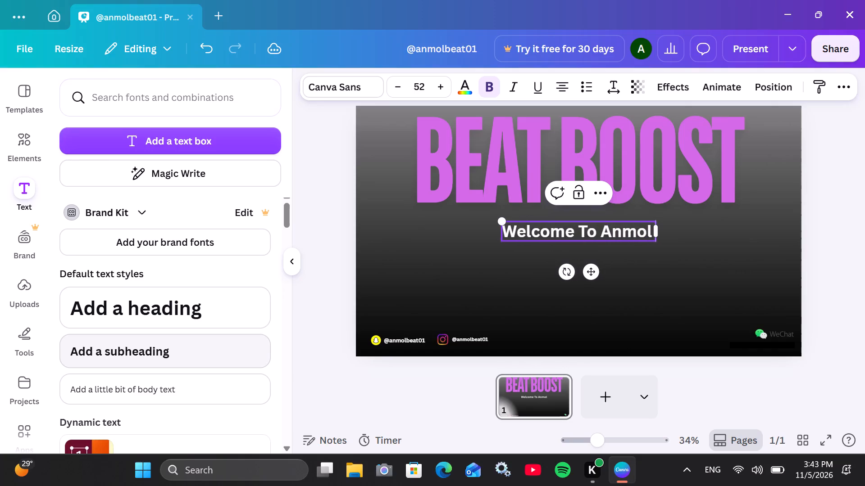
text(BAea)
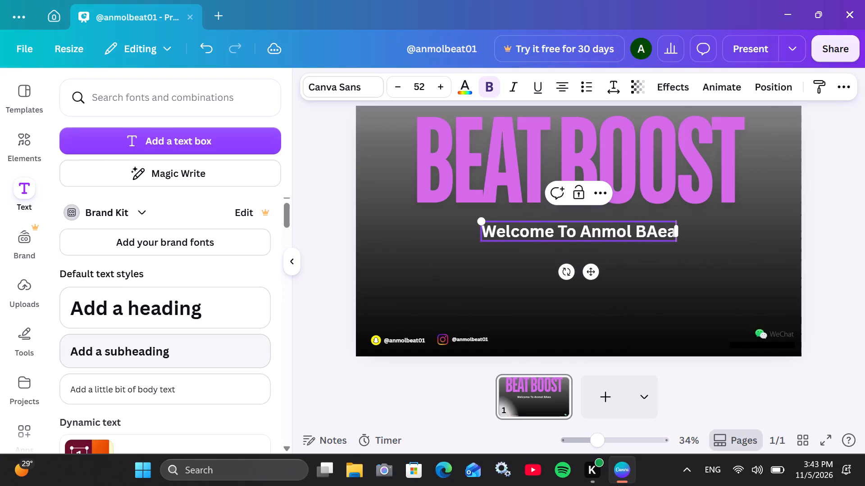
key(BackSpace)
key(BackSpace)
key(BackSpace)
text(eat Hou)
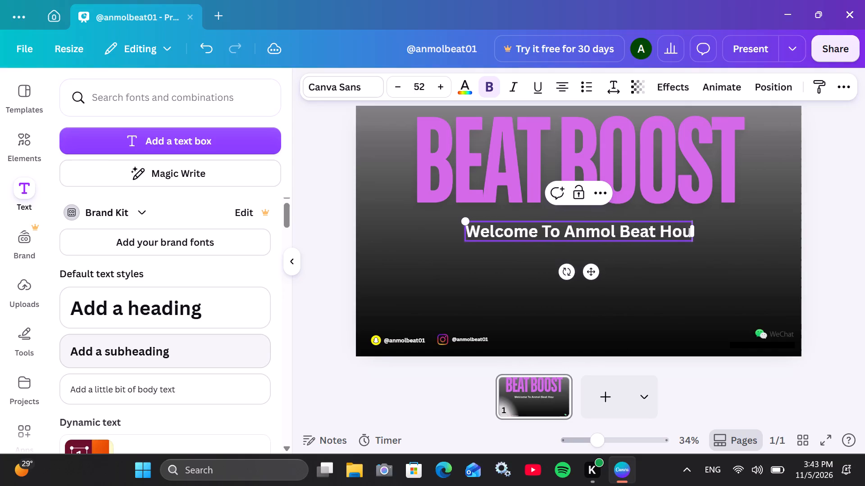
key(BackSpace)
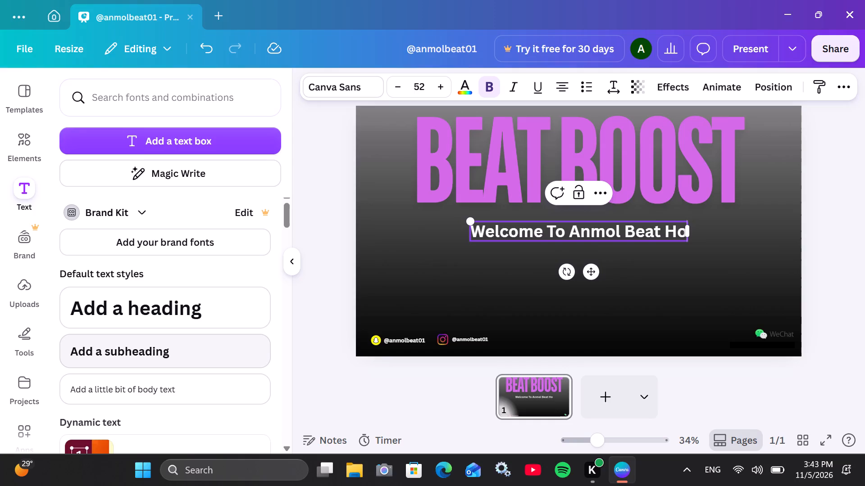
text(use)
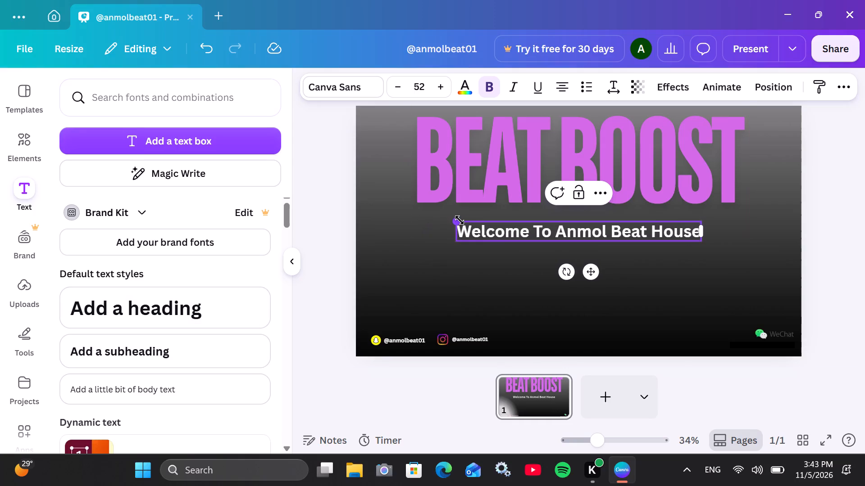
Shrink the welcome subheading to about size 14.6 and place it directly beneath the start of the title's word "BEAT".
drag(460, 220, 645, 310)
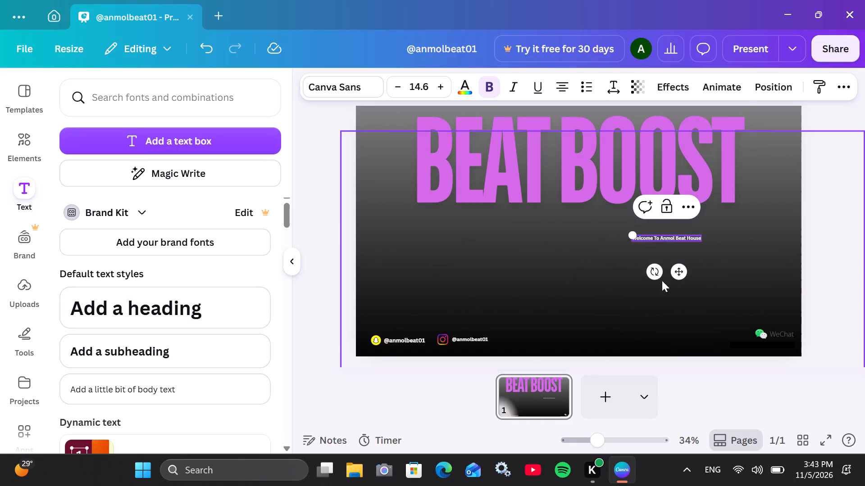
drag(684, 271, 473, 254)
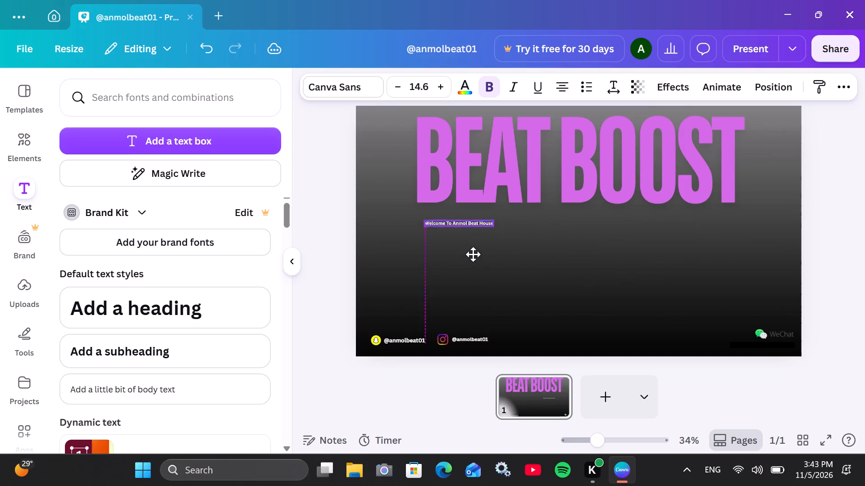
drag(473, 254, 469, 242)
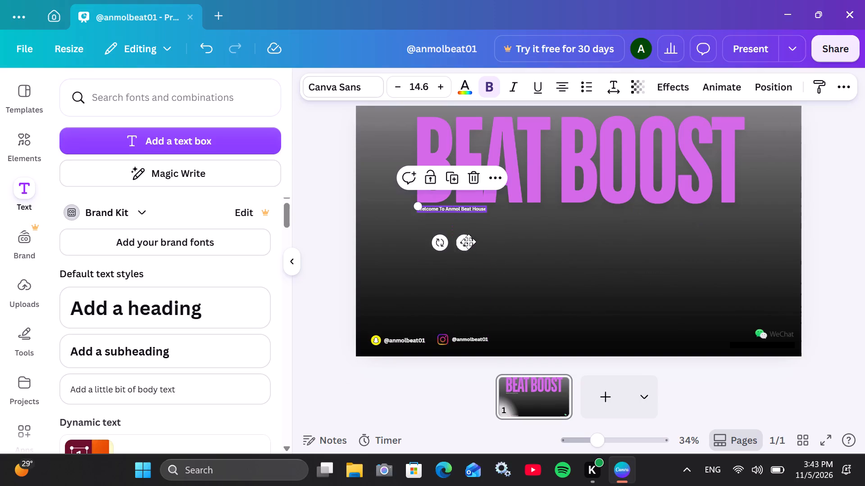
click(731, 399)
click(731, 399)
click(864, 265)
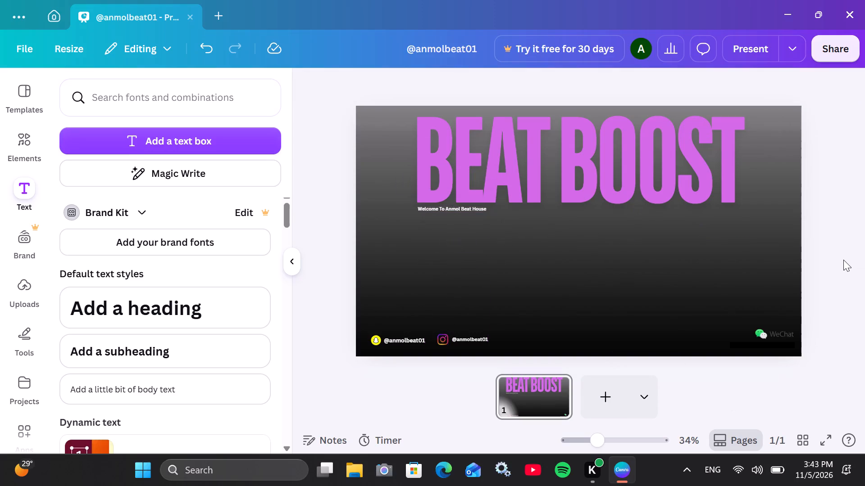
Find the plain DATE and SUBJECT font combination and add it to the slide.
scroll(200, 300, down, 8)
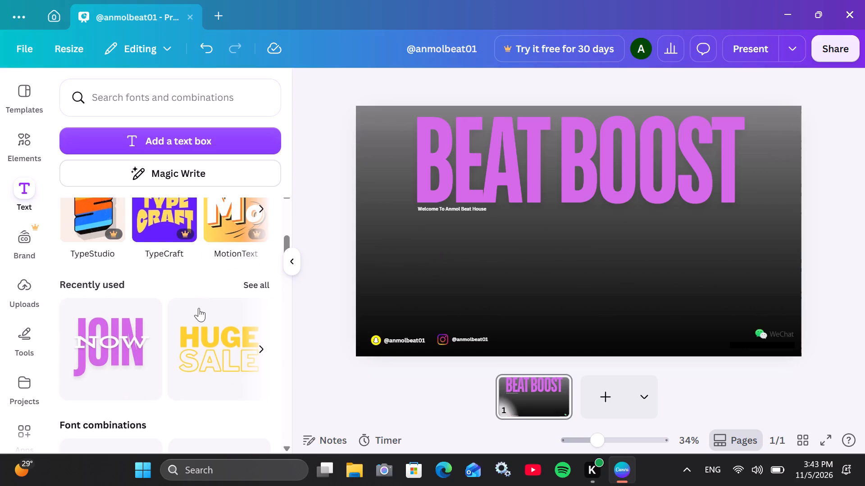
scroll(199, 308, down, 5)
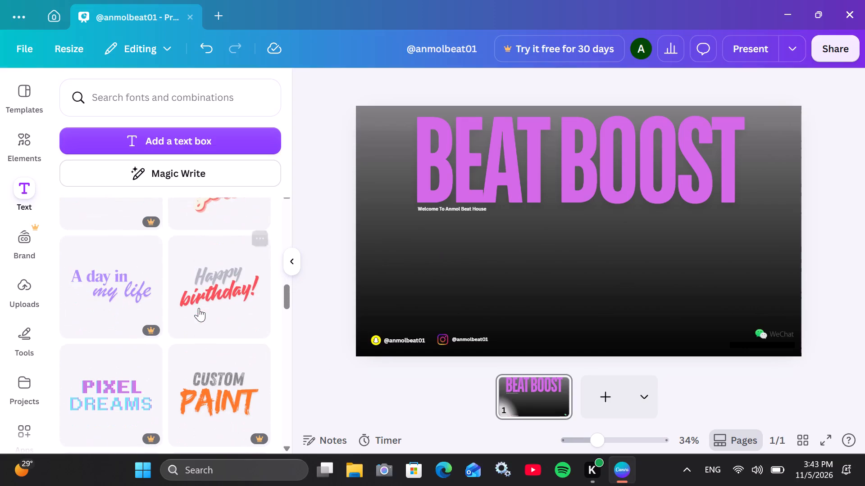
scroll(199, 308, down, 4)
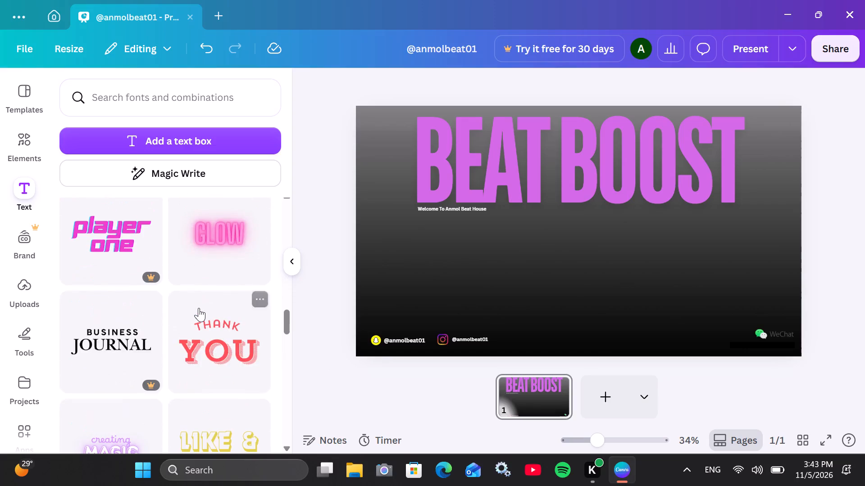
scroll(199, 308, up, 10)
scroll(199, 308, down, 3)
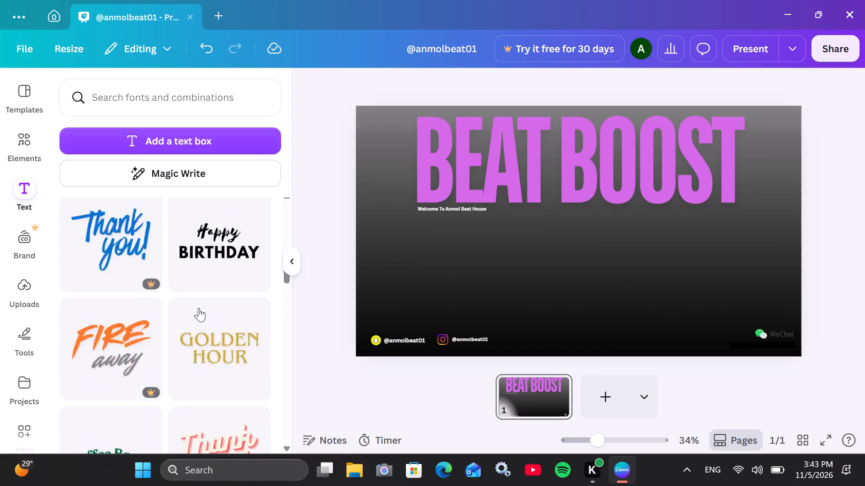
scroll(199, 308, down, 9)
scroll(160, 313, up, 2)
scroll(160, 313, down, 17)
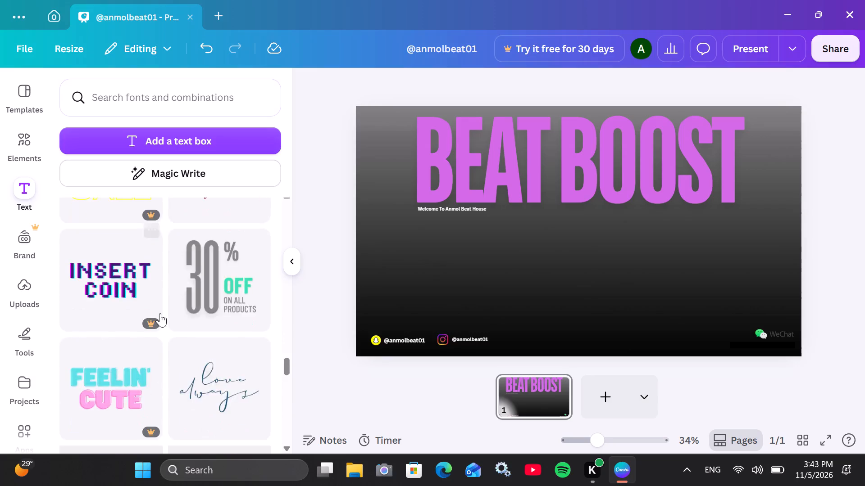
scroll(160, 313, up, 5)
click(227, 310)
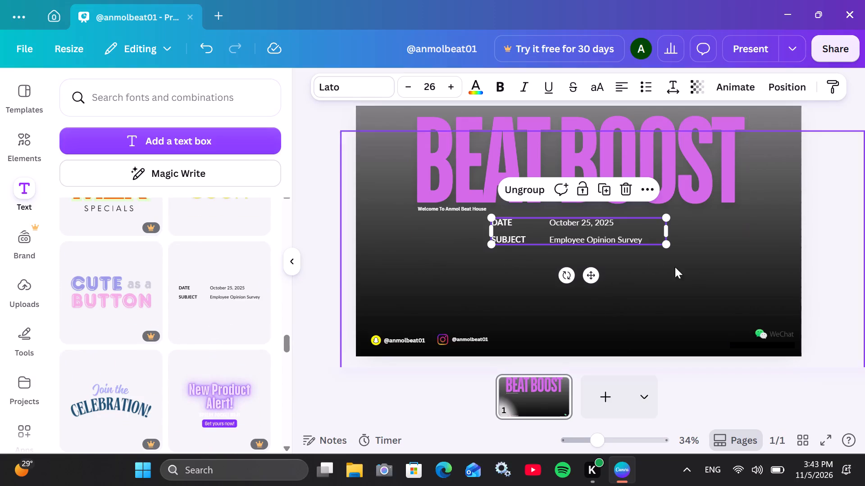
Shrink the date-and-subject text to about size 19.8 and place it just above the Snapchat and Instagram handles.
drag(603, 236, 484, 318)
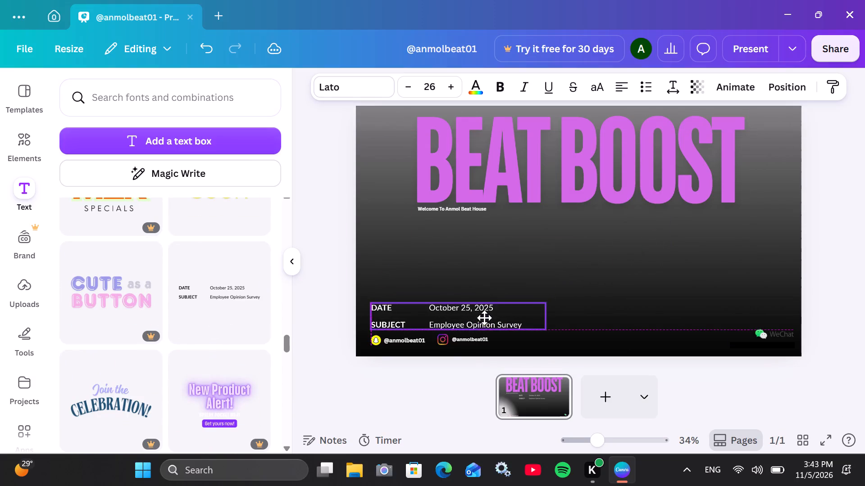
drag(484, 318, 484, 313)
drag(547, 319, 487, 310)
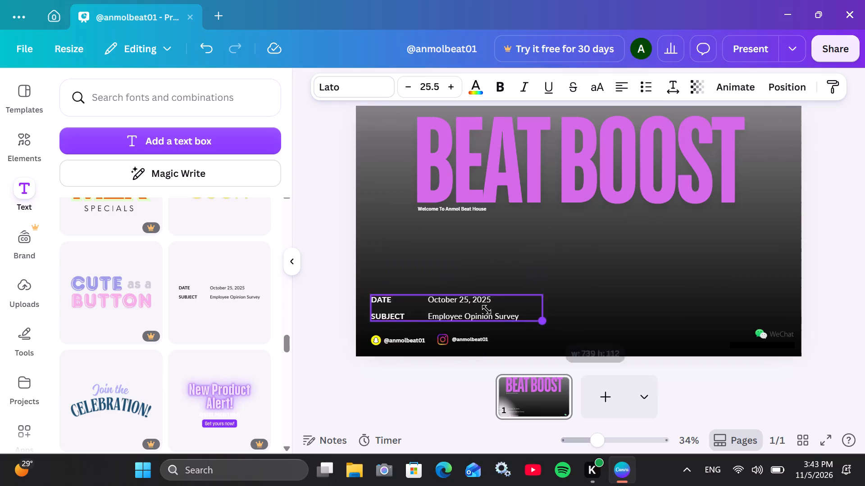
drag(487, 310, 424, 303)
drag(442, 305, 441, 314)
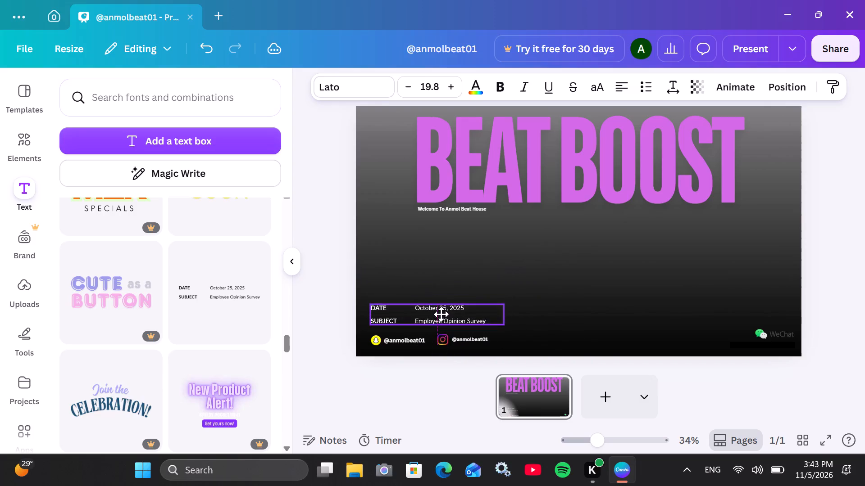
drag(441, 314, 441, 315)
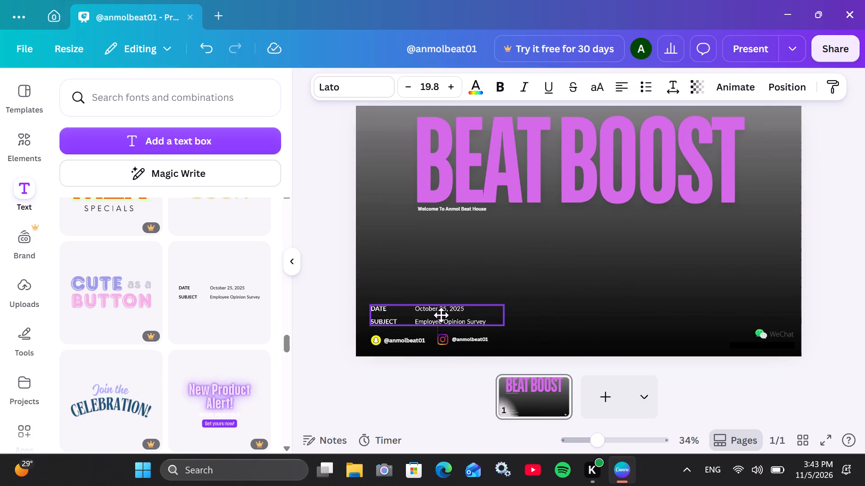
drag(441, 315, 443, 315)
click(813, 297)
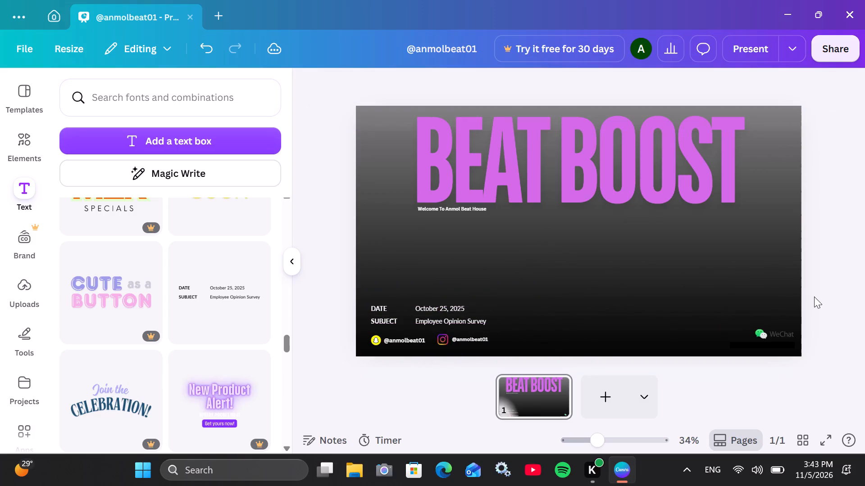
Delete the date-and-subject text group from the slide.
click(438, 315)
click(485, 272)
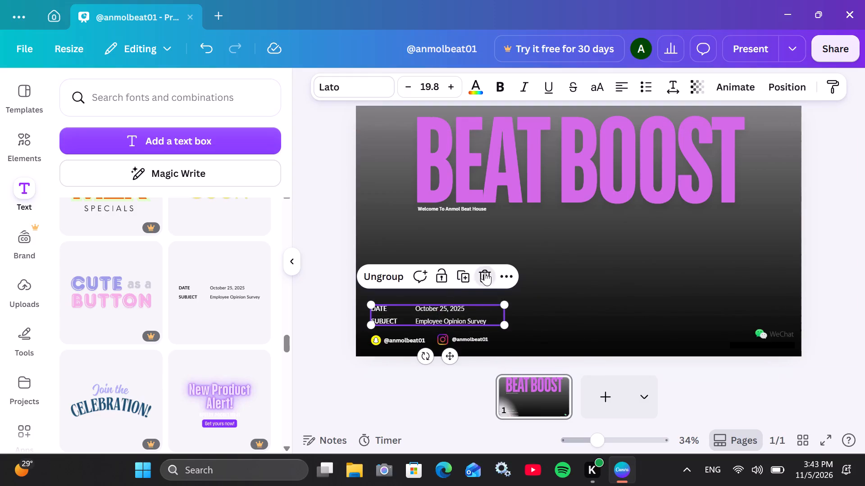
Look through the remaining font combinations for a suitable text style for the slide.
scroll(250, 294, down, 5)
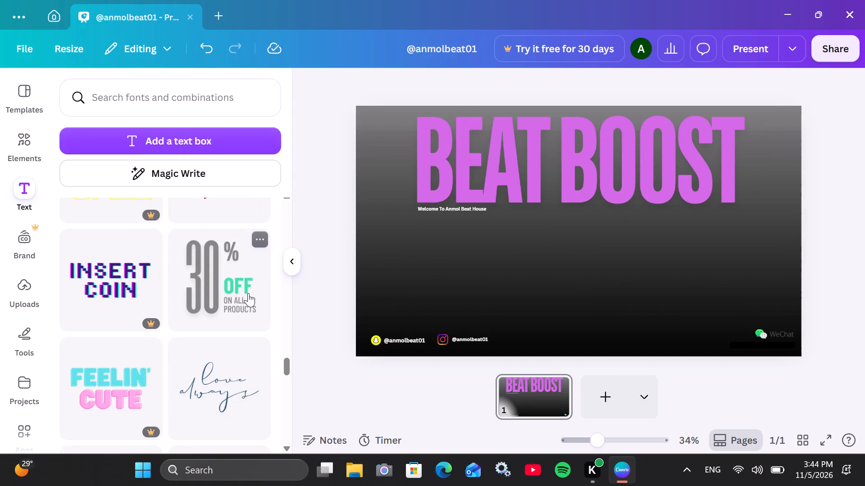
scroll(248, 293, down, 8)
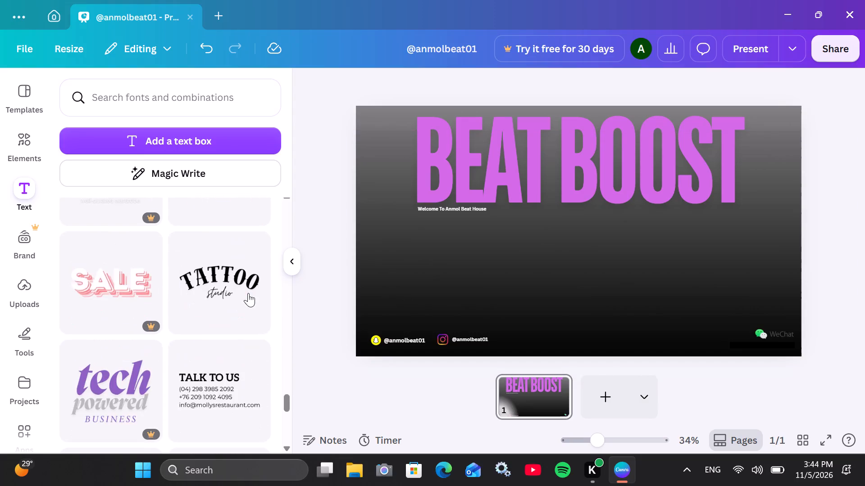
scroll(248, 293, down, 8)
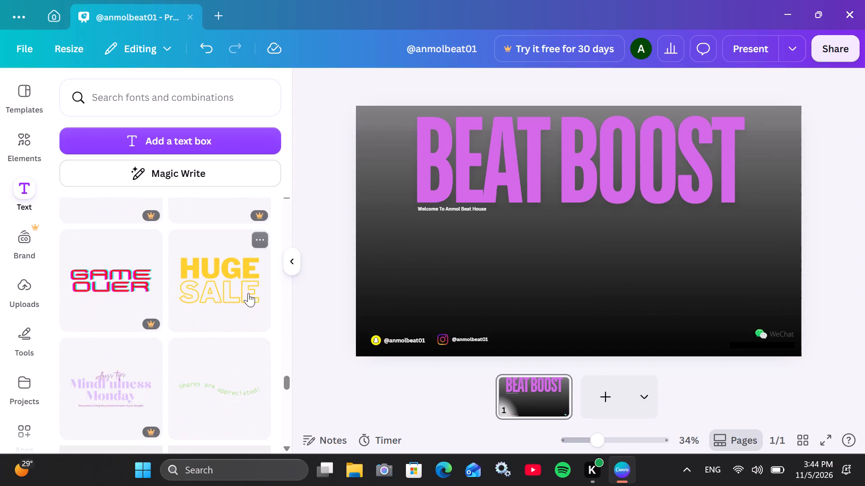
scroll(248, 293, down, 9)
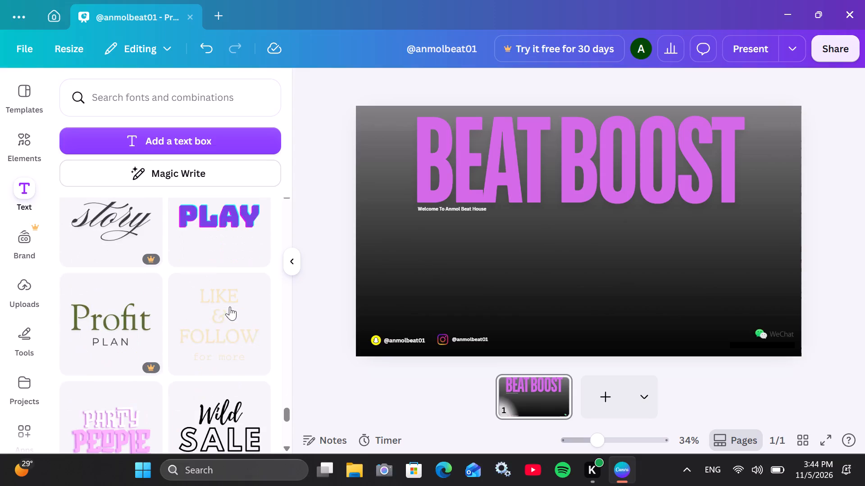
scroll(230, 306, down, 11)
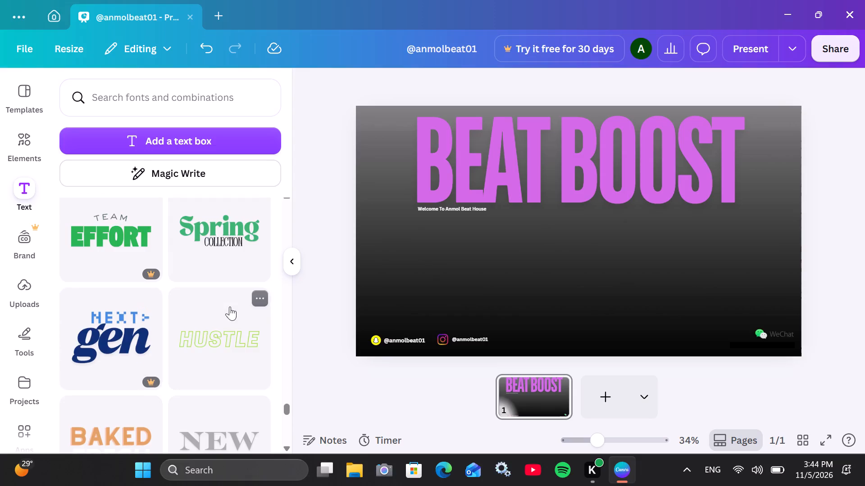
scroll(230, 306, up, 20)
scroll(230, 306, up, 18)
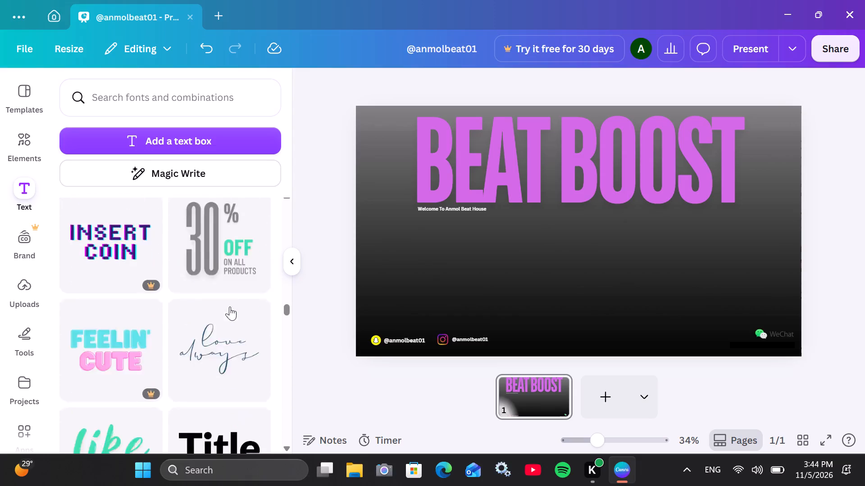
scroll(230, 306, up, 20)
scroll(230, 306, up, 16)
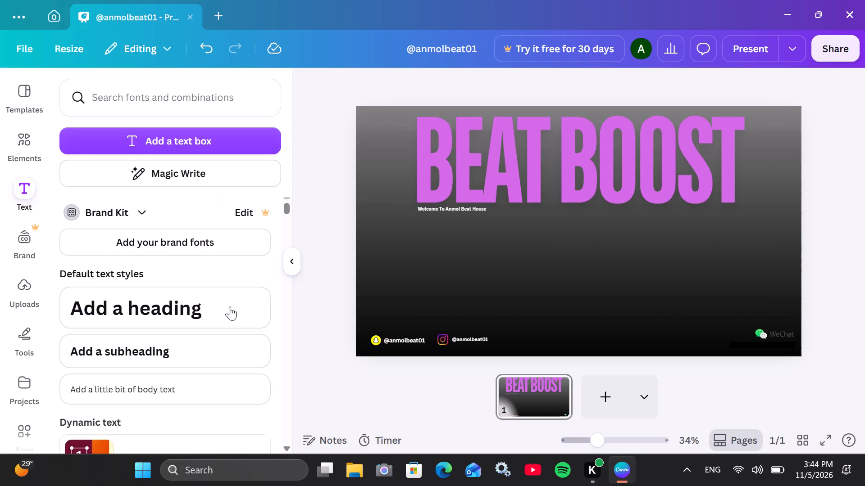
Add a body text box to the slide and clear its placeholder text.
click(209, 391)
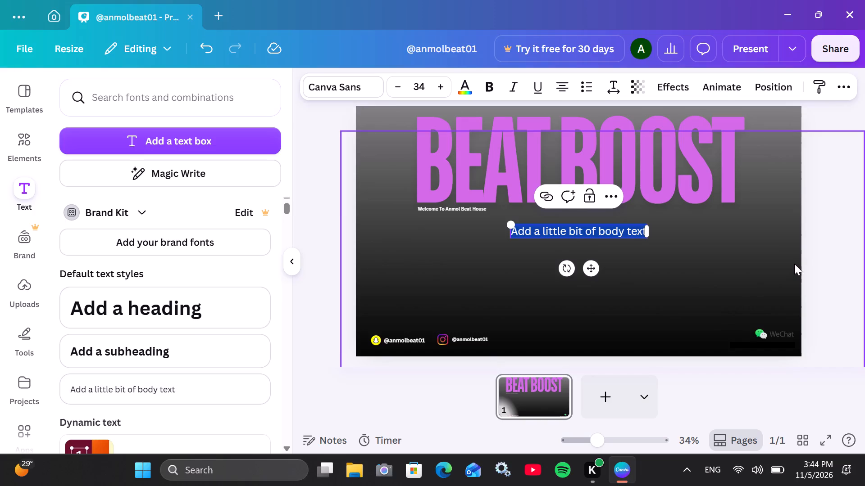
key(BackSpace)
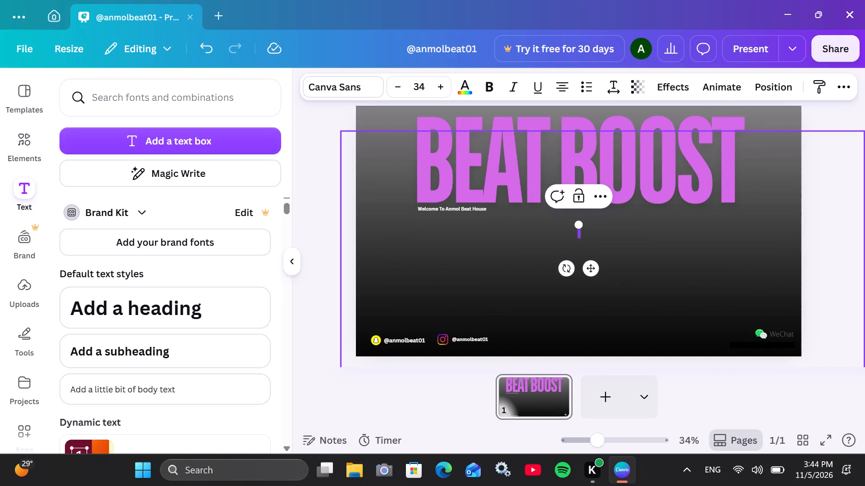
Enter the opening wording "We Are Orgenising" in the body text box.
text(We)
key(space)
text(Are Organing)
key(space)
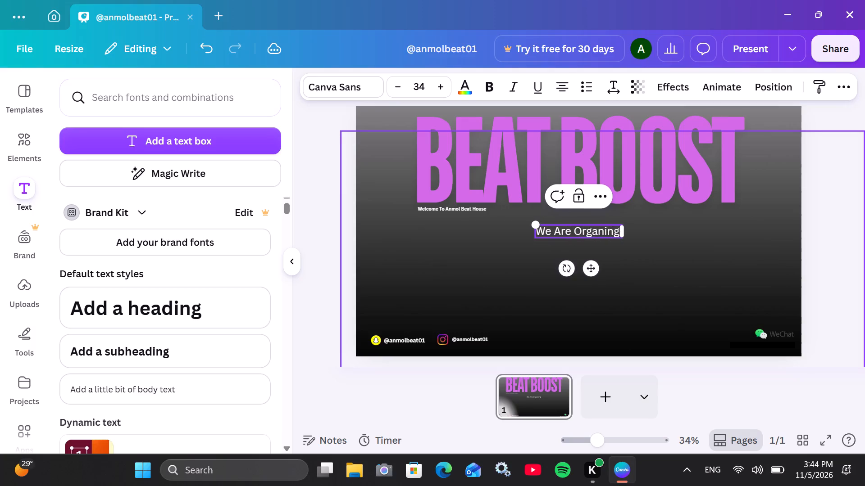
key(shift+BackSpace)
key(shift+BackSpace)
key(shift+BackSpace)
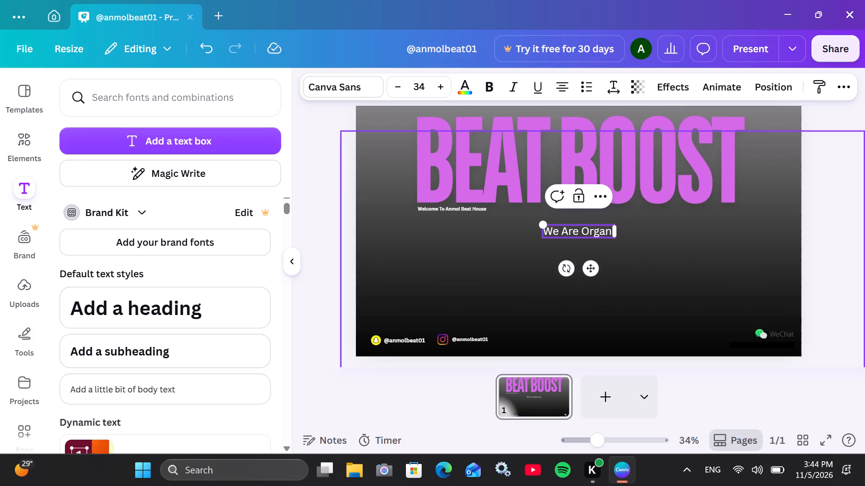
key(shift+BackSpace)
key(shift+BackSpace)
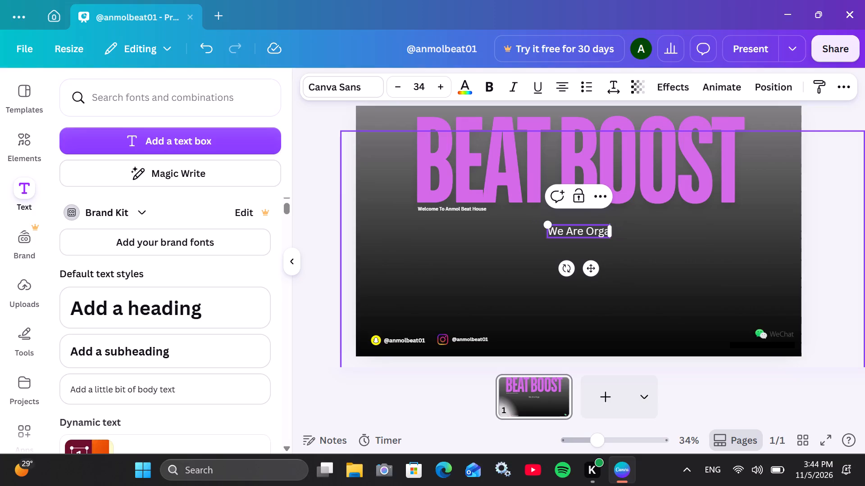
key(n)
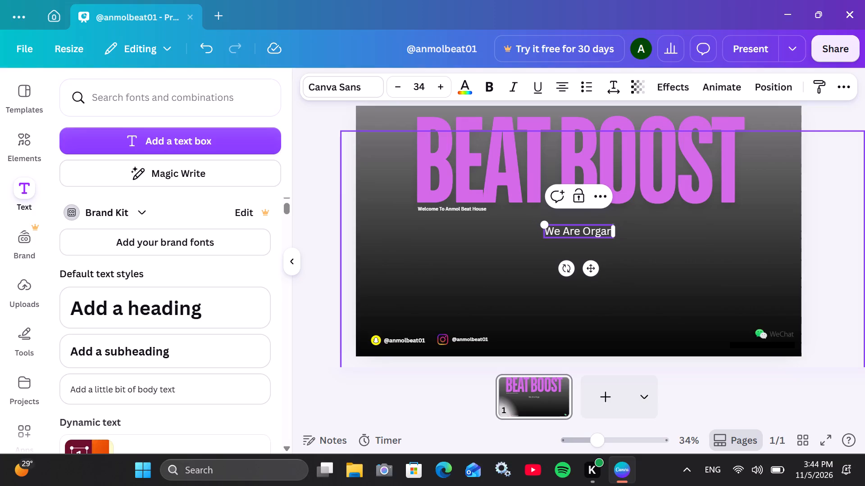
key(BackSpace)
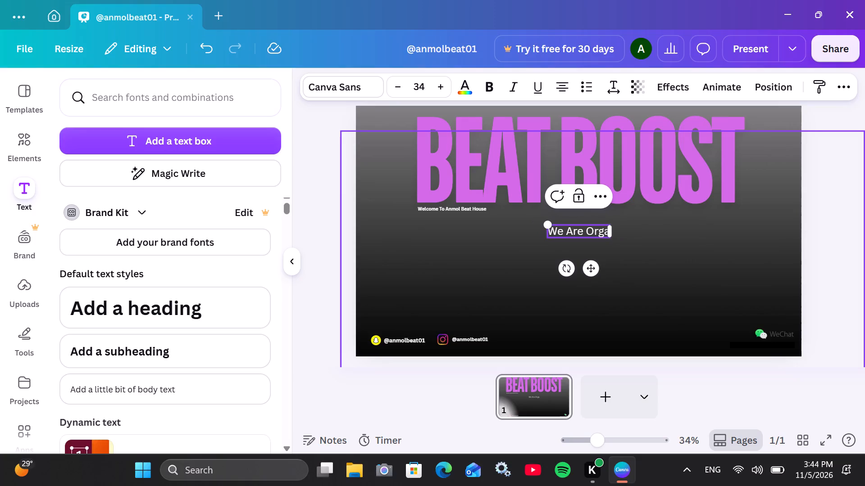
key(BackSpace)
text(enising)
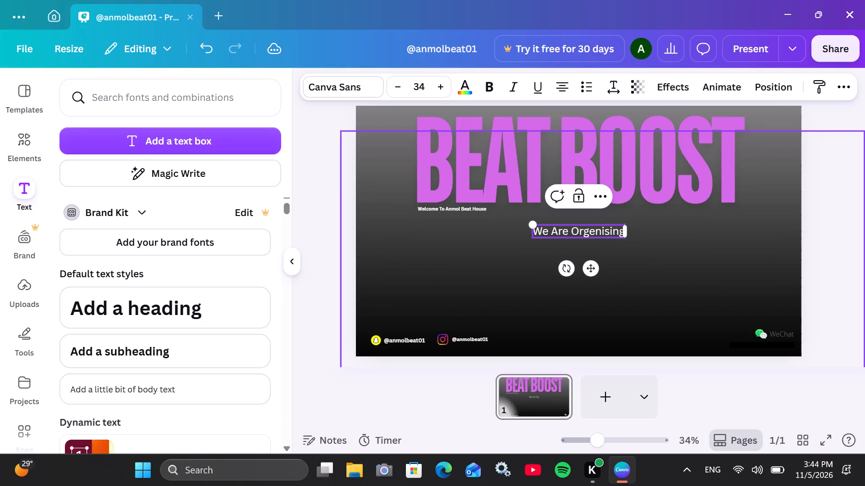
Correct the spelling of the last word so the body text reads "We Are Organising".
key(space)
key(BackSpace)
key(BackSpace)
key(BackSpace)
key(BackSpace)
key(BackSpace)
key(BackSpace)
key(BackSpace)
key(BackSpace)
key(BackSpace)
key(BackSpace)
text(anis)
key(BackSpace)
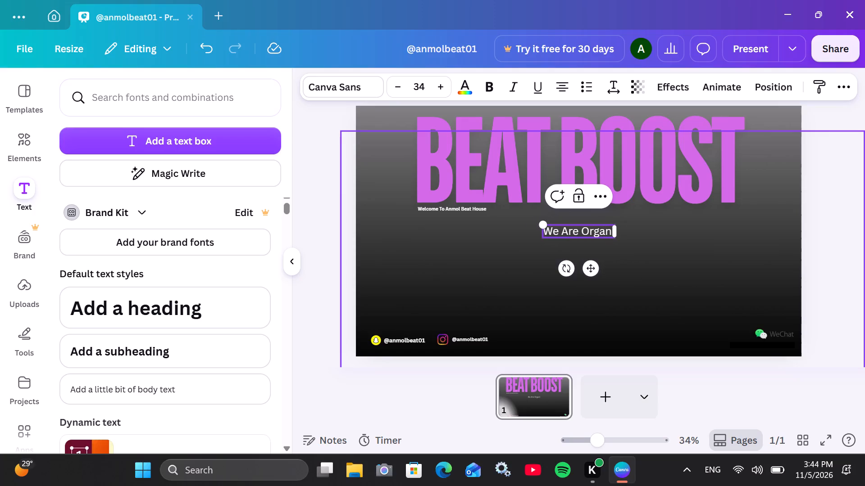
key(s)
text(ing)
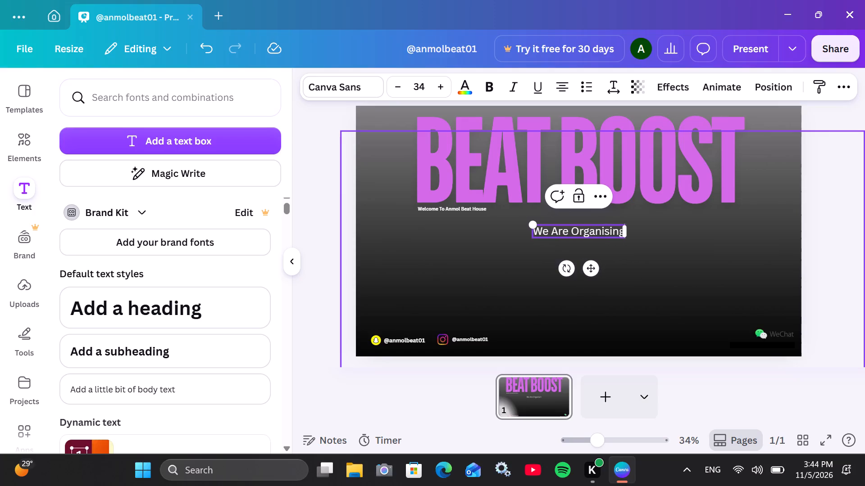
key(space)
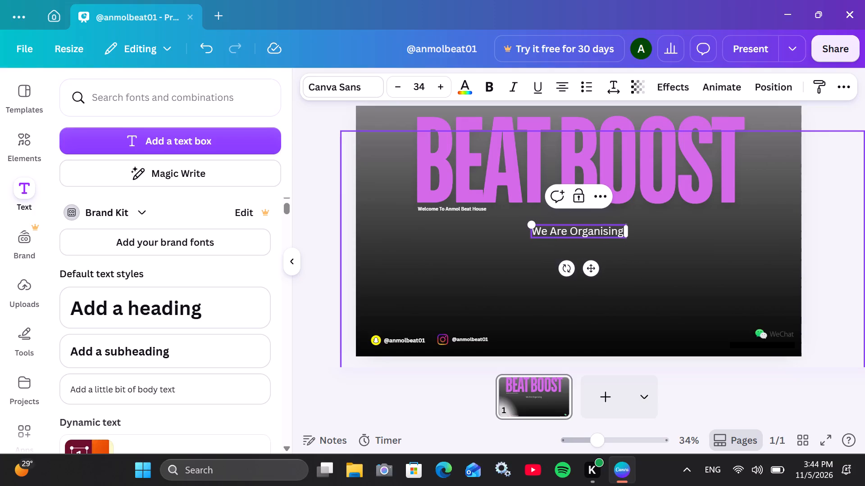
Continue the body text after "We Are Organising" with the words "Music Club".
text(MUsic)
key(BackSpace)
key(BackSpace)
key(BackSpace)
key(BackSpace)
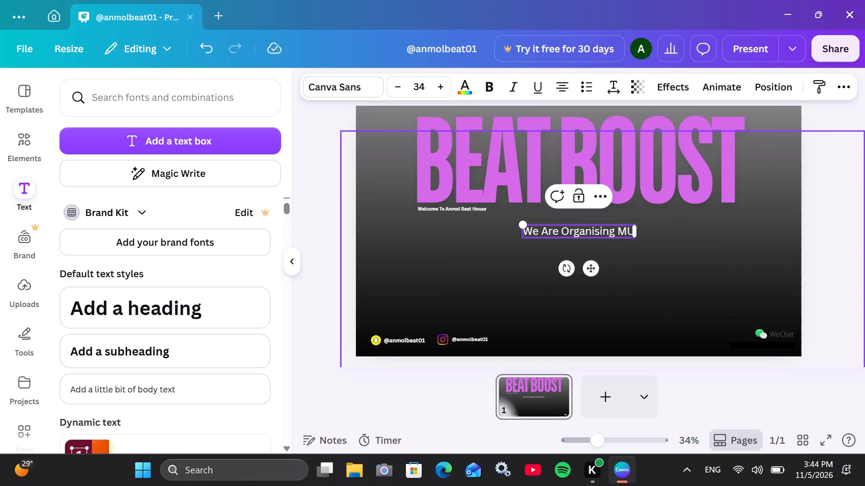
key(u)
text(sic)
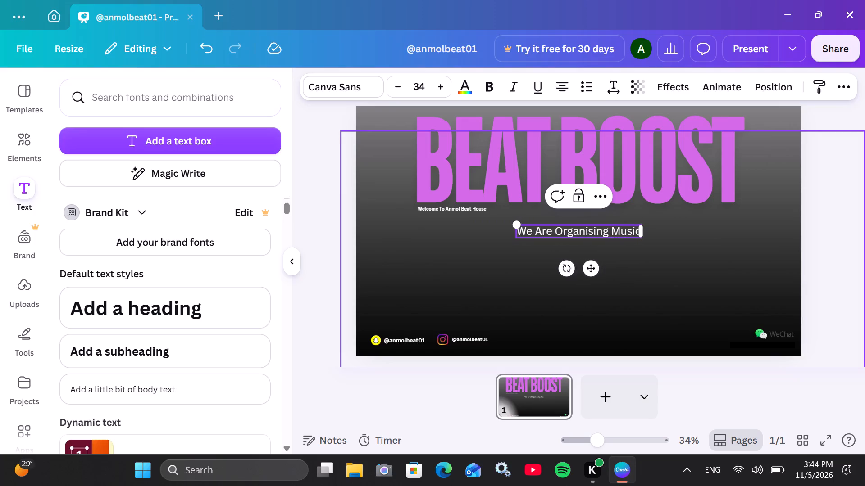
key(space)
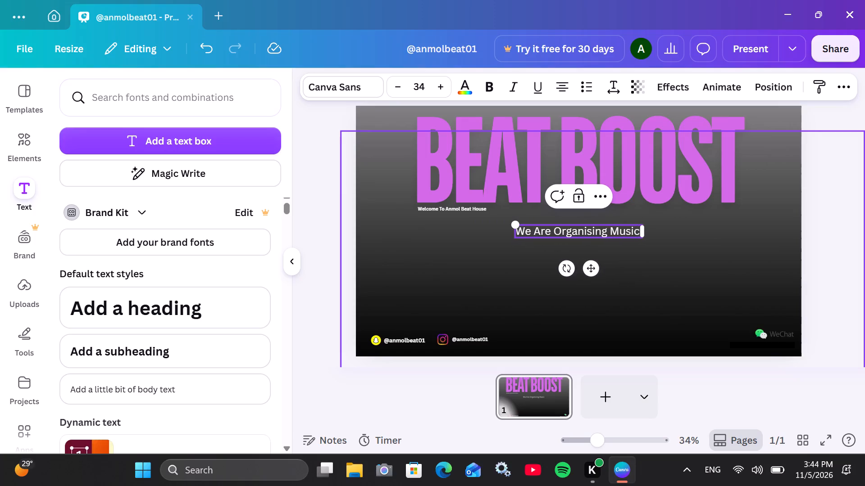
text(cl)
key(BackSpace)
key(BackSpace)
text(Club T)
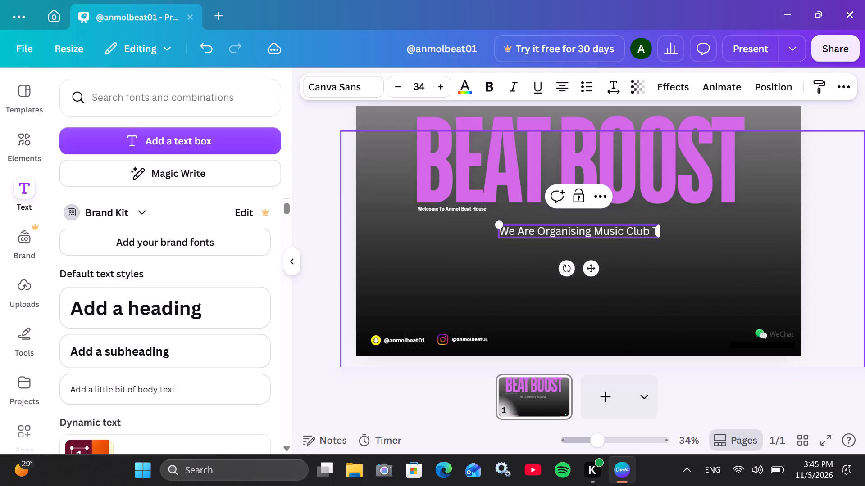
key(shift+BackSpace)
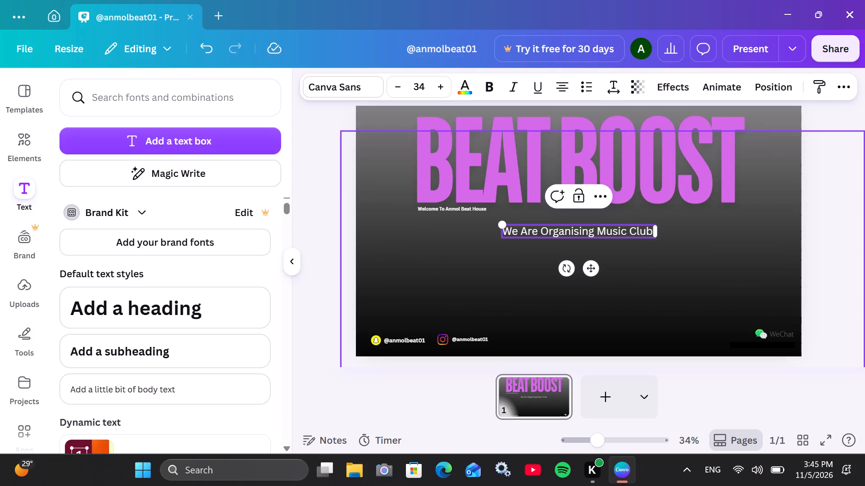
Extend the body text with "For New Artist," including the closing comma.
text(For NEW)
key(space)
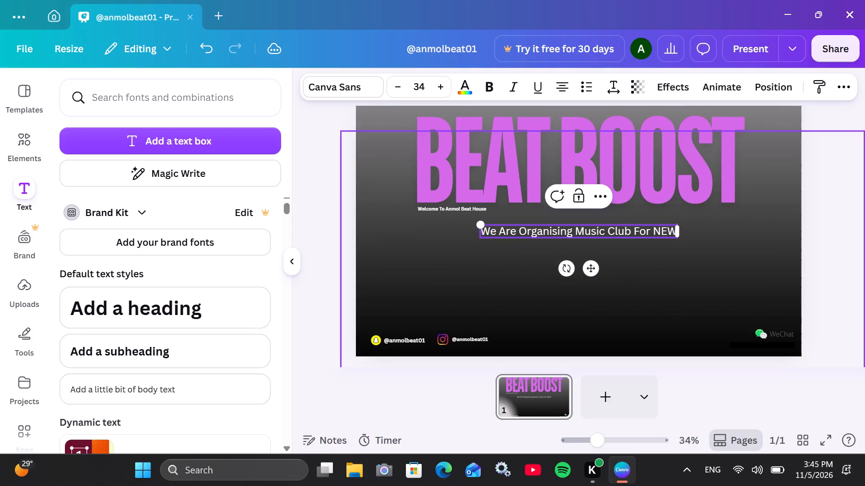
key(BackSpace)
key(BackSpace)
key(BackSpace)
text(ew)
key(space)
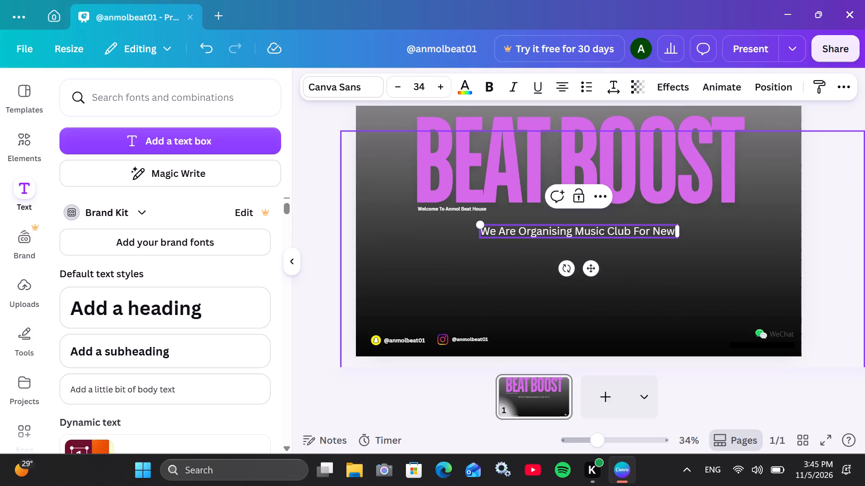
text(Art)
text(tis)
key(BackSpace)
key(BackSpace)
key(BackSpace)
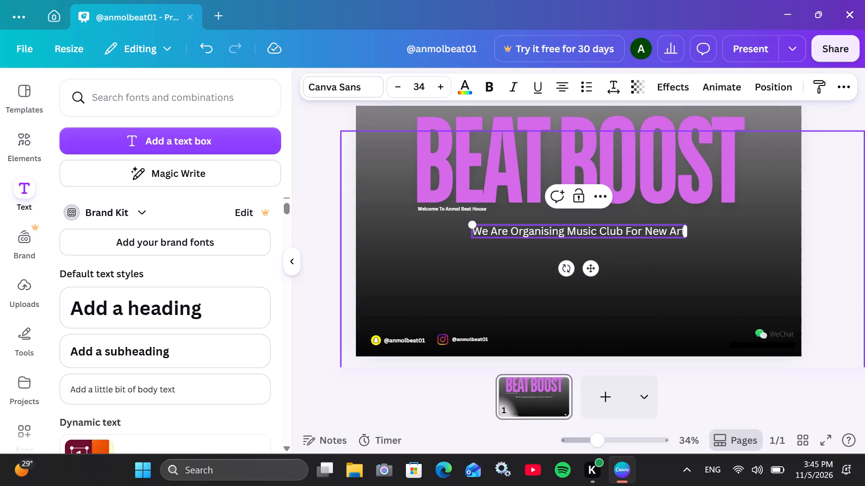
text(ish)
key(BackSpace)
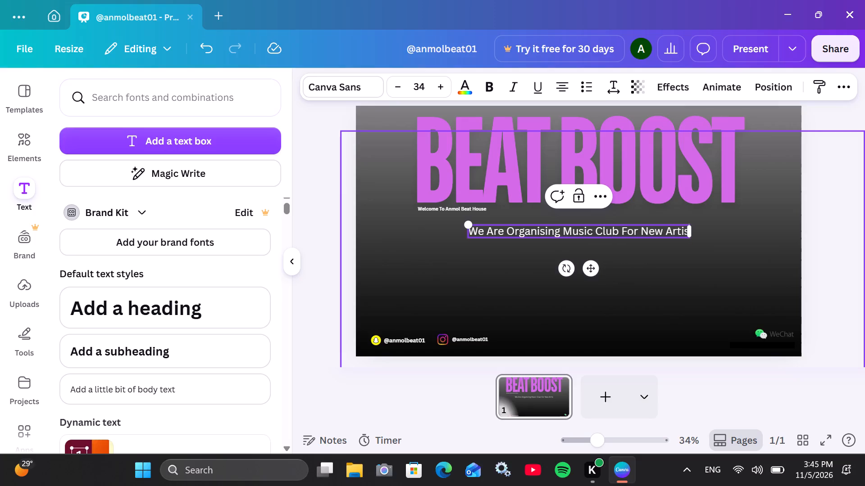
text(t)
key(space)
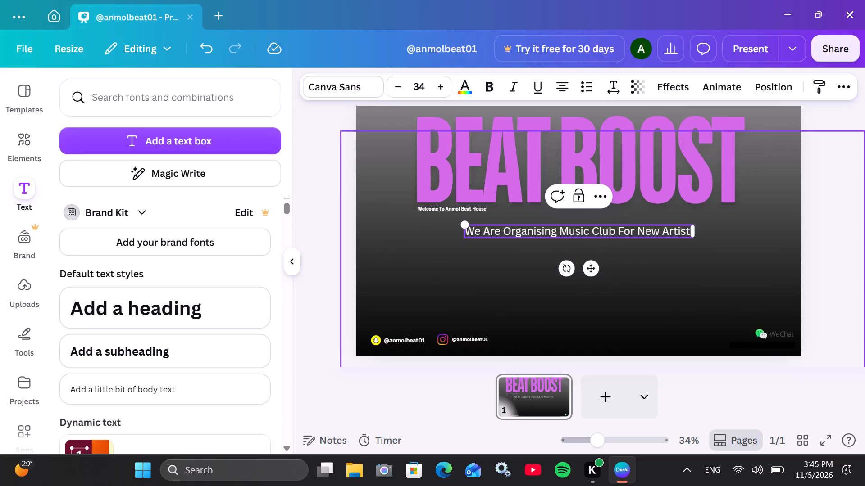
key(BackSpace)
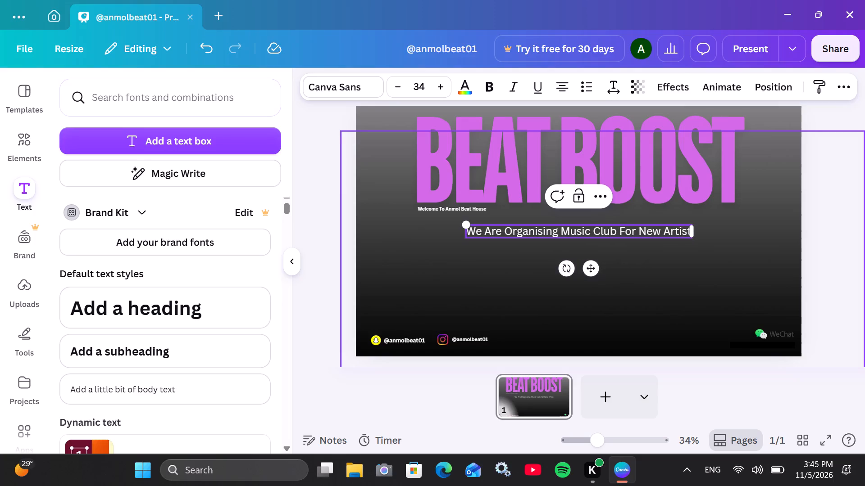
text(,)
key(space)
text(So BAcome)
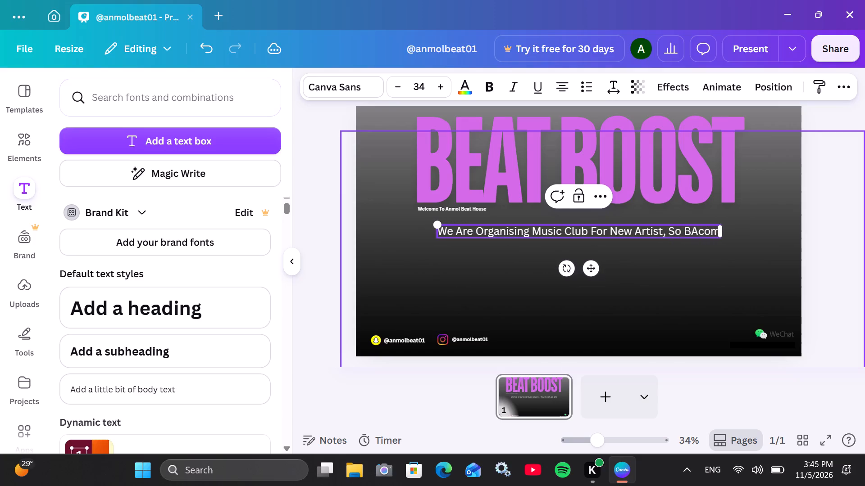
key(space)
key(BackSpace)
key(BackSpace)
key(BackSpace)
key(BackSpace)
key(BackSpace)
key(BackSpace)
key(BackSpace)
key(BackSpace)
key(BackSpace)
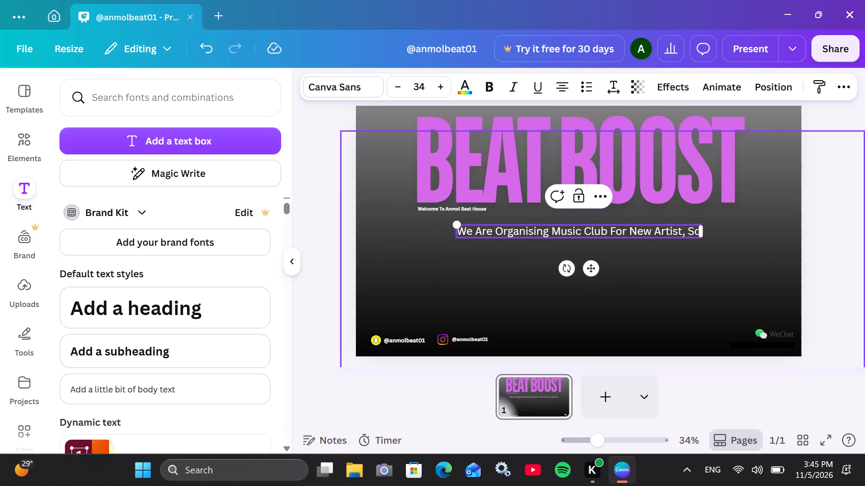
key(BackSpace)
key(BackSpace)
Add the words "By This" after the comma in the body text.
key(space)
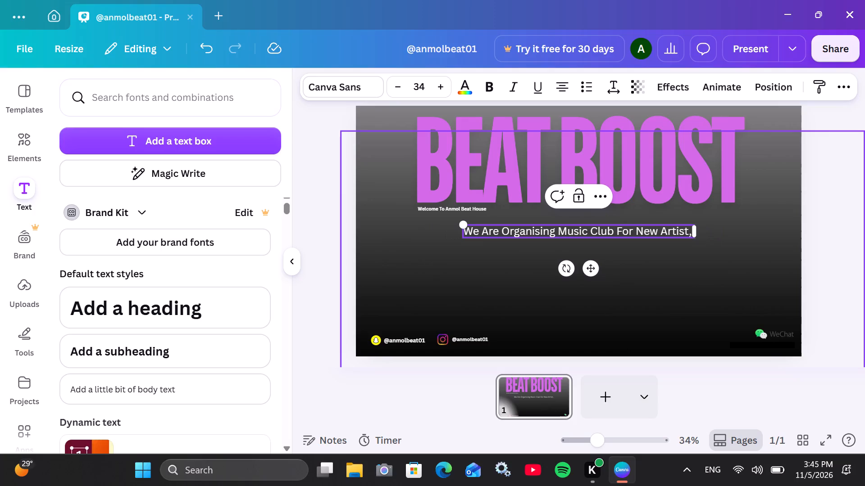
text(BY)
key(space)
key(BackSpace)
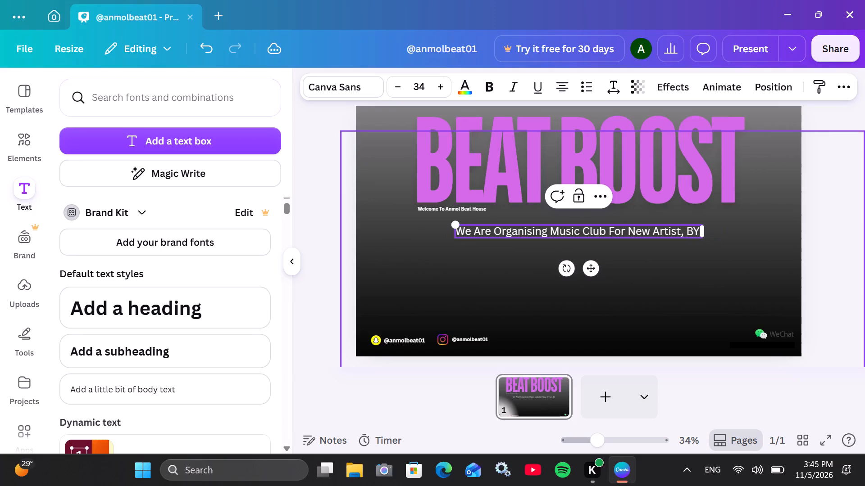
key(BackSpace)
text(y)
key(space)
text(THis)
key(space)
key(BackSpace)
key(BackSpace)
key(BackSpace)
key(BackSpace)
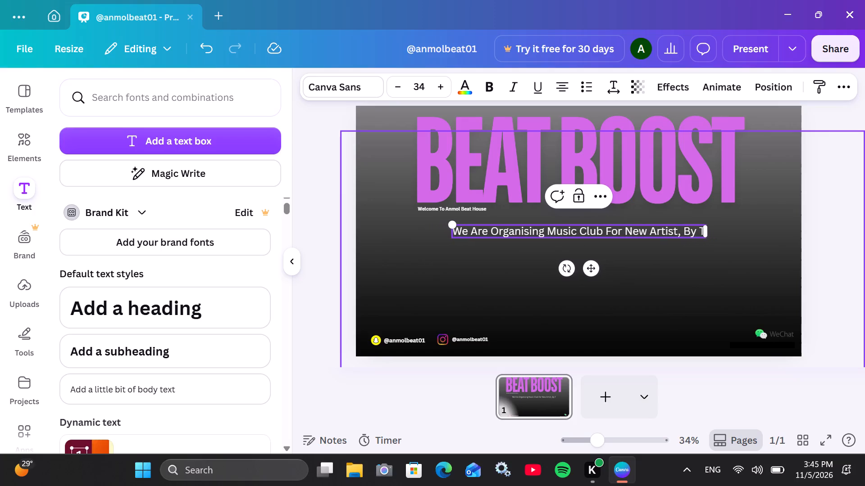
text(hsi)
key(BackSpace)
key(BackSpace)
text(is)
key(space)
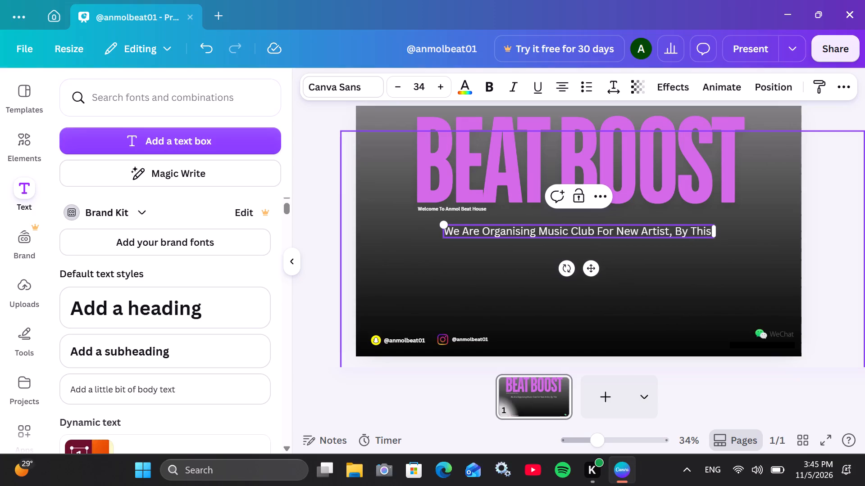
Continue the body text after "By This" with "They Can Learn More".
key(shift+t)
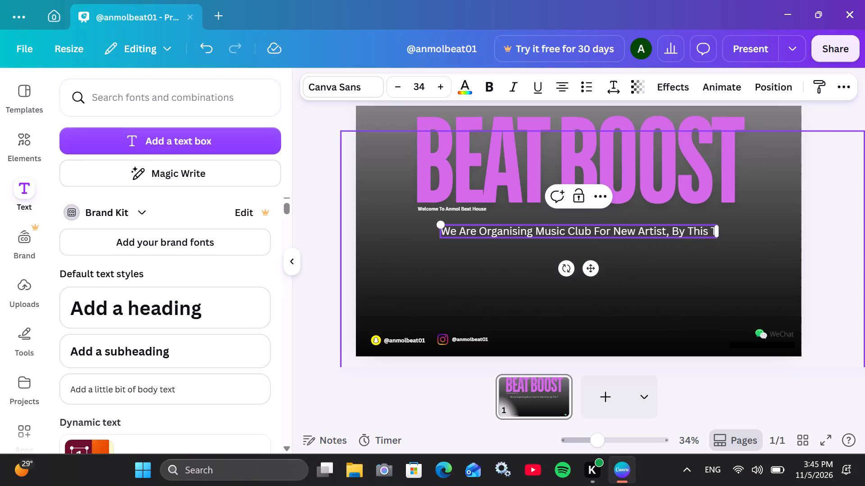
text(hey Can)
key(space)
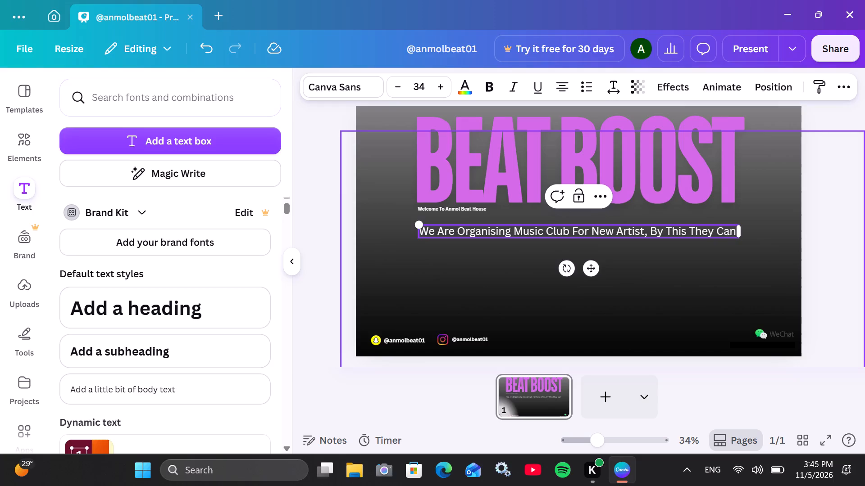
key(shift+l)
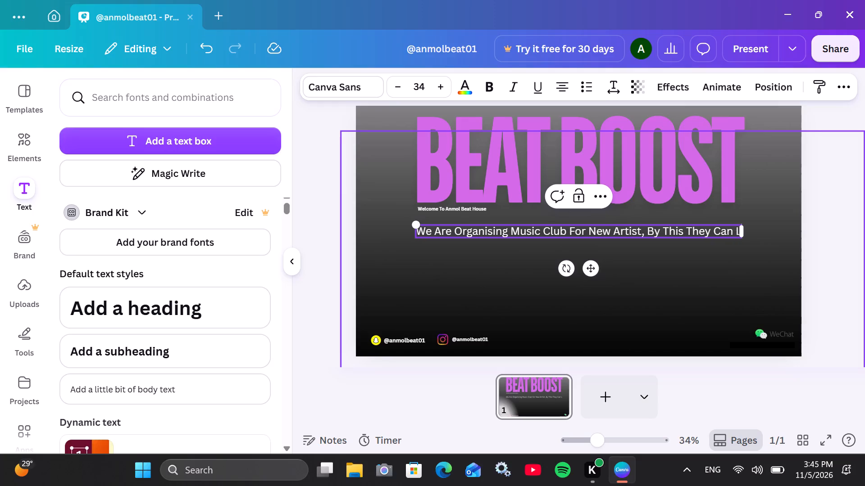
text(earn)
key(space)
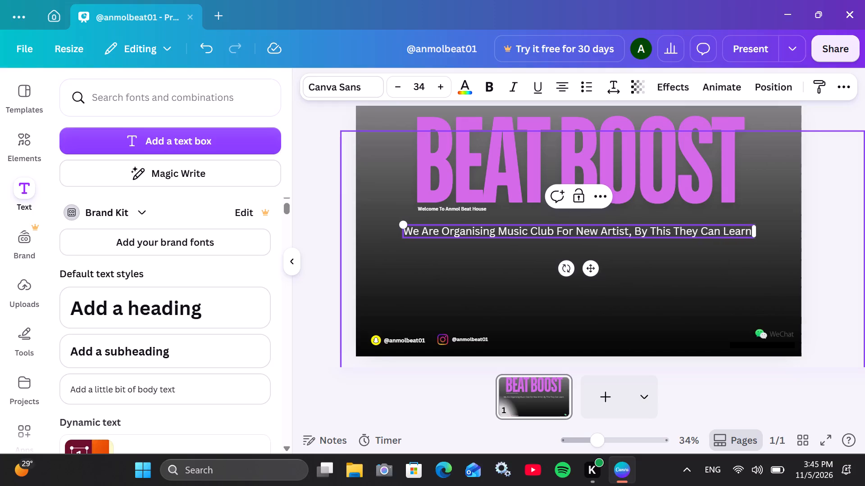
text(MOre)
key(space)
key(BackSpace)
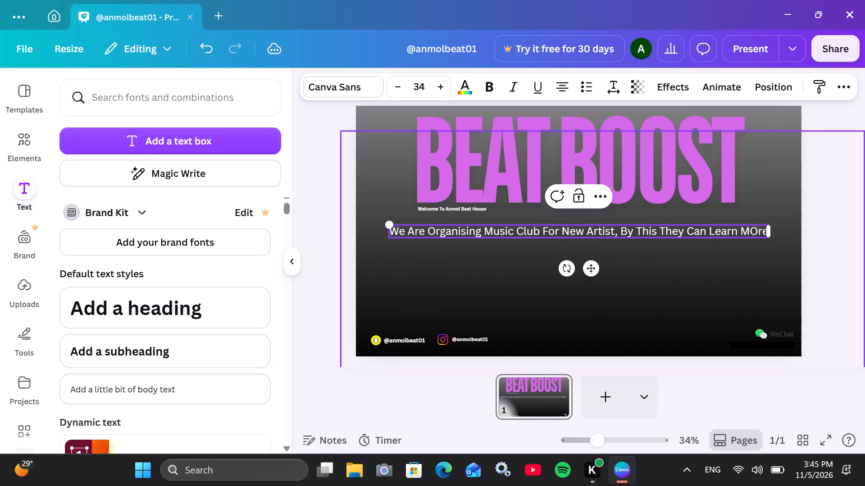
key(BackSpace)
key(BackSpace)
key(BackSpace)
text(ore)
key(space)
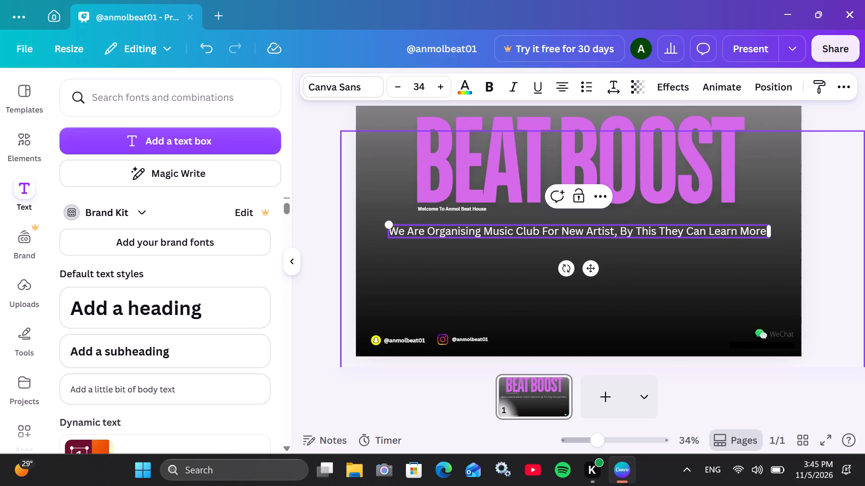
Finish the body sentence with "And Perform Batter." including the full stop.
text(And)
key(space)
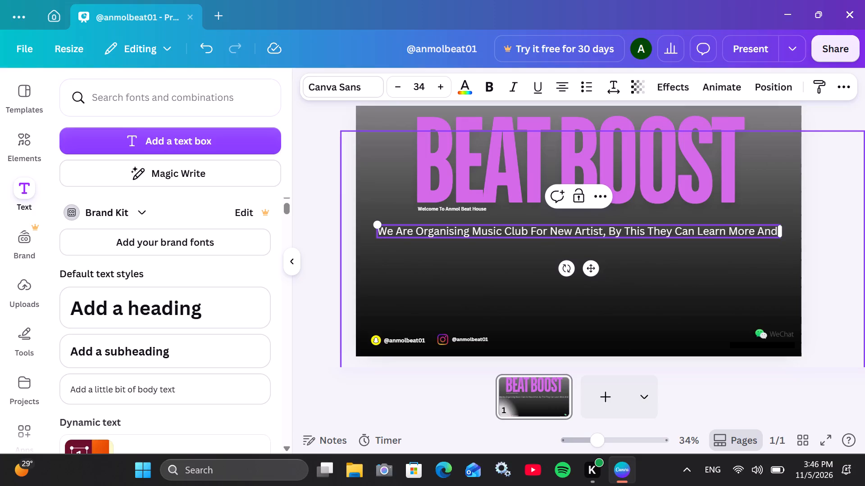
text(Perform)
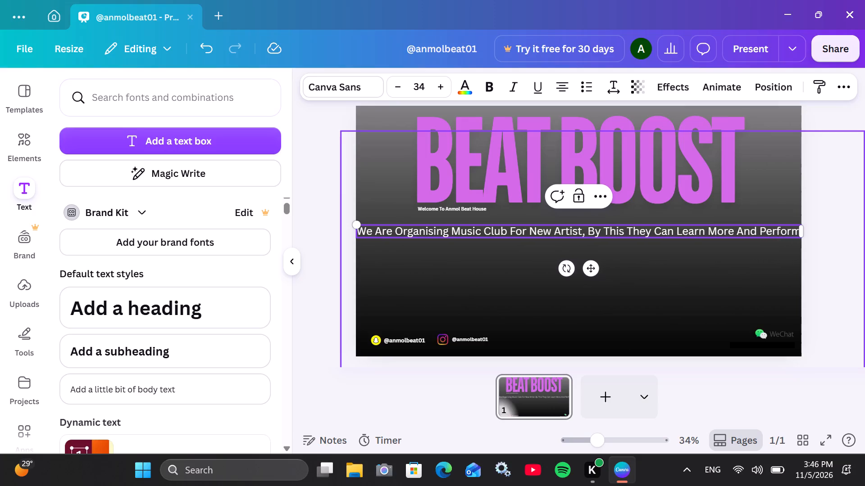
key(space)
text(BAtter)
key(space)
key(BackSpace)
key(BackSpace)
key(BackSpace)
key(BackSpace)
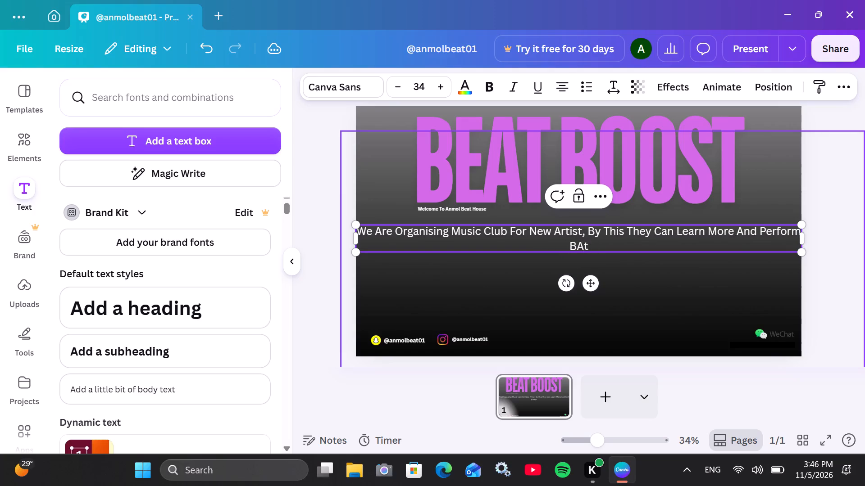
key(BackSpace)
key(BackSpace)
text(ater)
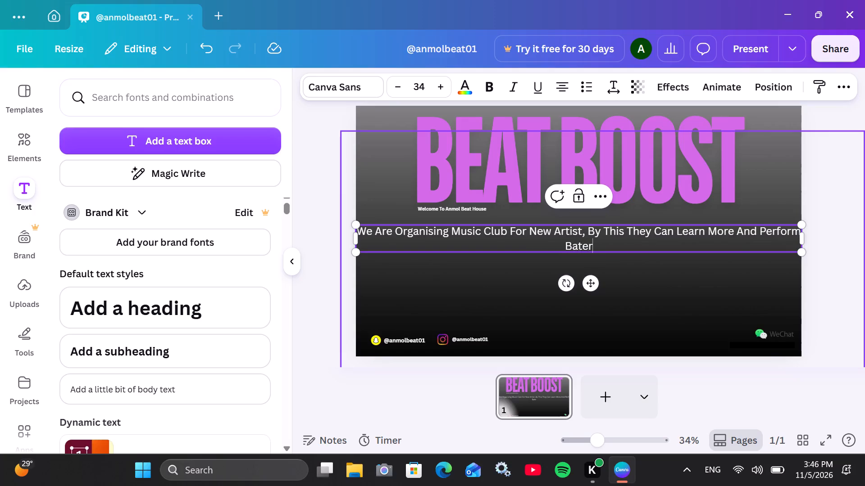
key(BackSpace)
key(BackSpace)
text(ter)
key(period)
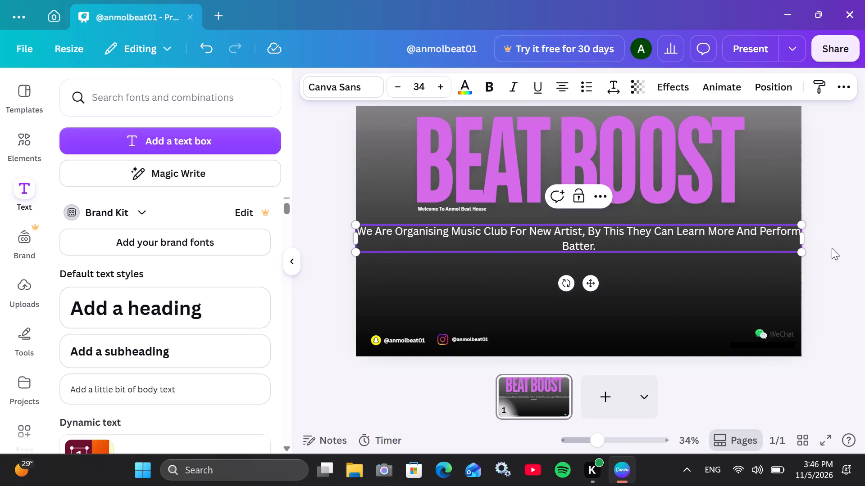
Split the body text into three lines by inserting line breaks before "By This" and before "Music Club".
click(587, 231)
key(shift+Return)
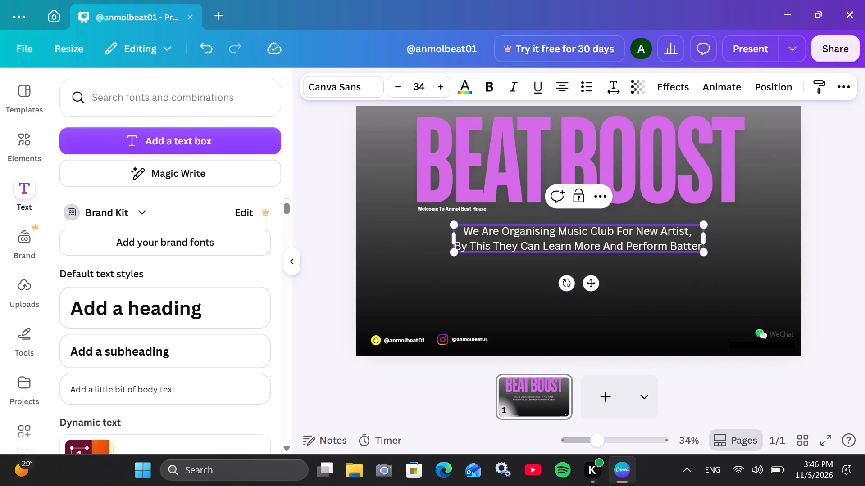
click(557, 230)
key(shift+Return)
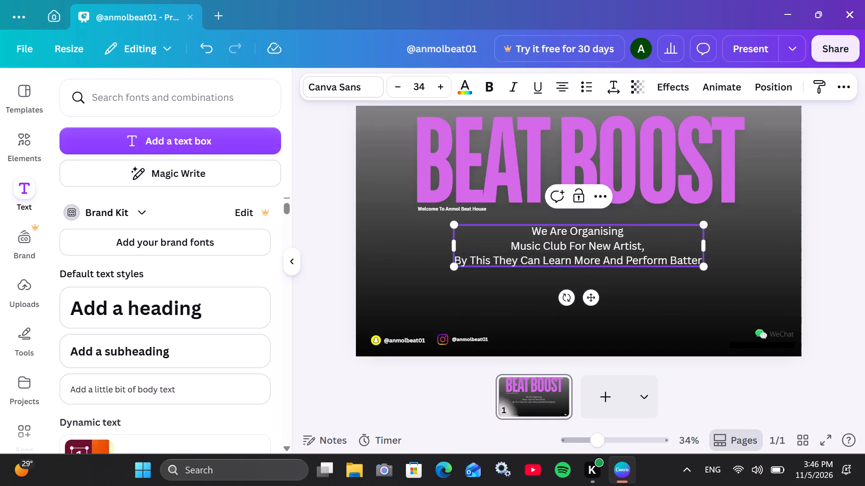
Indent the "Music Club For New Artist," line with spaces so its start lines up with "We Are Organising" above.
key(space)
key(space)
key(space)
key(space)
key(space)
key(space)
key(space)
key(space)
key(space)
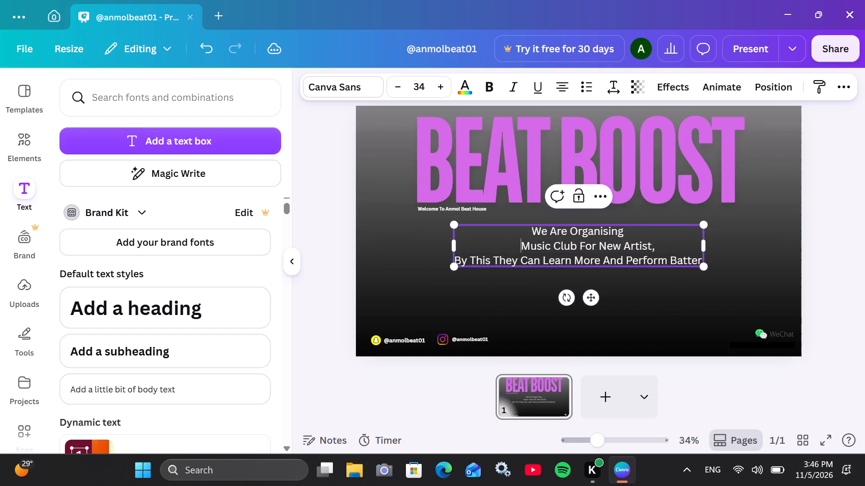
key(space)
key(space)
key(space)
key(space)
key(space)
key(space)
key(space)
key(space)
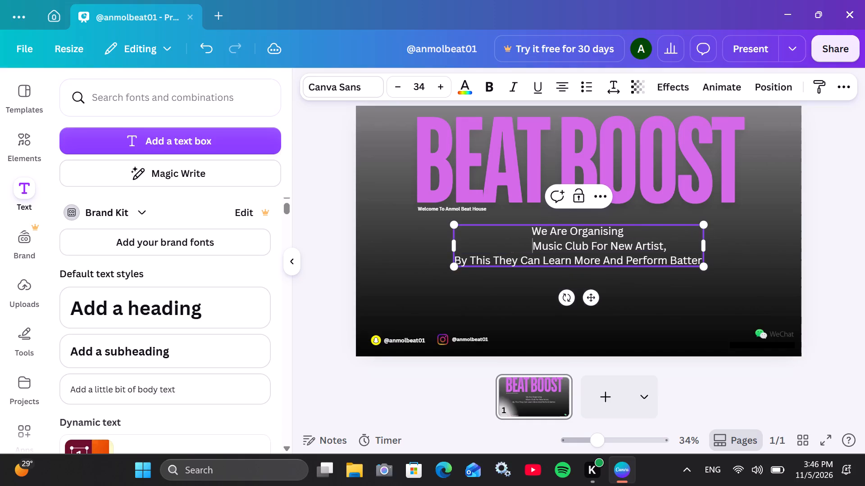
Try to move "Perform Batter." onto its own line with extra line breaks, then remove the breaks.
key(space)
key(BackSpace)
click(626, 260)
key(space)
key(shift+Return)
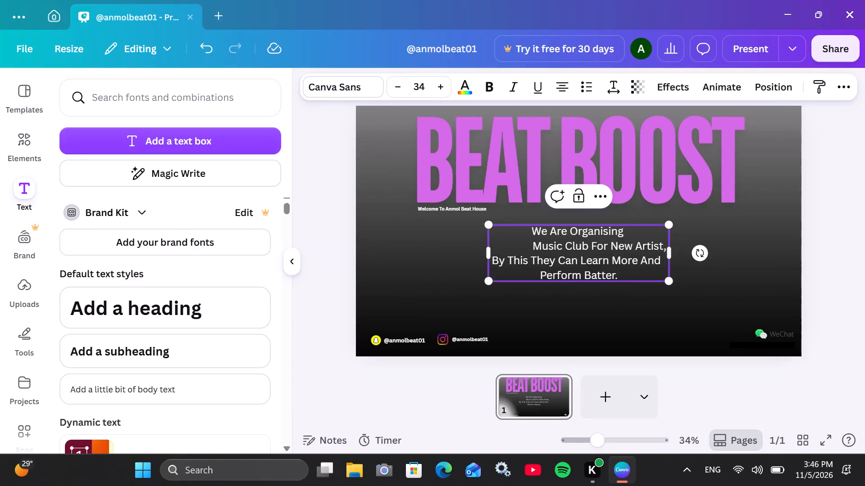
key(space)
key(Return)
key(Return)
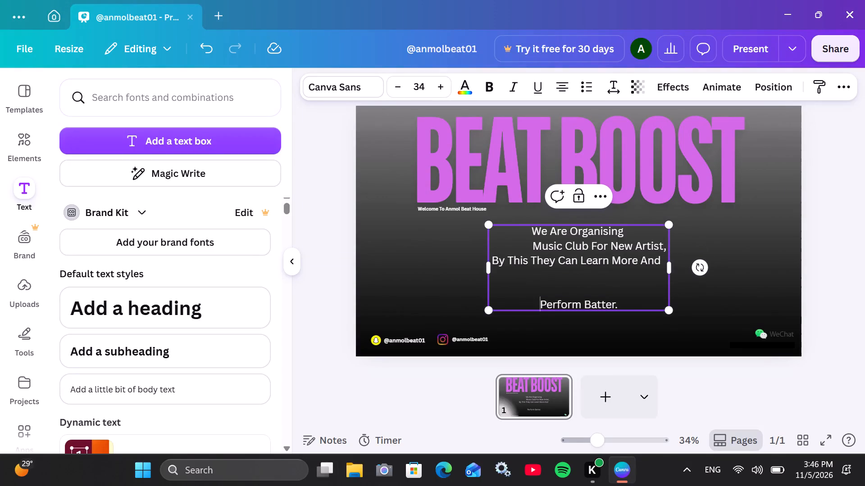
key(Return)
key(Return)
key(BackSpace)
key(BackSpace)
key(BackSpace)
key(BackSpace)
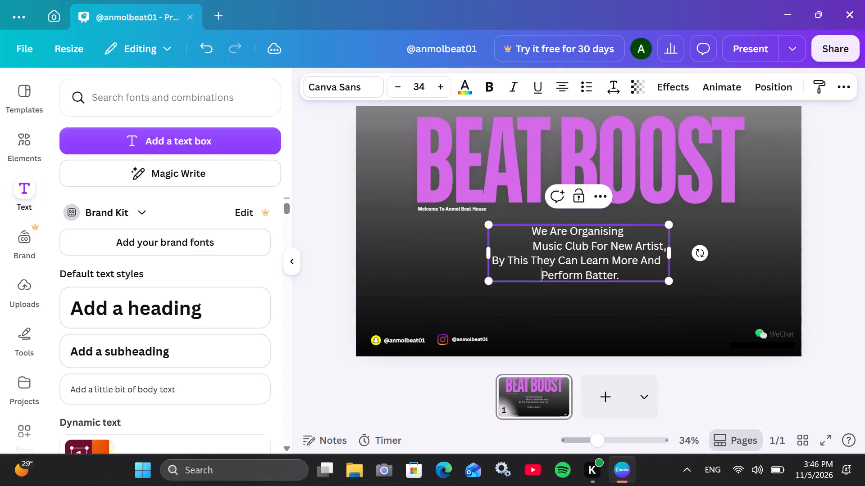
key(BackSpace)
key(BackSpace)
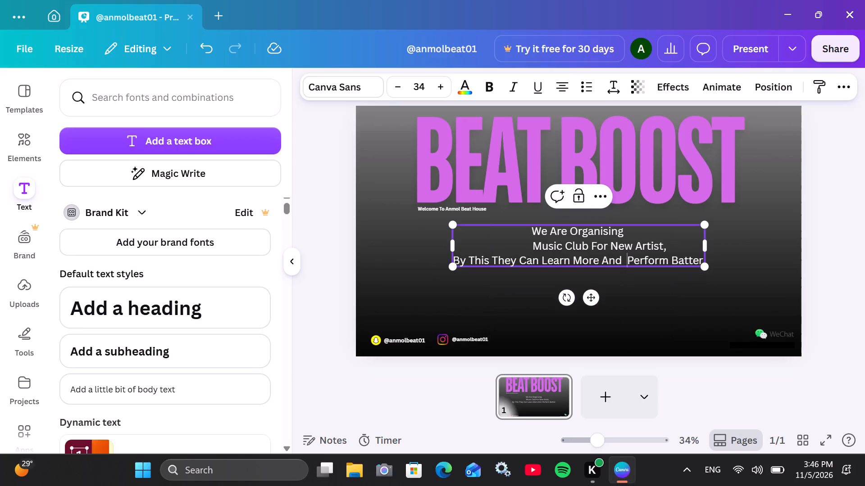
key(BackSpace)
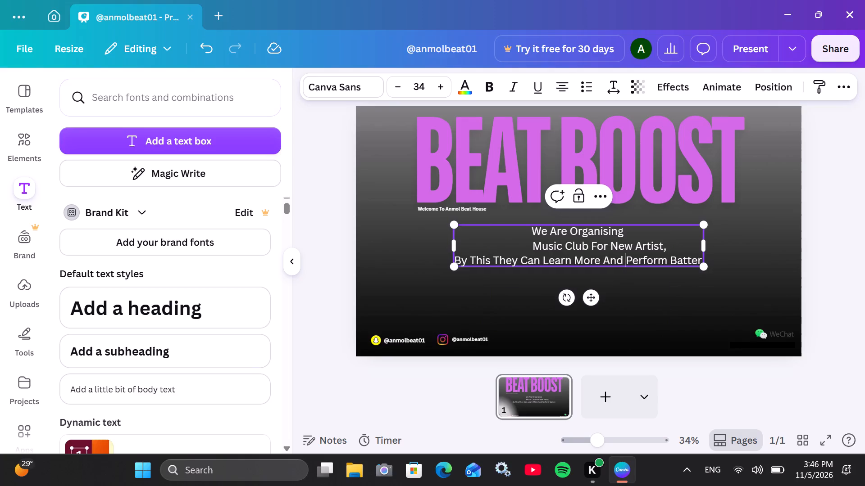
Insert a line break before "More And Perform Batter." in the body text.
click(574, 261)
key(shift+Return)
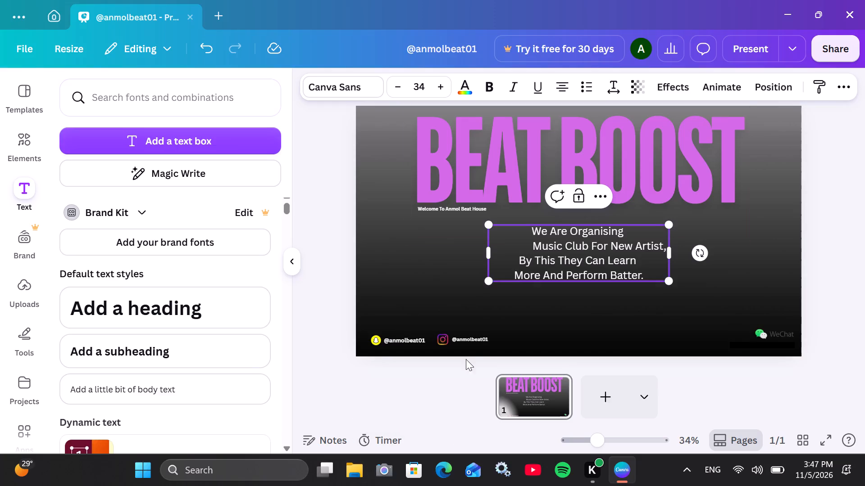
Indent the "By This They Can Learn" line with spaces so its start lines up with "Music Club For New Artist," above.
click(518, 259)
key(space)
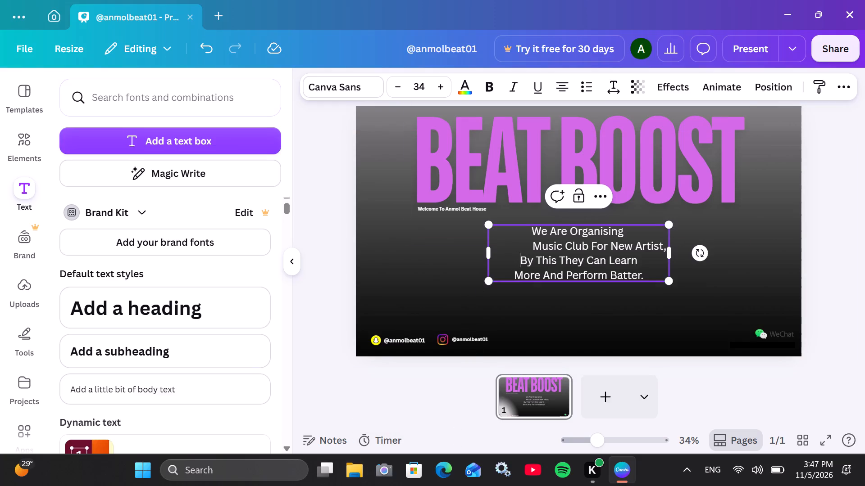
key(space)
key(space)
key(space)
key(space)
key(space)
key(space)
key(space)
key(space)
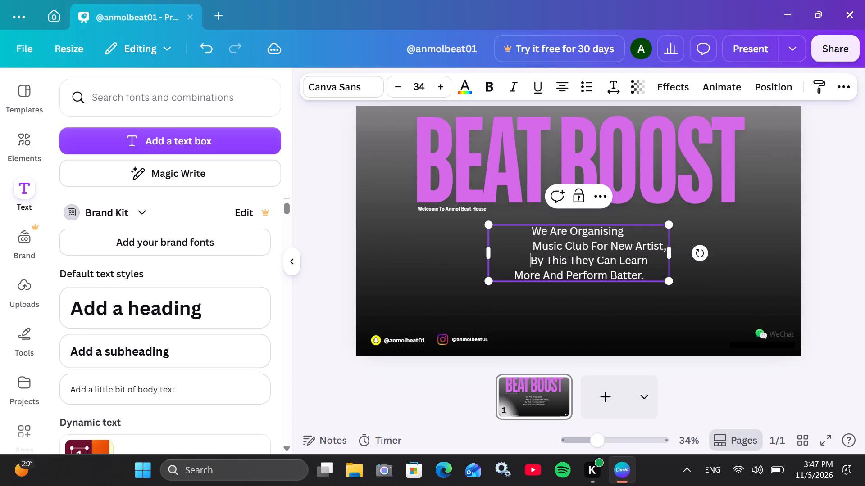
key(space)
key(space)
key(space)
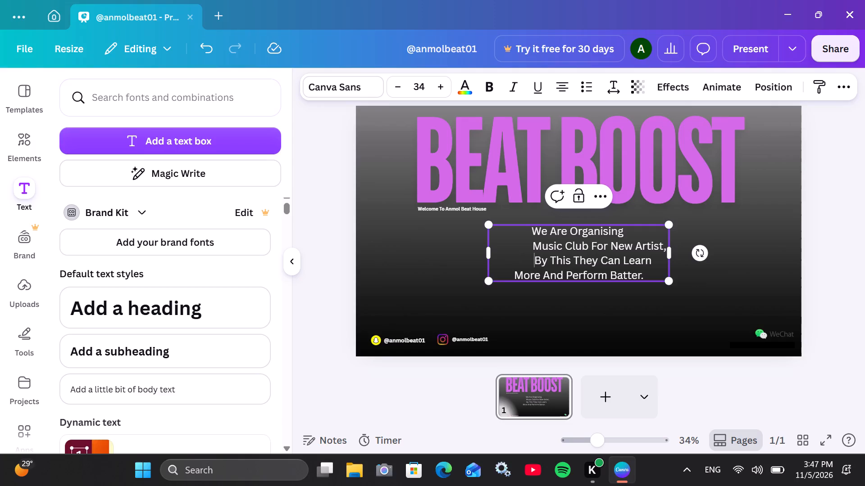
key(BackSpace)
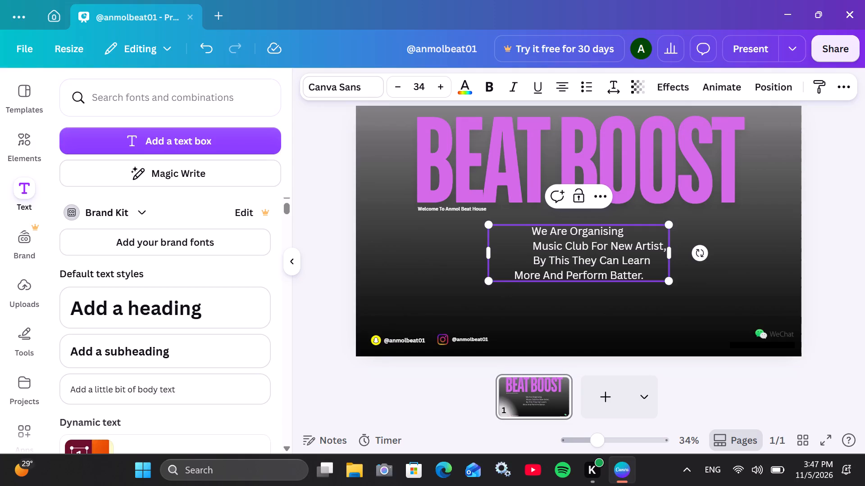
Indent the "More And Perform Batter." line with spaces so its start lines up with the lines above.
click(509, 276)
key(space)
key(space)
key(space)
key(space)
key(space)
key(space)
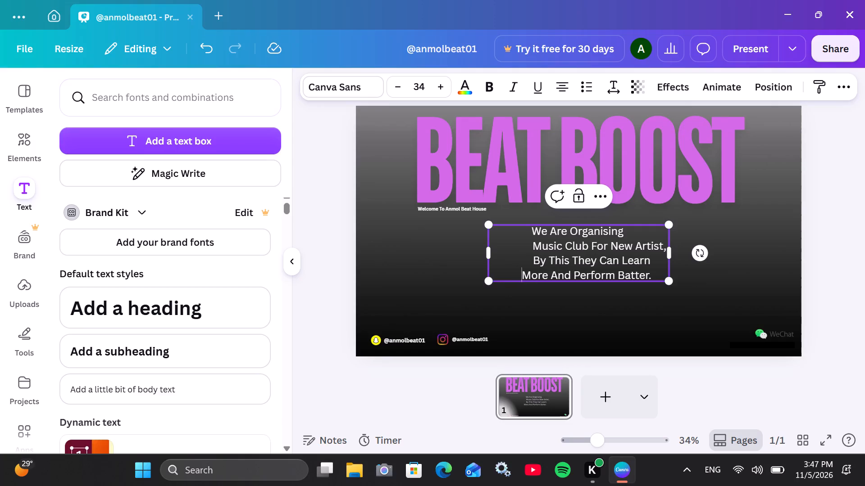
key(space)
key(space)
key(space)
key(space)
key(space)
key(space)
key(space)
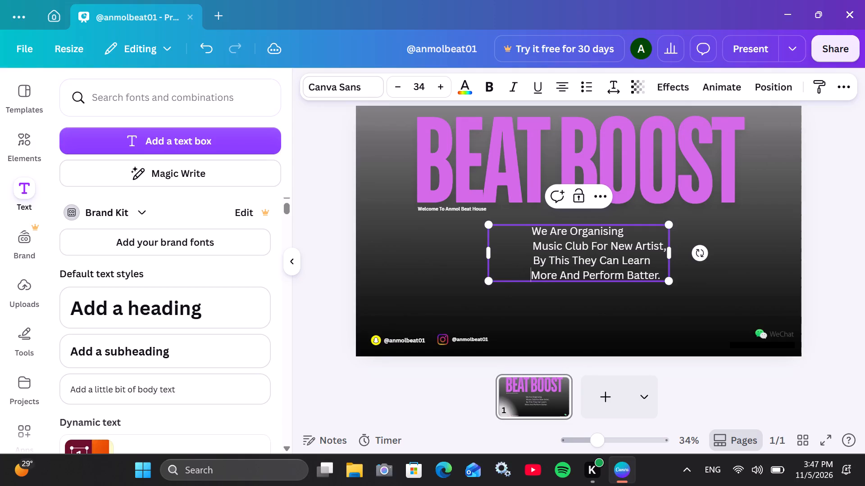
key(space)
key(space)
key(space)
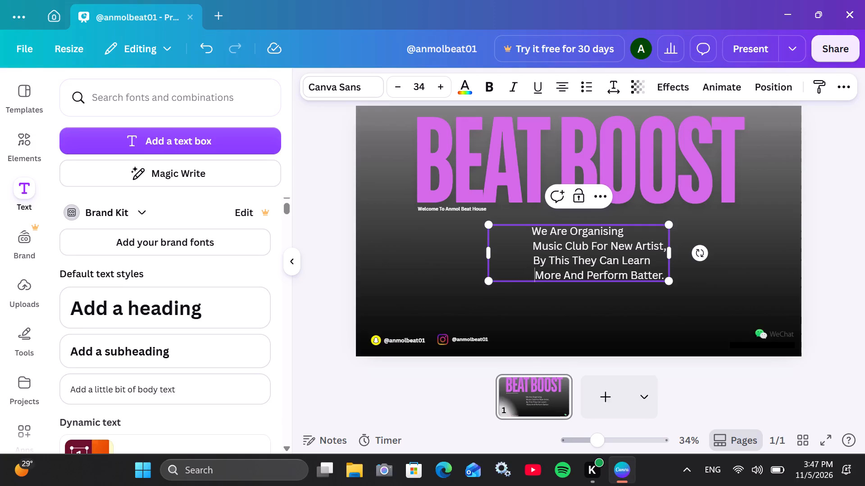
key(BackSpace)
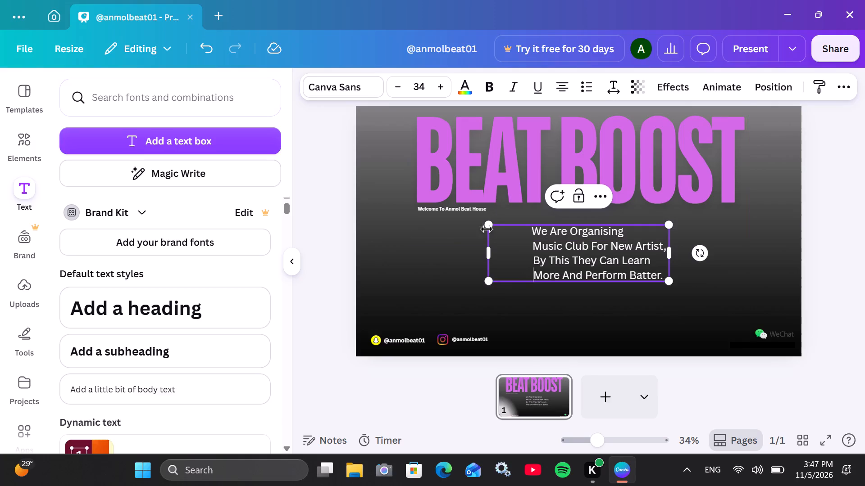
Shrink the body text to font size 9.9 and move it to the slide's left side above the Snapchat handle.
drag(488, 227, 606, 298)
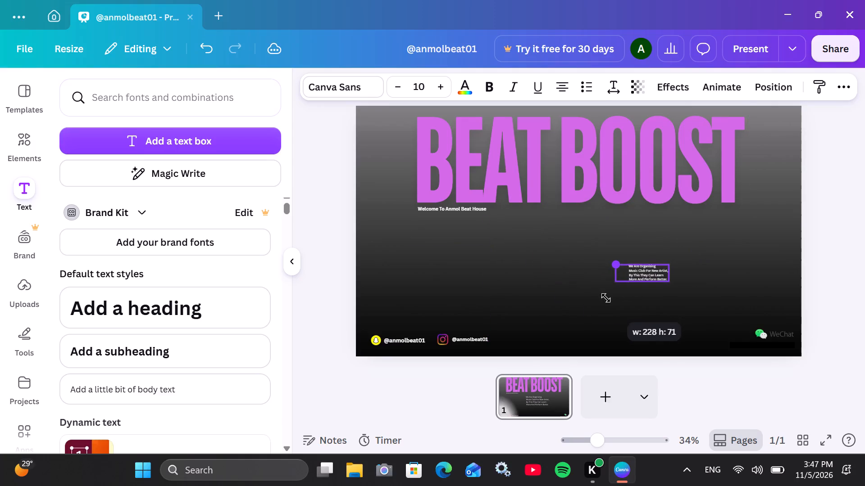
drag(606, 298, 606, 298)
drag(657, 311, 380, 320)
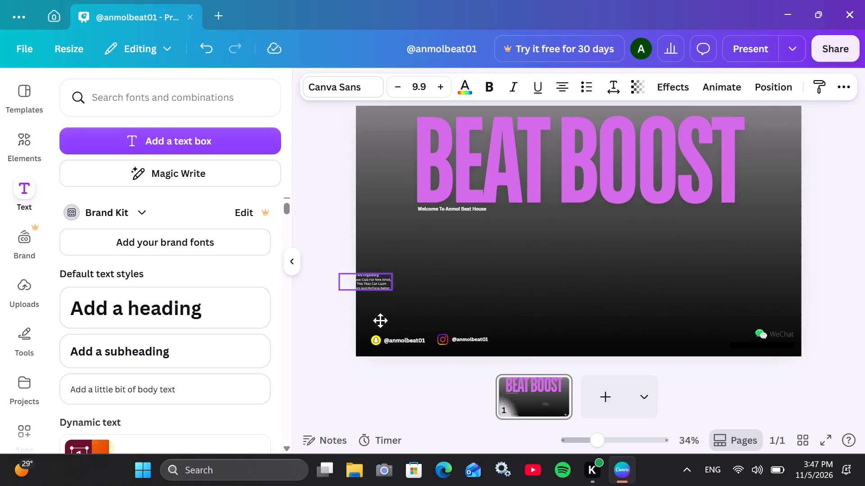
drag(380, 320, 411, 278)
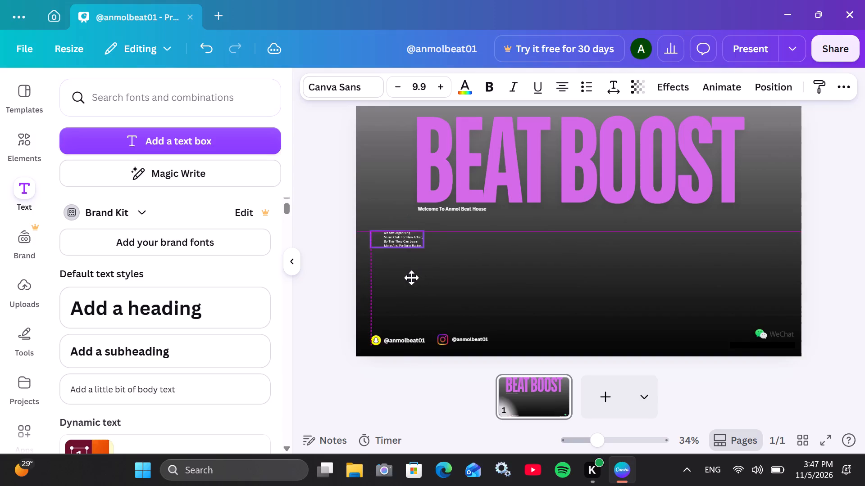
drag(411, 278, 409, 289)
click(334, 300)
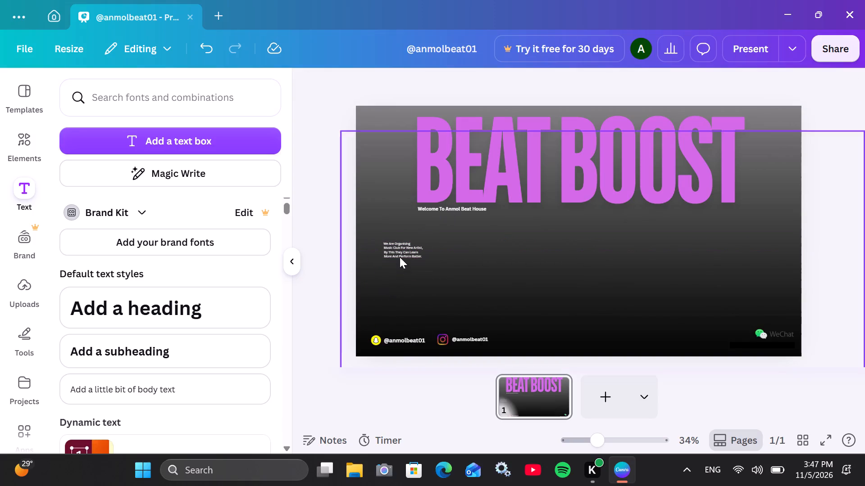
Move the body text back toward the slide's centre below the title and enlarge it to font size 53.7.
click(400, 253)
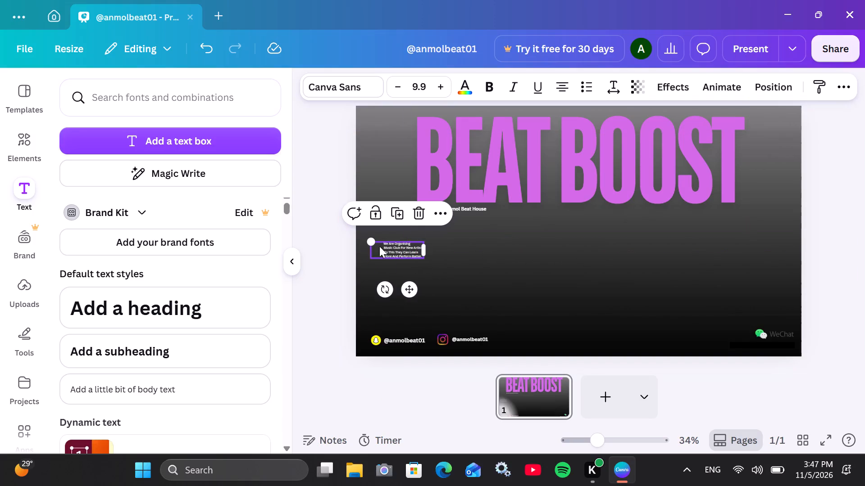
drag(371, 240, 315, 203)
drag(387, 242, 464, 255)
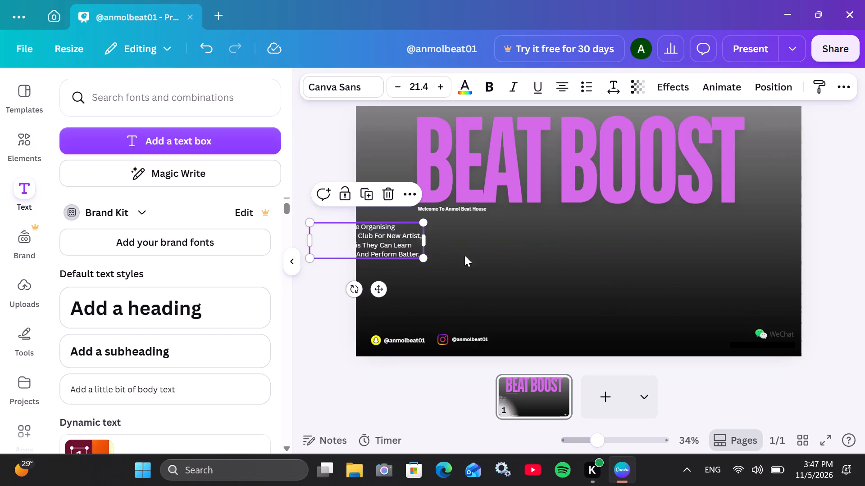
drag(464, 255, 607, 267)
drag(532, 251, 531, 251)
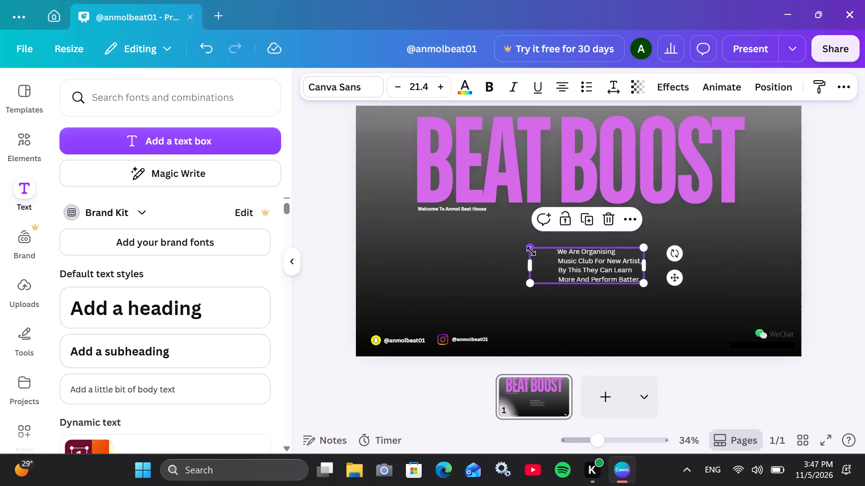
drag(531, 251, 359, 204)
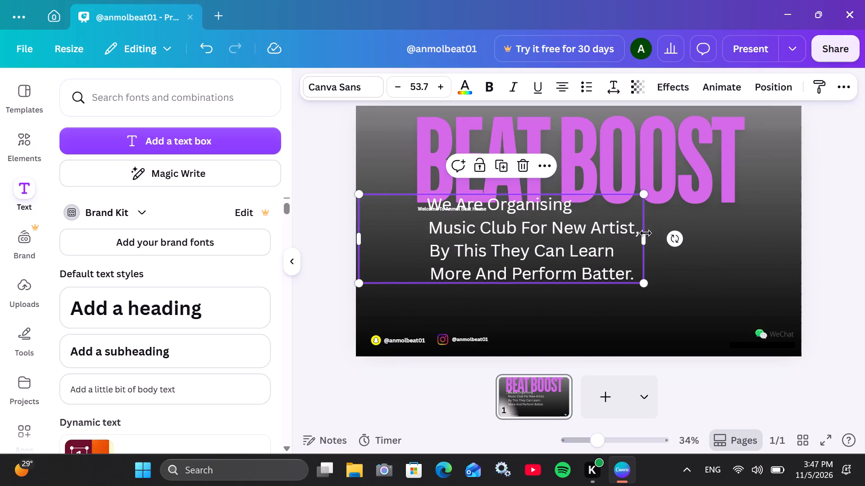
Widen the body text box by extending its right edge to below the last letters of "BOOST".
click(643, 237)
click(642, 239)
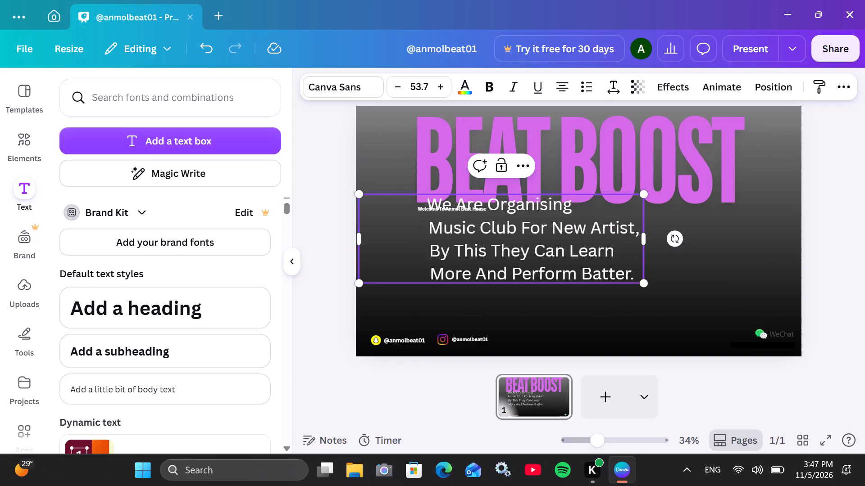
click(635, 226)
click(643, 242)
click(747, 243)
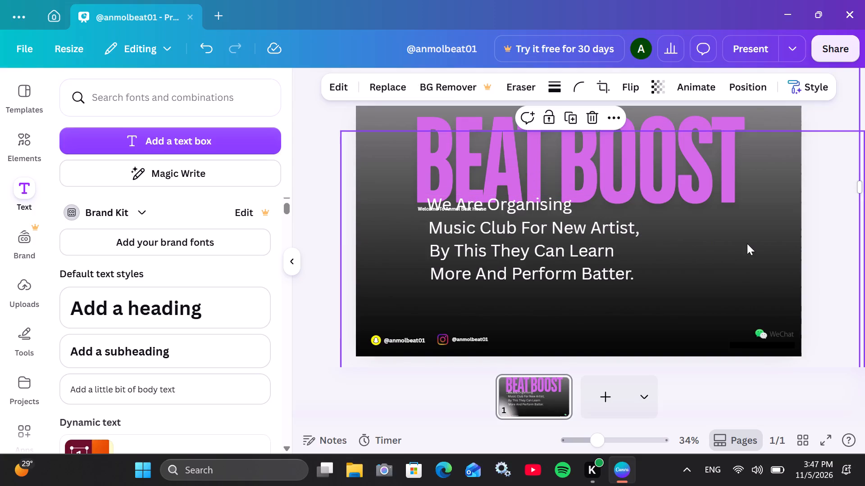
click(594, 241)
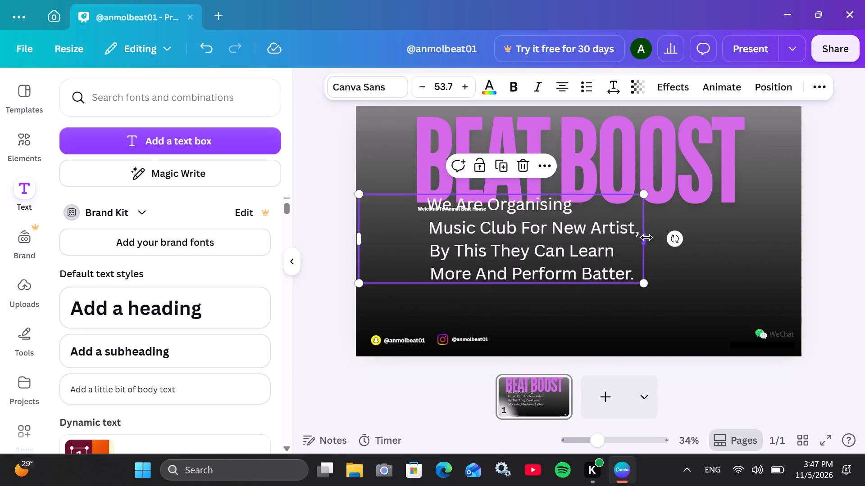
click(642, 238)
drag(645, 238, 776, 230)
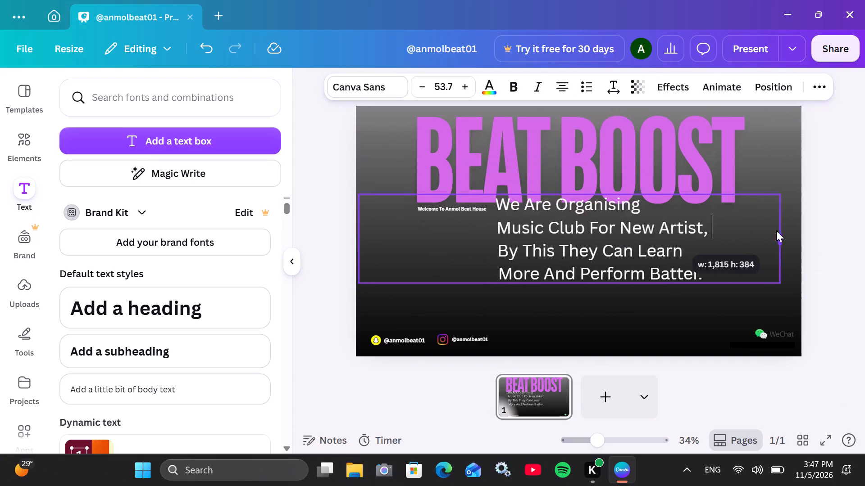
drag(776, 230, 696, 231)
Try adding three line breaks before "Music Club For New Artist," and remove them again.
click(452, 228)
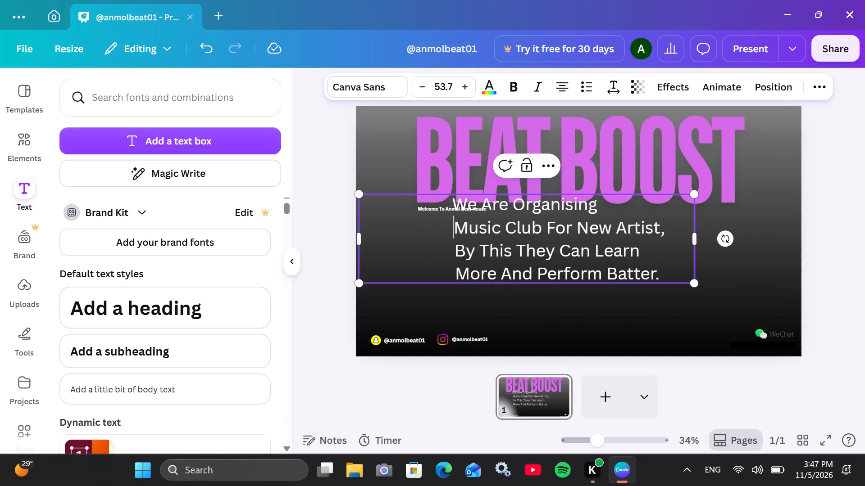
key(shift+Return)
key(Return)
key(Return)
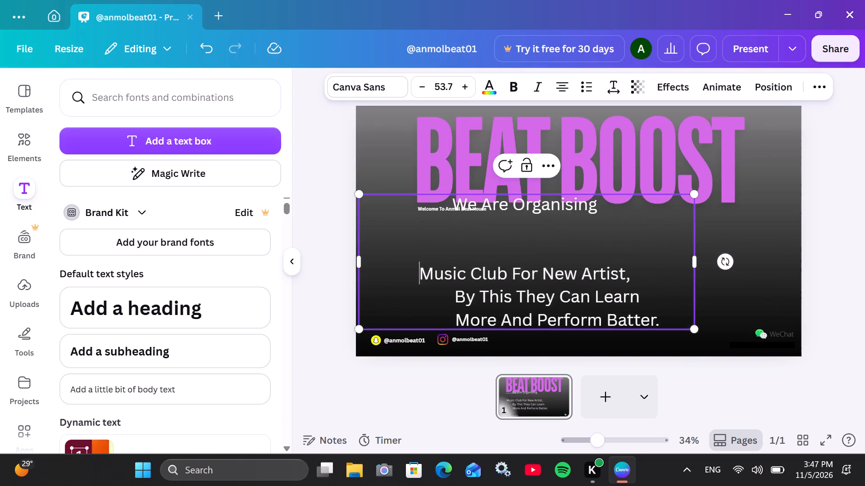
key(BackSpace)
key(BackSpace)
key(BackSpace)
Remove the indent and line break before "Music Club" so the first line reads "We Are Organising Music Club For New", retyping the lost "ng".
key(BackSpace)
key(BackSpace)
key(BackSpace)
key(BackSpace)
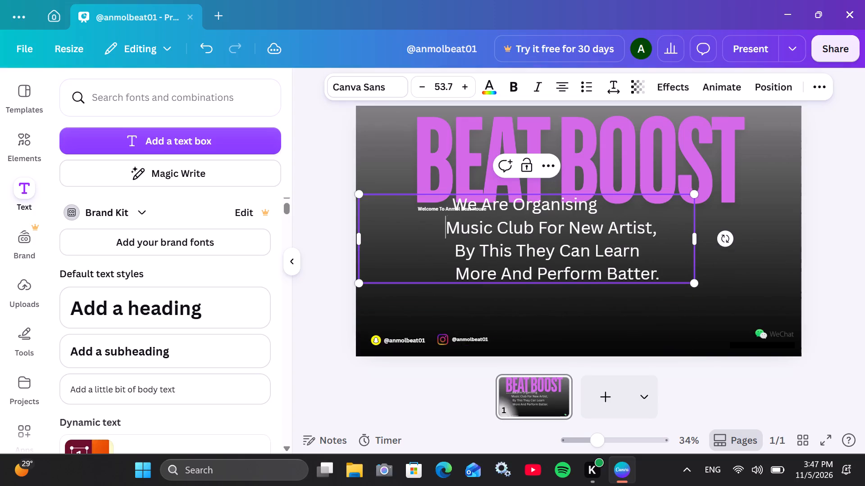
key(BackSpace)
key(BackSpace)
key(BackSpace)
key(BackSpace)
key(BackSpace)
key(BackSpace)
key(BackSpace)
key(BackSpace)
key(BackSpace)
key(BackSpace)
key(BackSpace)
key(BackSpace)
key(BackSpace)
key(BackSpace)
key(BackSpace)
key(BackSpace)
key(BackSpace)
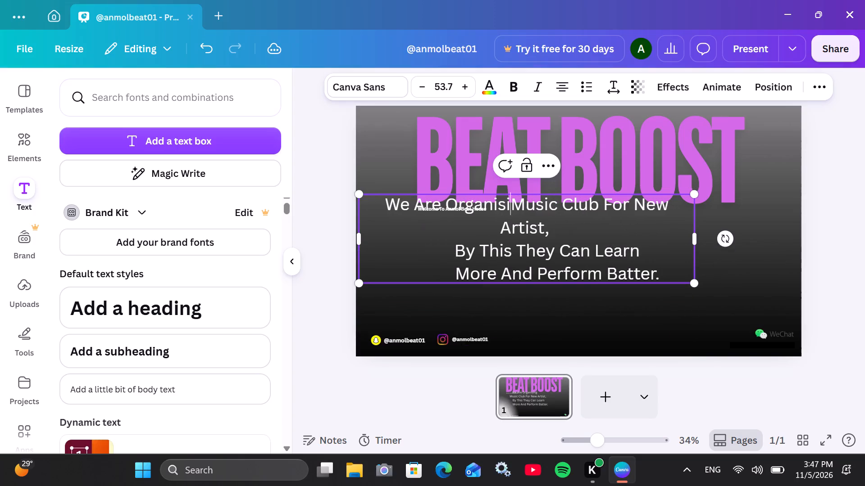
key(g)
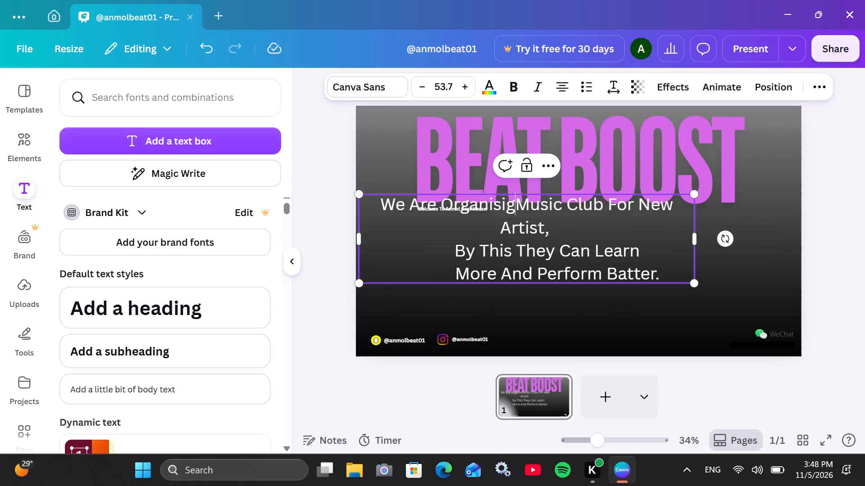
key(BackSpace)
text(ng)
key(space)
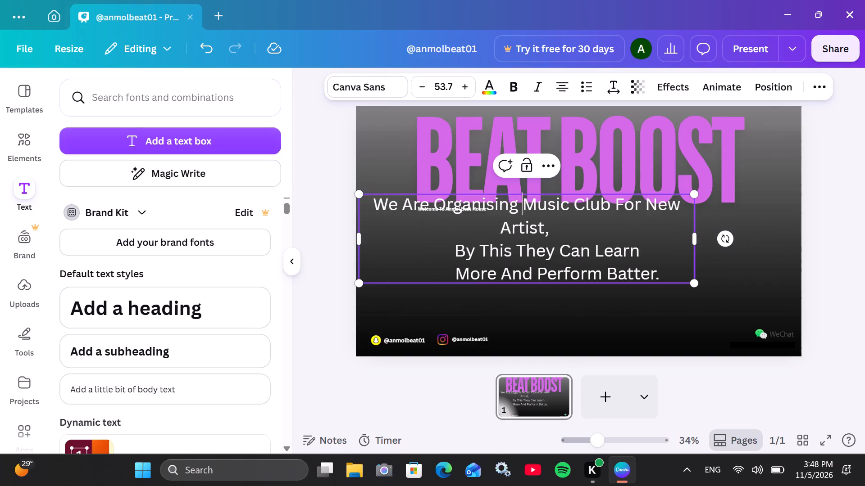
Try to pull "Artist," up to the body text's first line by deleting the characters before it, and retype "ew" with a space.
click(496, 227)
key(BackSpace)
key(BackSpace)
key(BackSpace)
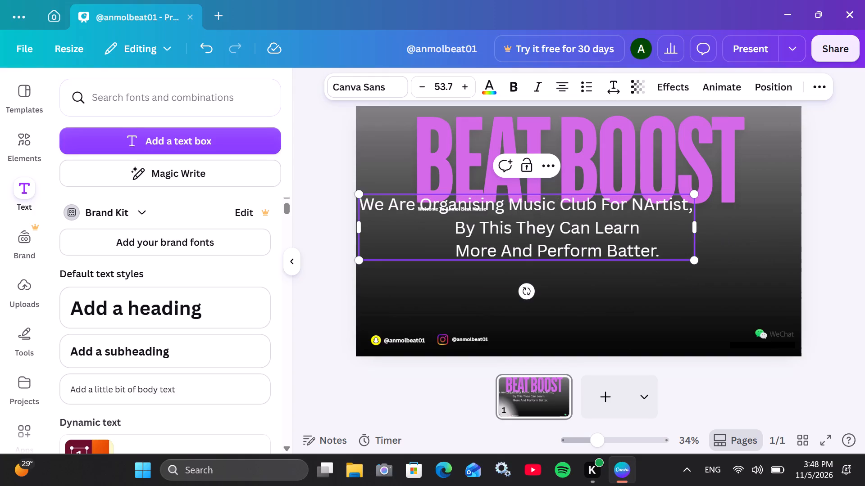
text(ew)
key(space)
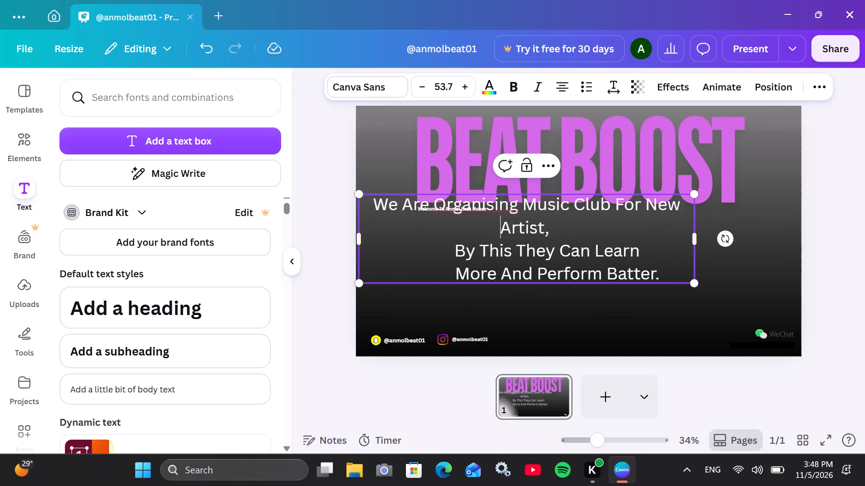
Remove the indent and line break before "By This They Can Learn" so it follows "Artist," after a single space.
click(454, 247)
key(BackSpace)
key(BackSpace)
key(BackSpace)
key(BackSpace)
key(BackSpace)
key(BackSpace)
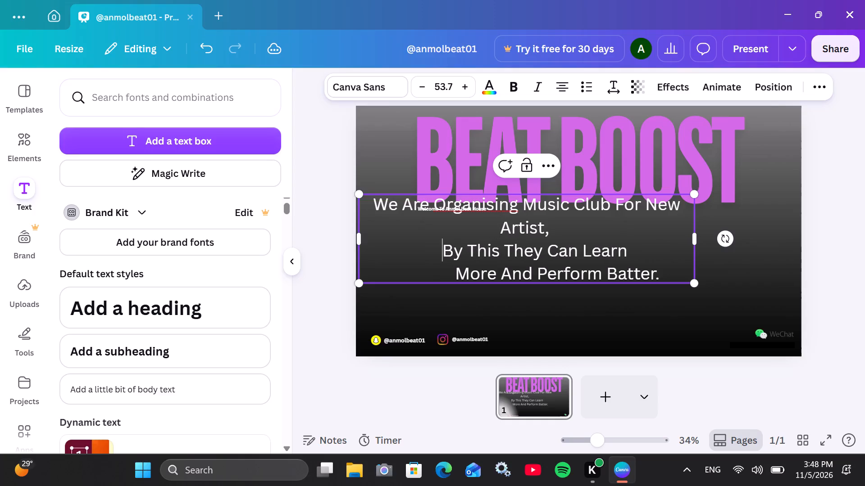
key(BackSpace)
key(BackSpace)
key(BackSpace)
key(BackSpace)
key(BackSpace)
key(BackSpace)
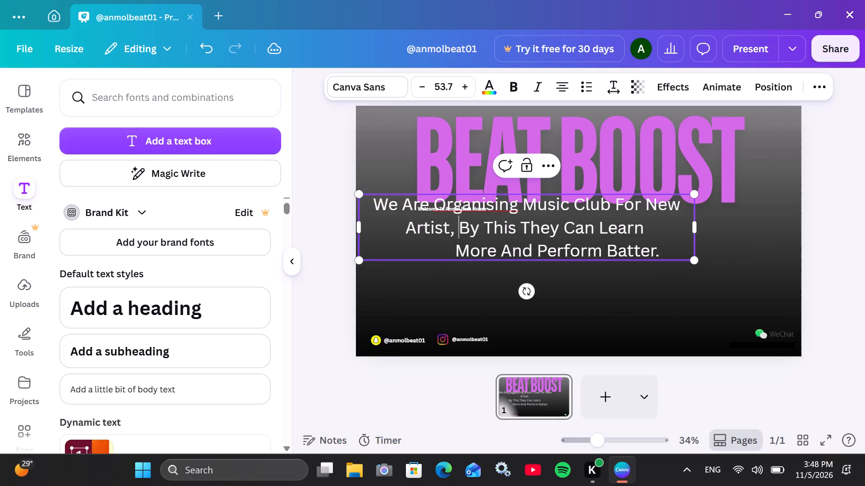
key(BackSpace)
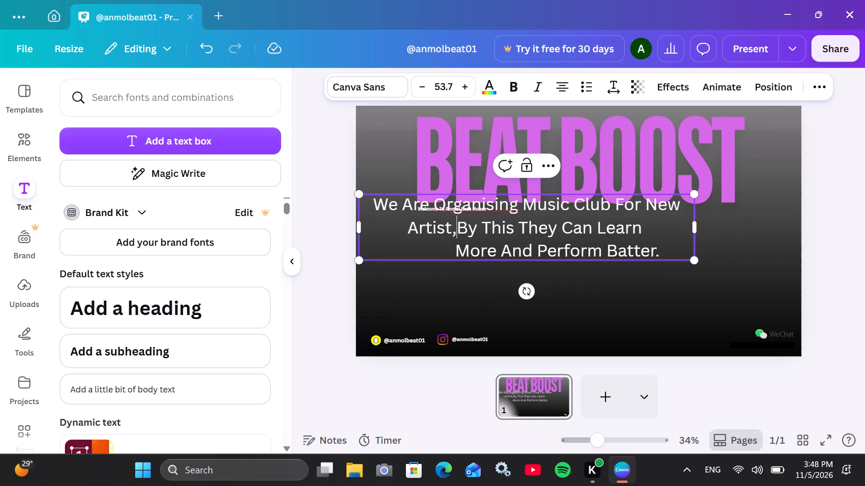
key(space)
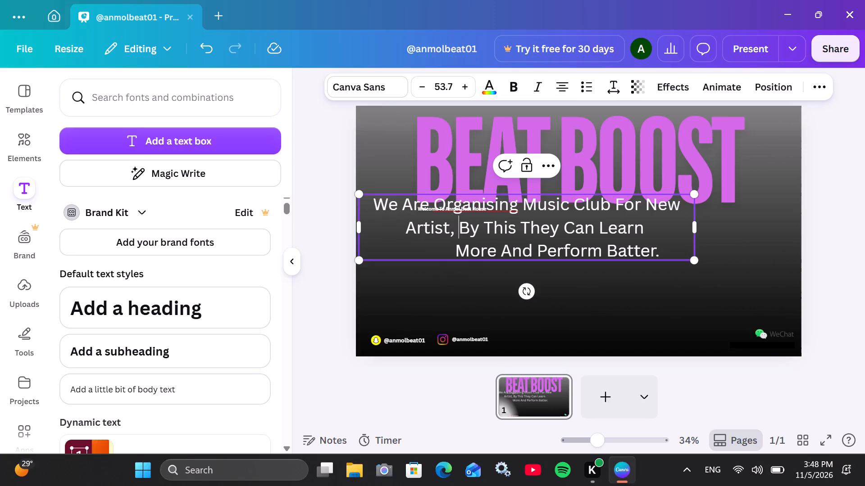
Remove the indent and line break before "More And Perform Batter." so it follows "Learn", restoring the lost "n" and a single space.
click(455, 247)
key(BackSpace)
key(BackSpace)
key(BackSpace)
key(BackSpace)
key(BackSpace)
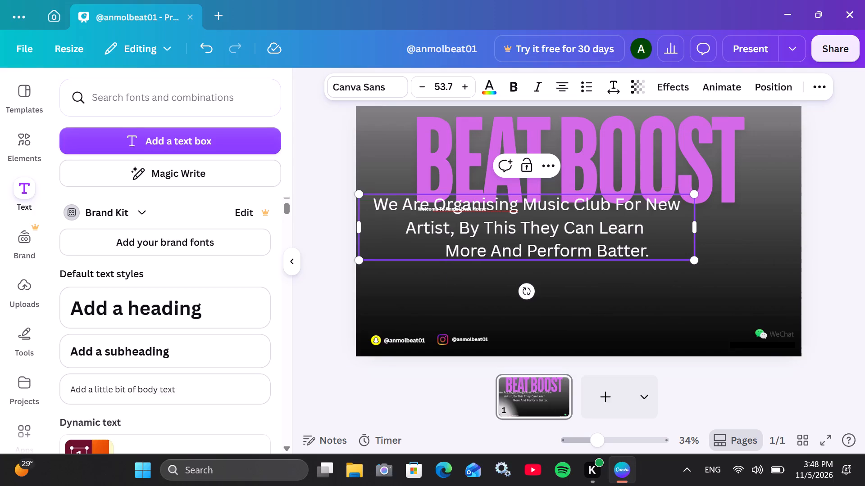
key(BackSpace)
key(BackSpace)
key(BackSpace)
key(BackSpace)
key(BackSpace)
key(BackSpace)
key(BackSpace)
key(BackSpace)
key(BackSpace)
key(BackSpace)
key(BackSpace)
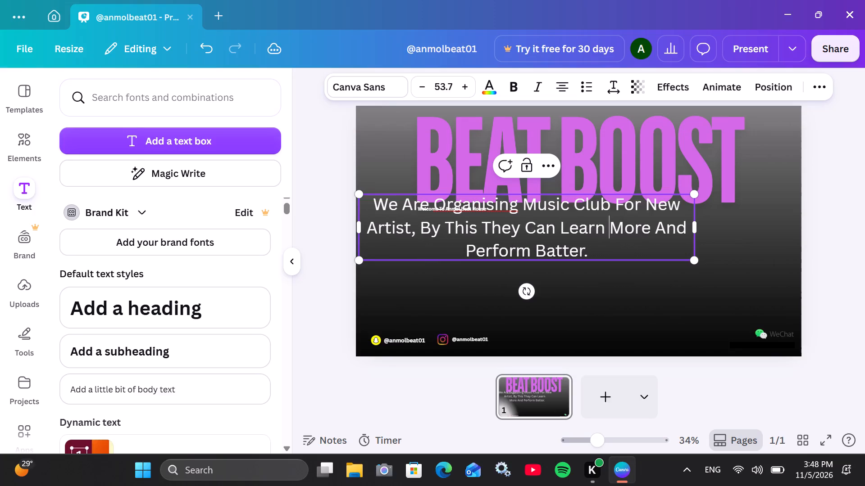
key(BackSpace)
key(BackSpace)
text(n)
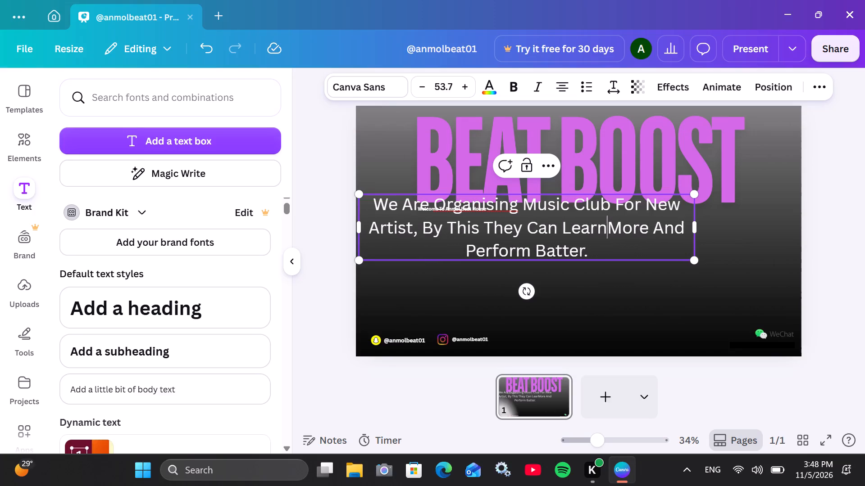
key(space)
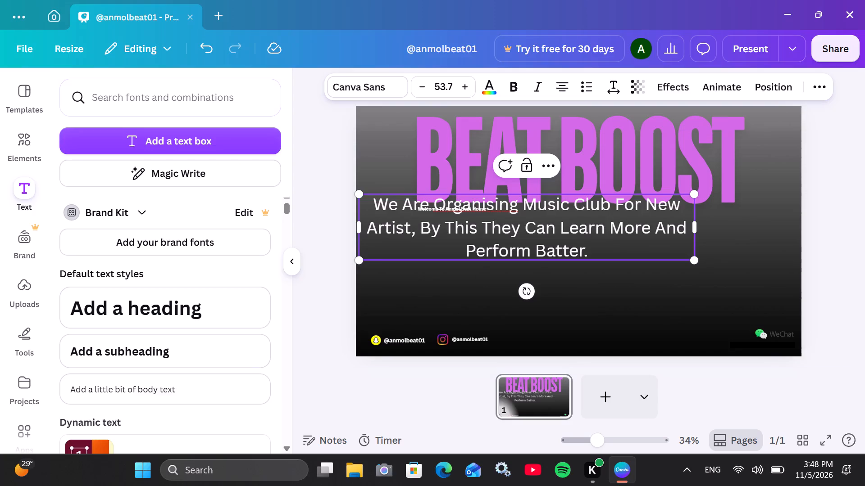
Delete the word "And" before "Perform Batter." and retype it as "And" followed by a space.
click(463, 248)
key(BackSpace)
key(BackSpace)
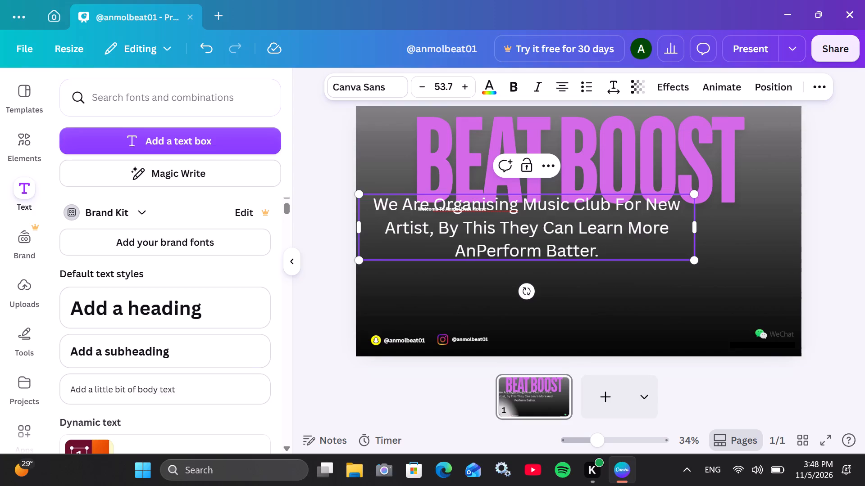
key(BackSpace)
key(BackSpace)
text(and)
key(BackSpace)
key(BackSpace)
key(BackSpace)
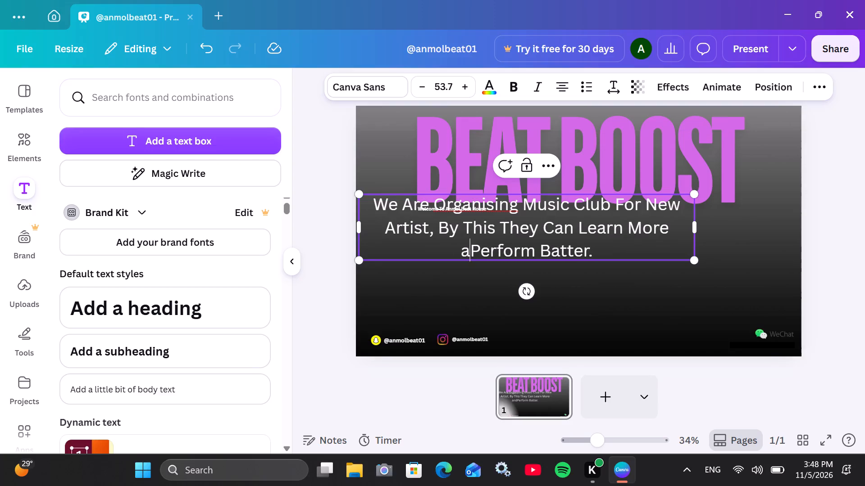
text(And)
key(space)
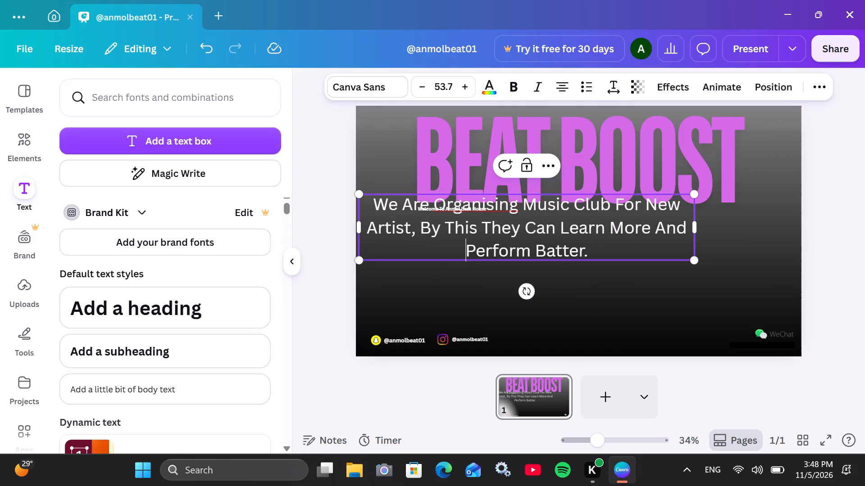
Widen the body text box toward the slide's right edge so the text wraps onto two lines.
drag(697, 232, 773, 228)
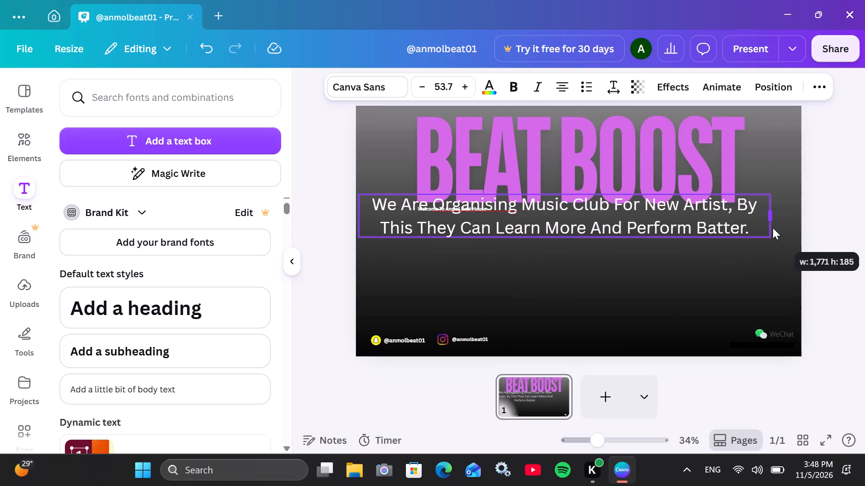
drag(773, 228, 778, 228)
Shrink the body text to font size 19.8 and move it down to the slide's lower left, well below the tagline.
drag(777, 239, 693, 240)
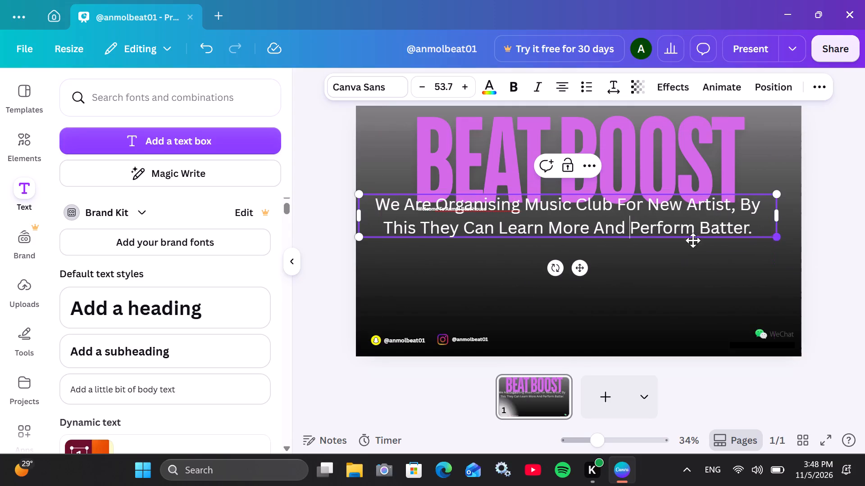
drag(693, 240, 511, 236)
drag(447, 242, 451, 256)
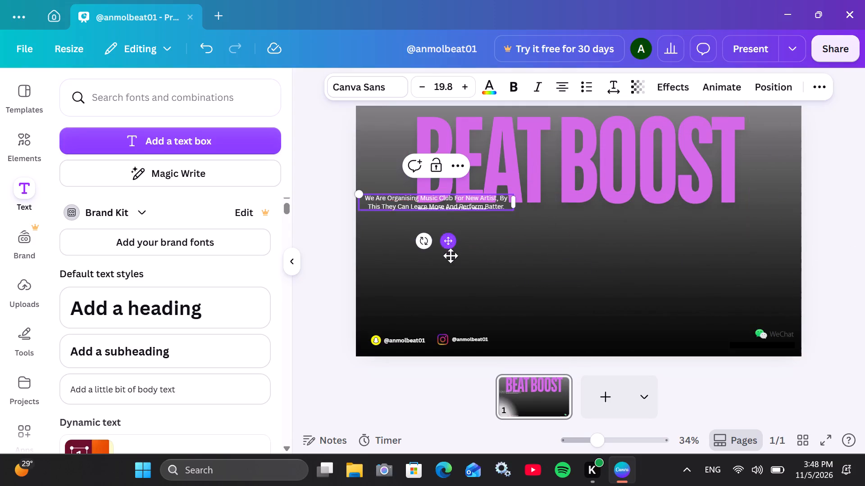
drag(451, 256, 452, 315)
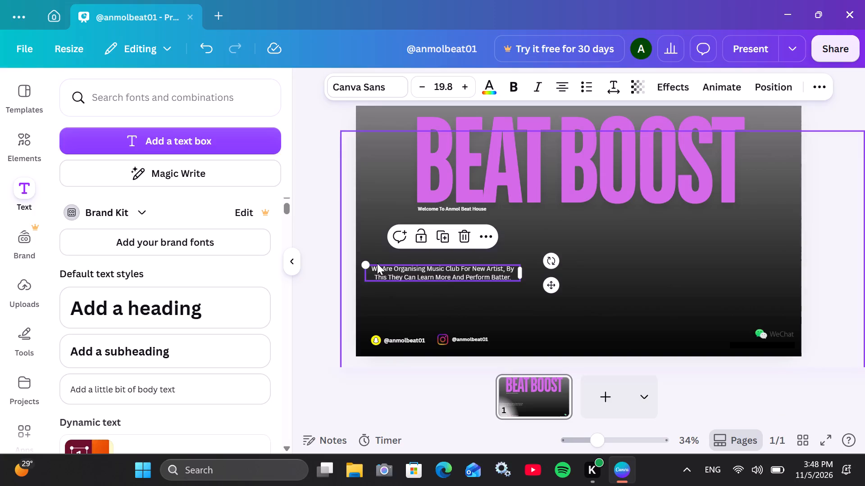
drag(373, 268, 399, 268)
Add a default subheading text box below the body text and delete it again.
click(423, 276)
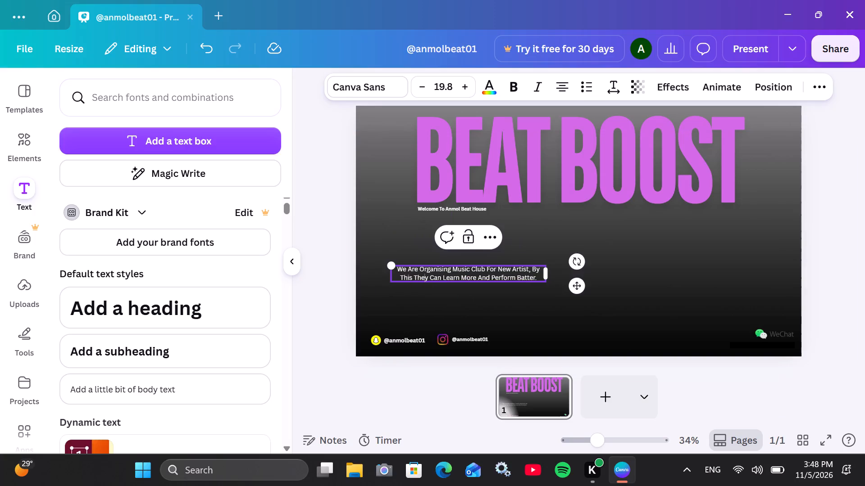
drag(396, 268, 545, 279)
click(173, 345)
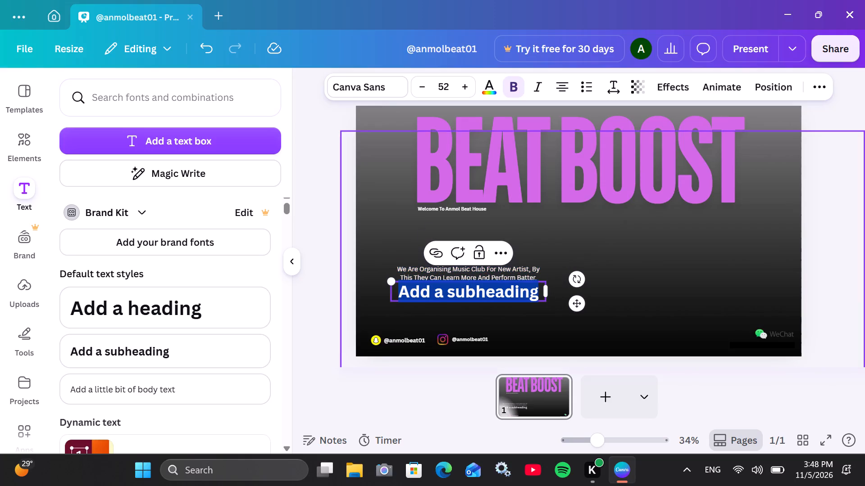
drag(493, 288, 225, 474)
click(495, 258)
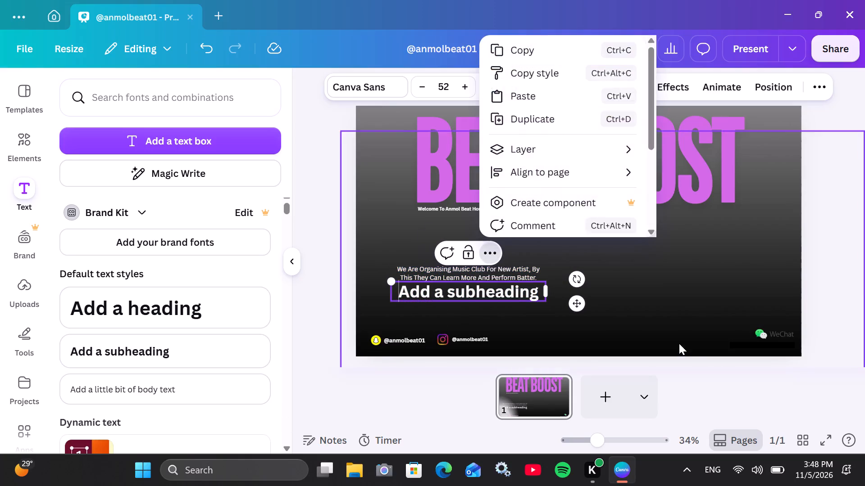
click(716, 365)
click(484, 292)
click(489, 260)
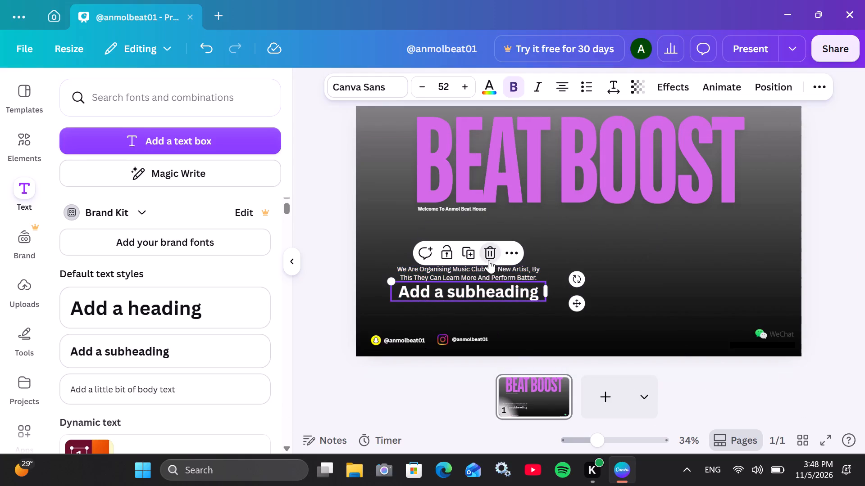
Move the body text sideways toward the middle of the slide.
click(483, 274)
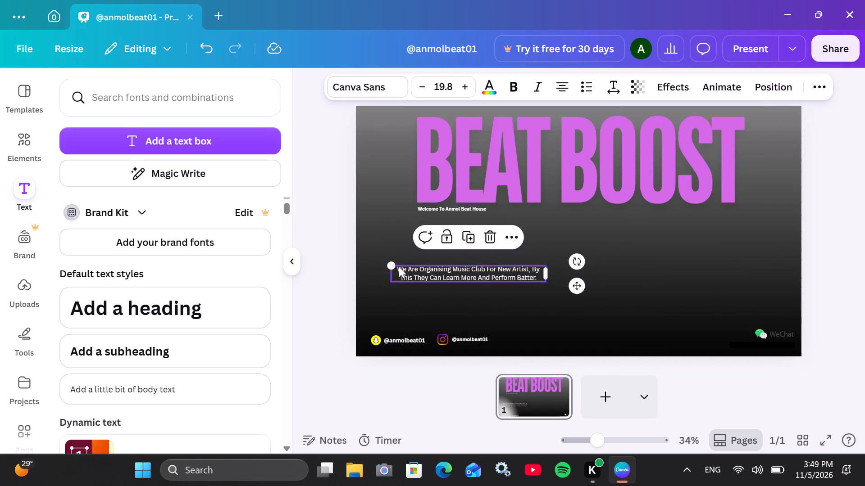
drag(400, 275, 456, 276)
Set the entire body text in italics, trying bold and removing it again.
click(453, 270)
drag(453, 269, 499, 269)
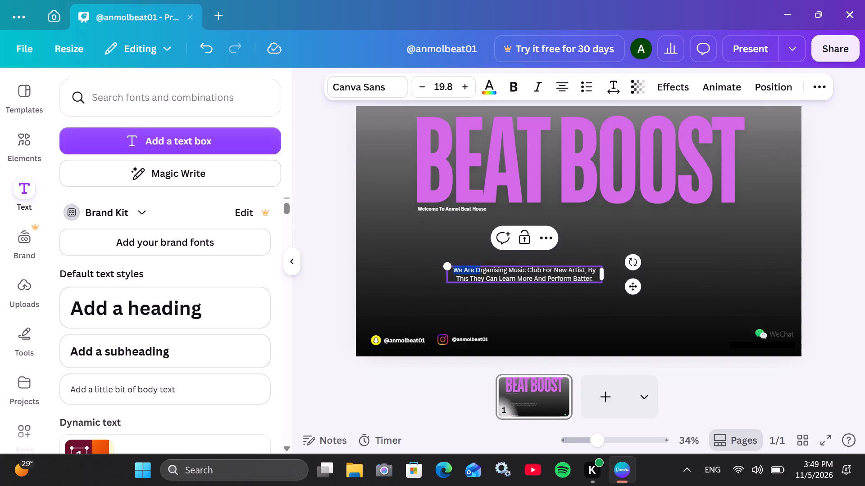
drag(499, 269, 593, 279)
click(489, 85)
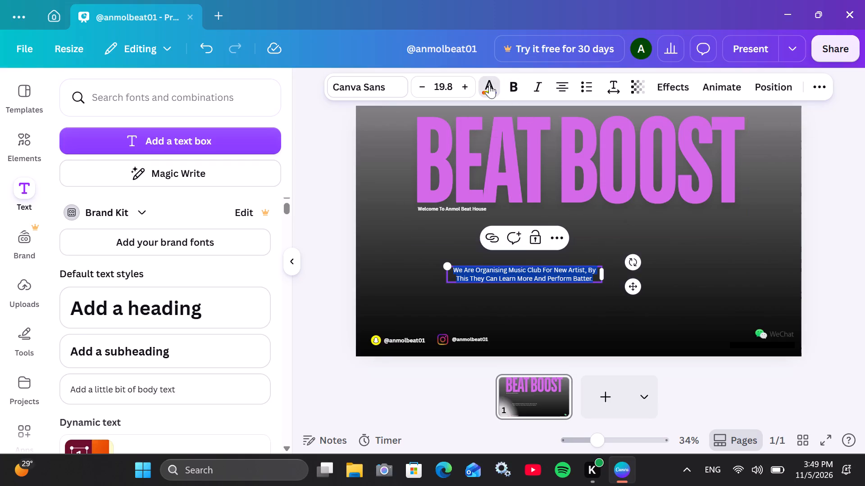
click(518, 82)
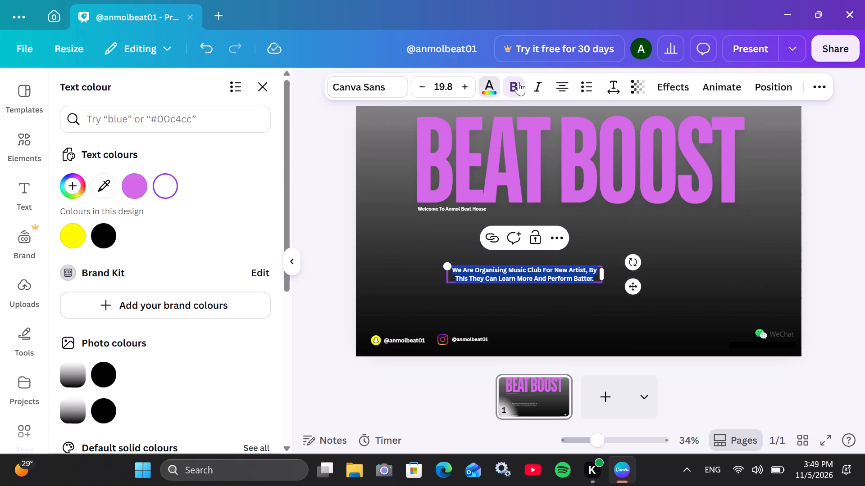
click(519, 82)
click(519, 82)
click(539, 83)
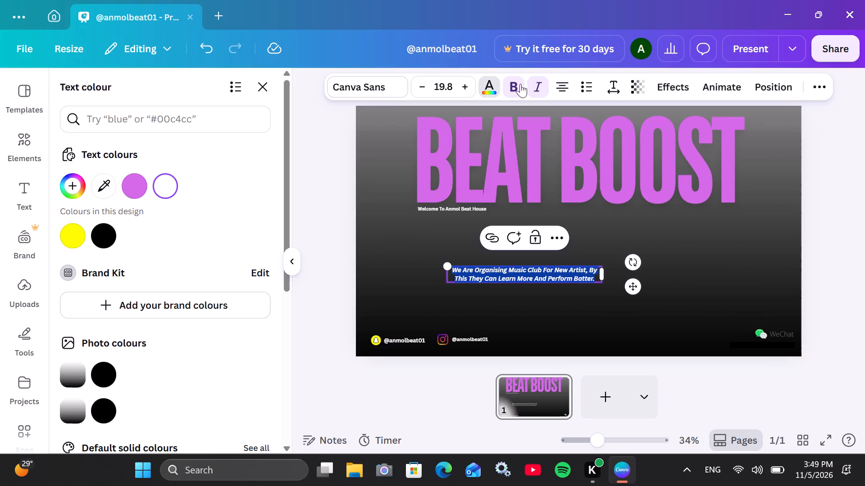
click(514, 84)
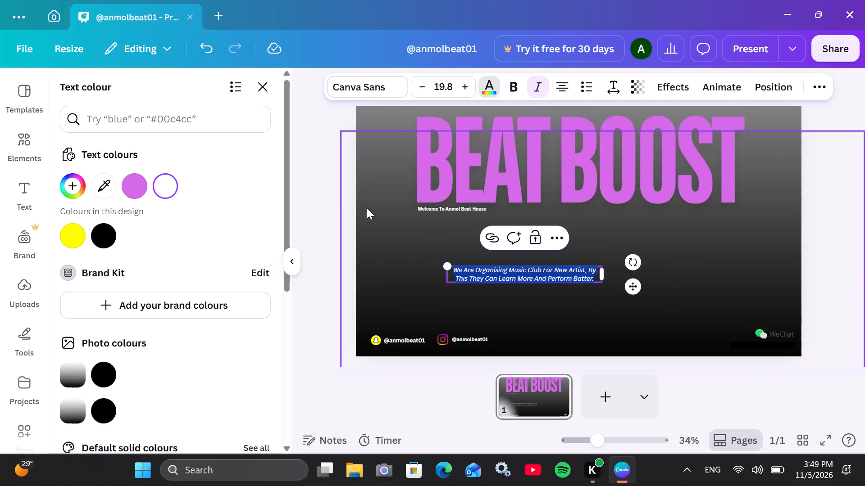
click(332, 207)
click(724, 364)
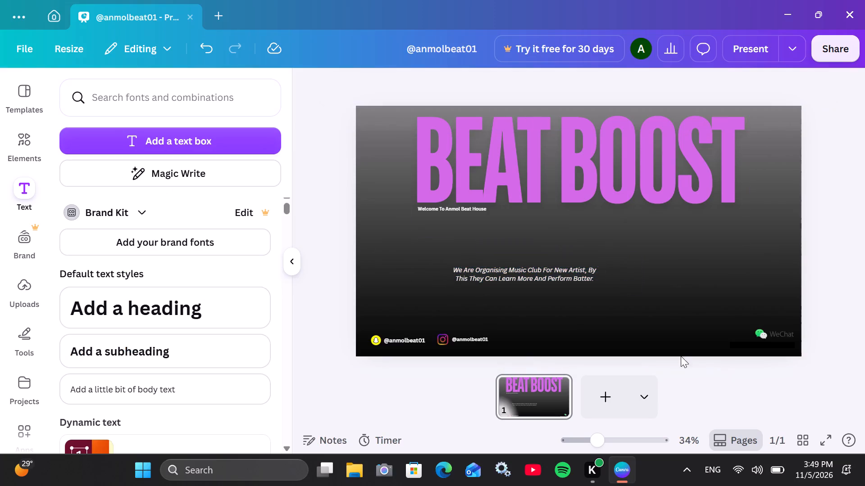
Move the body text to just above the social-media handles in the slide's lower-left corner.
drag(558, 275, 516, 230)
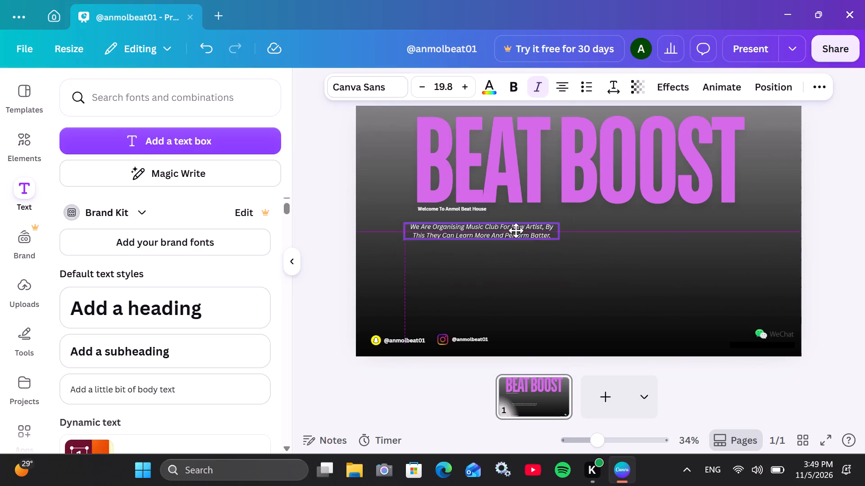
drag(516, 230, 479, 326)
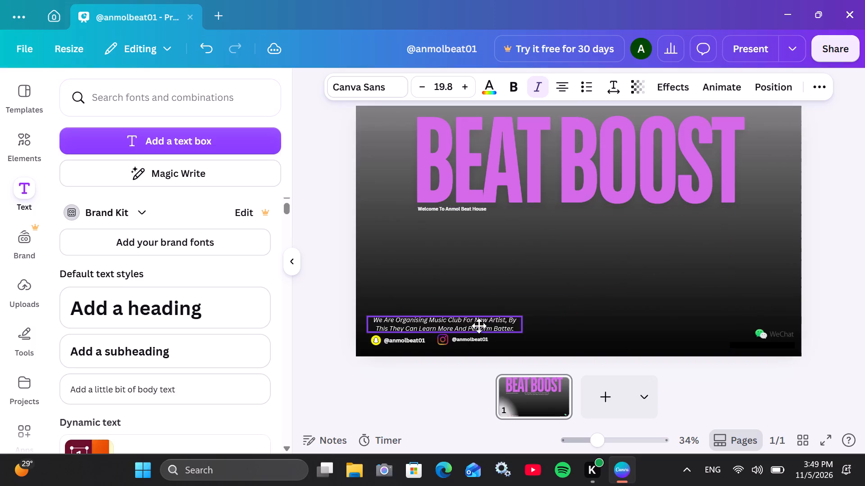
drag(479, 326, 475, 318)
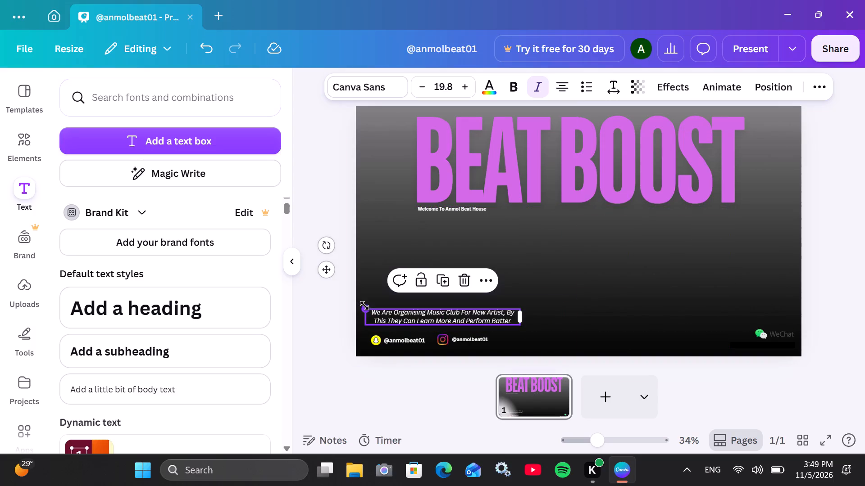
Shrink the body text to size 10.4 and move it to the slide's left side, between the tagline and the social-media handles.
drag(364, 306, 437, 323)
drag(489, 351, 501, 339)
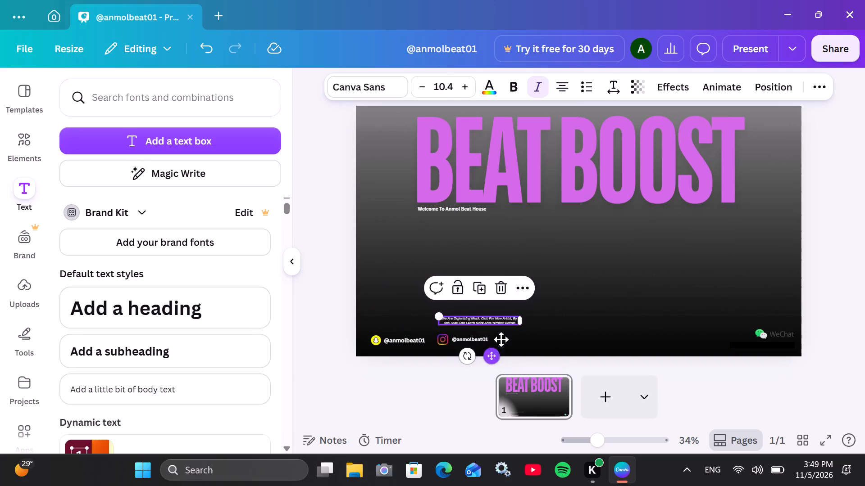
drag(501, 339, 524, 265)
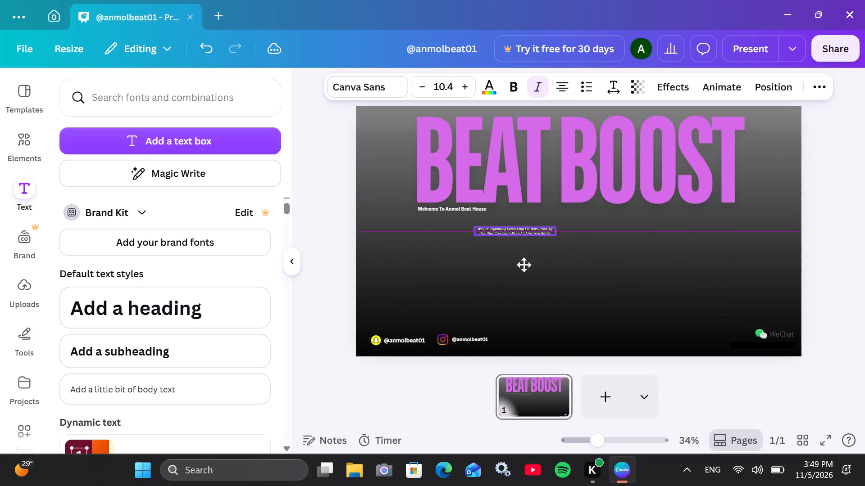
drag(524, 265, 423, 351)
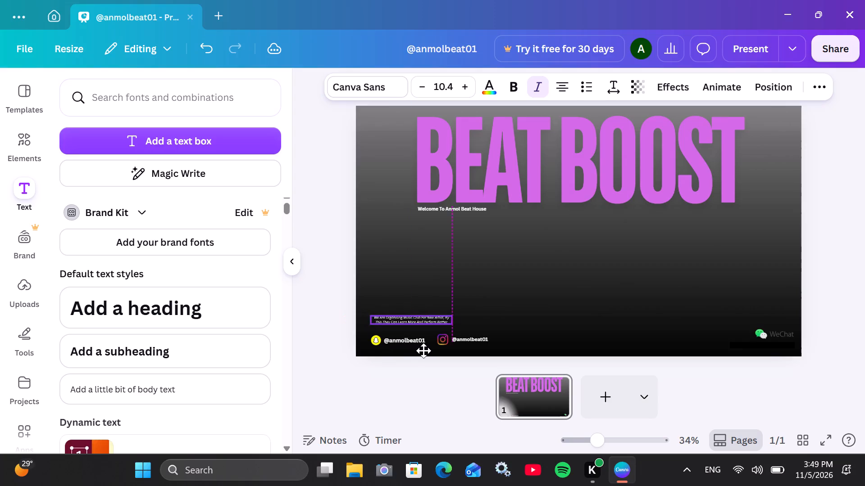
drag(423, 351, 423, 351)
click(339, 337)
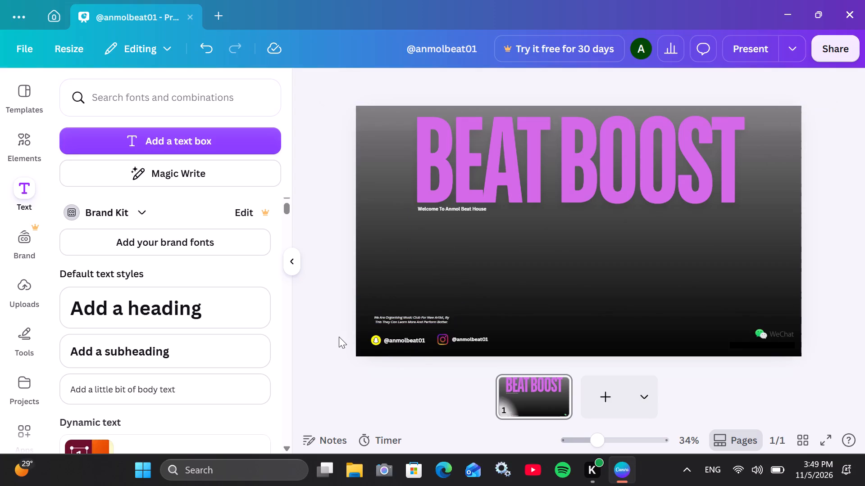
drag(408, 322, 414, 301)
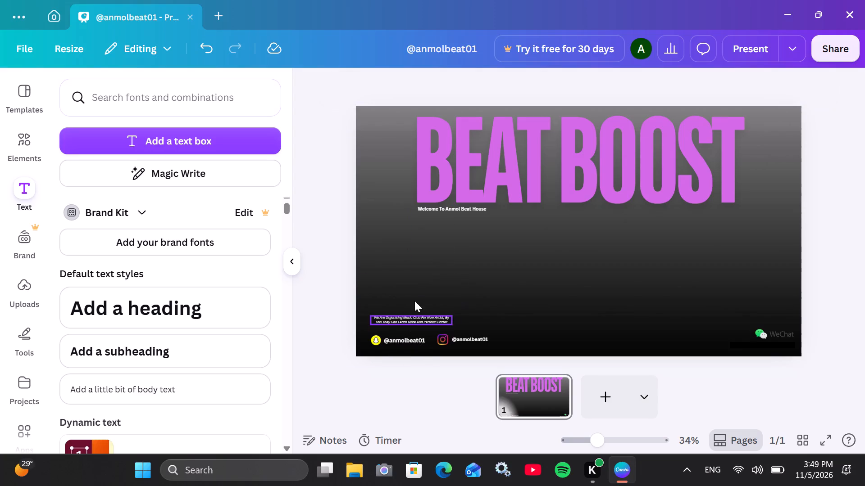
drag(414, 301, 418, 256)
Add the recently used "JOIN NOW" font combination, scale it down and place it in the slide's lower half.
scroll(200, 315, down, 10)
scroll(200, 315, up, 5)
click(221, 353)
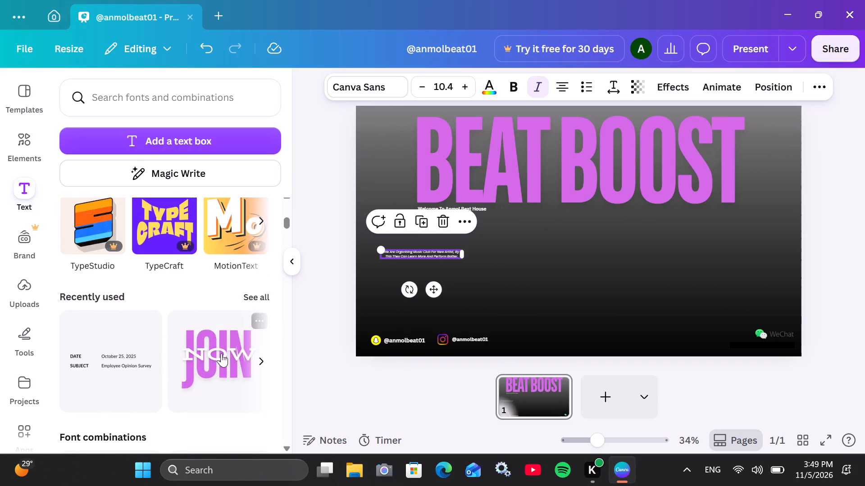
drag(763, 334, 666, 287)
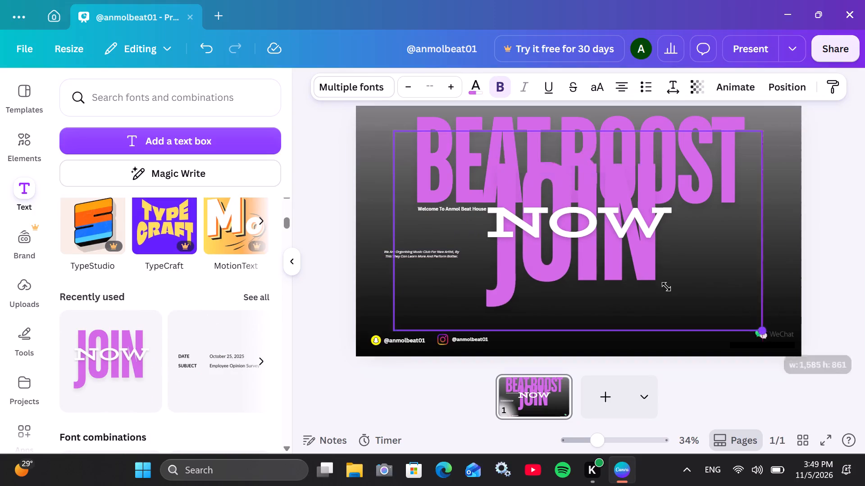
drag(666, 287, 645, 281)
drag(595, 249, 682, 340)
Recolour the word "JOIN" in the default solid yellow, trying black first.
click(613, 253)
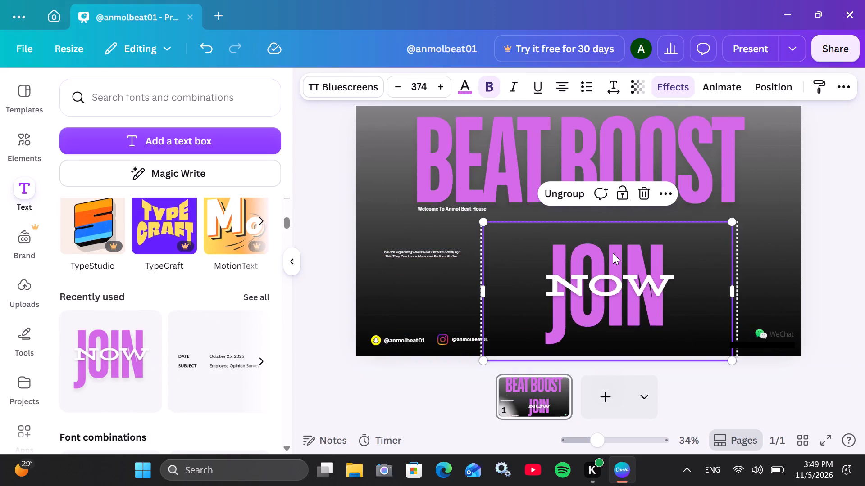
click(613, 253)
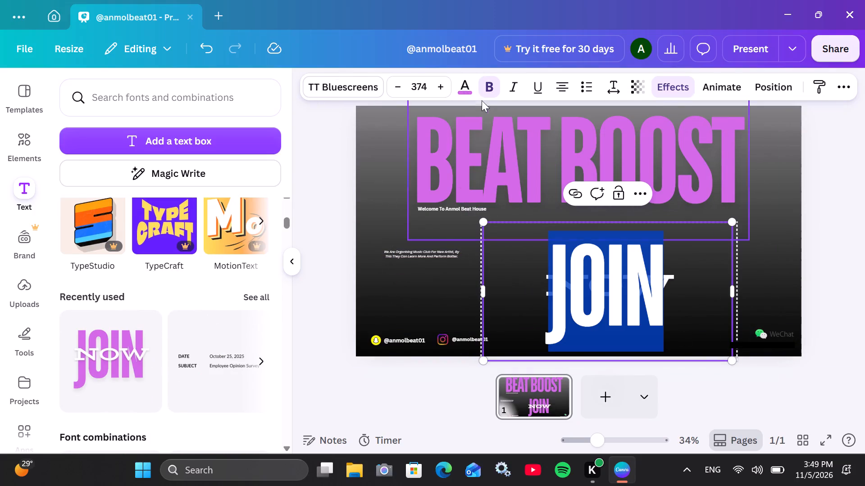
click(469, 89)
scroll(214, 292, down, 2)
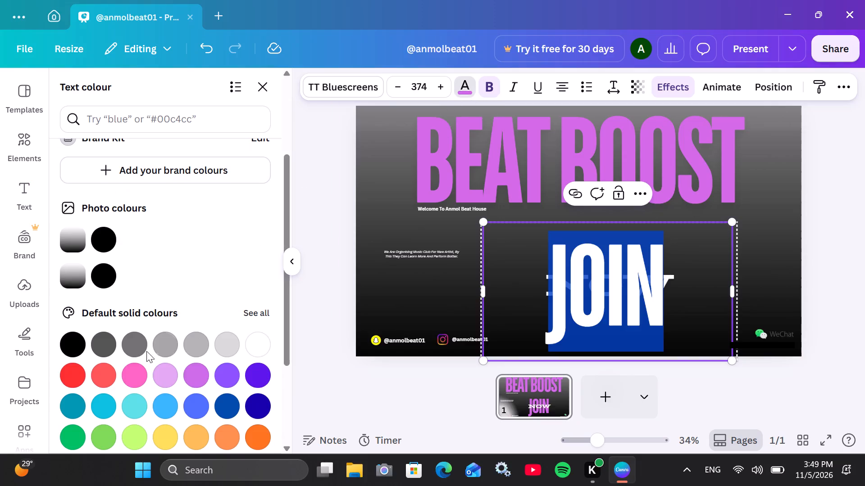
click(106, 285)
scroll(109, 294, down, 3)
scroll(109, 290, up, 1)
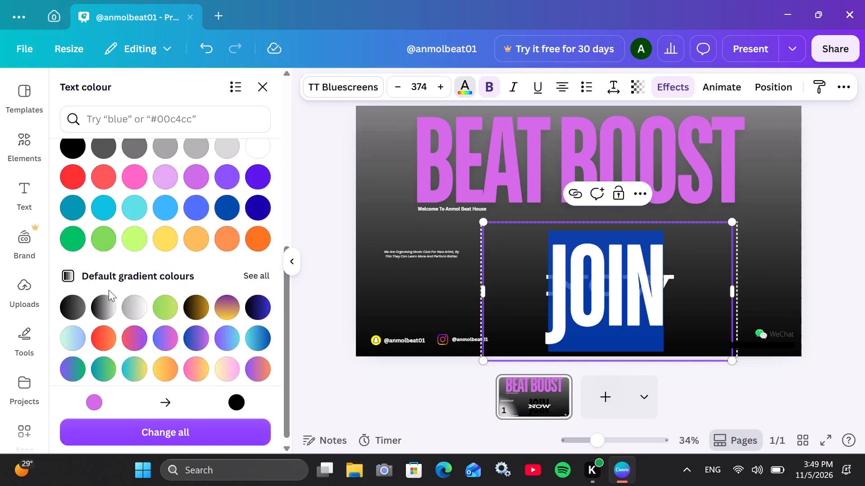
click(161, 302)
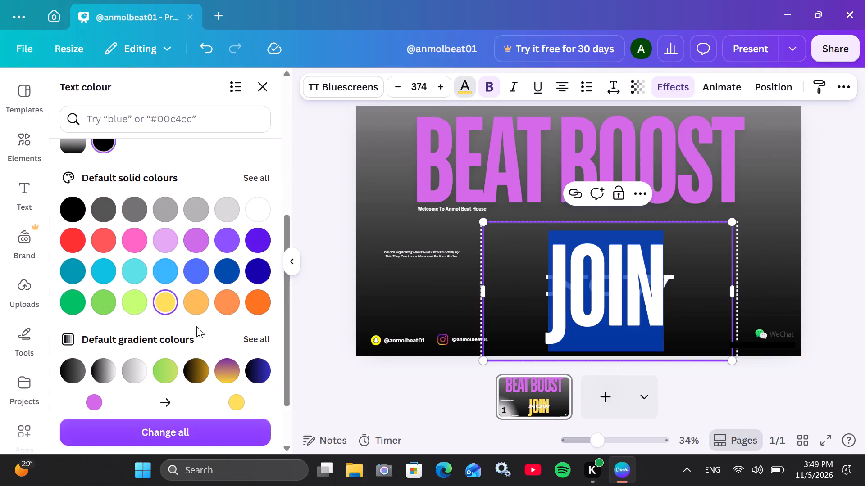
click(773, 397)
click(774, 397)
click(822, 294)
click(770, 266)
Shrink the "JOIN NOW" group further and place it in the slide's lower-right corner, just above the WeChat logo.
drag(631, 277, 635, 274)
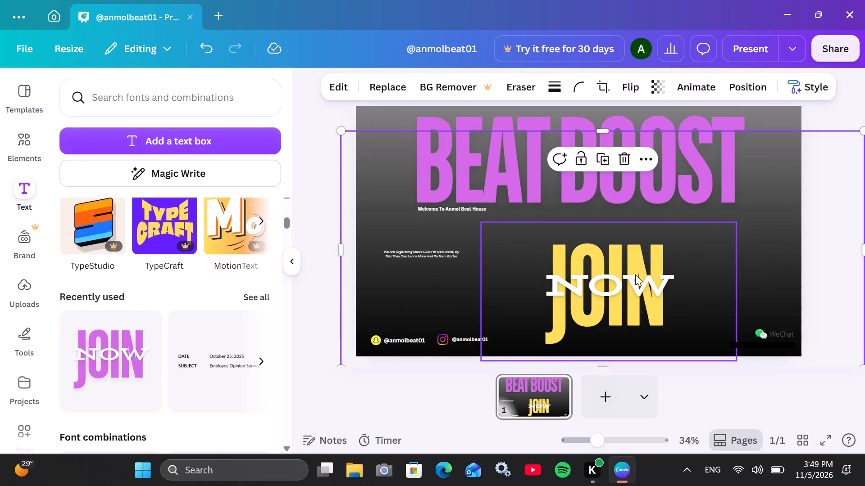
drag(635, 274, 689, 258)
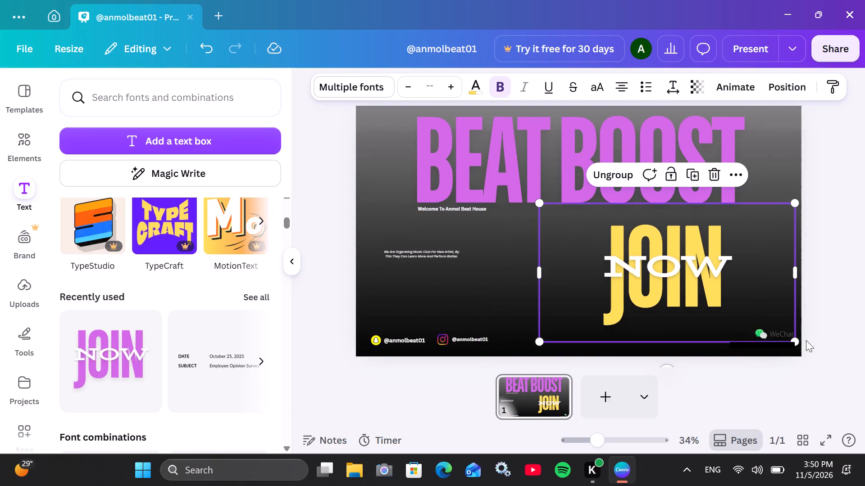
drag(792, 342, 681, 298)
drag(626, 239, 772, 292)
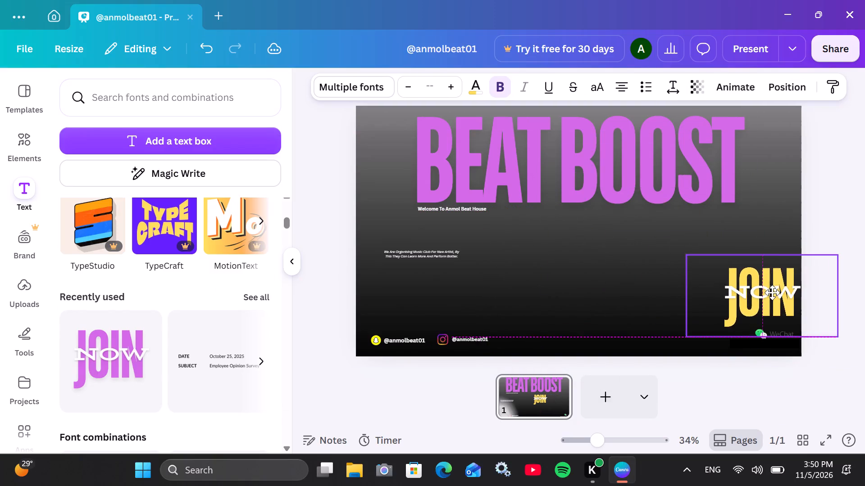
drag(772, 292, 773, 298)
click(833, 218)
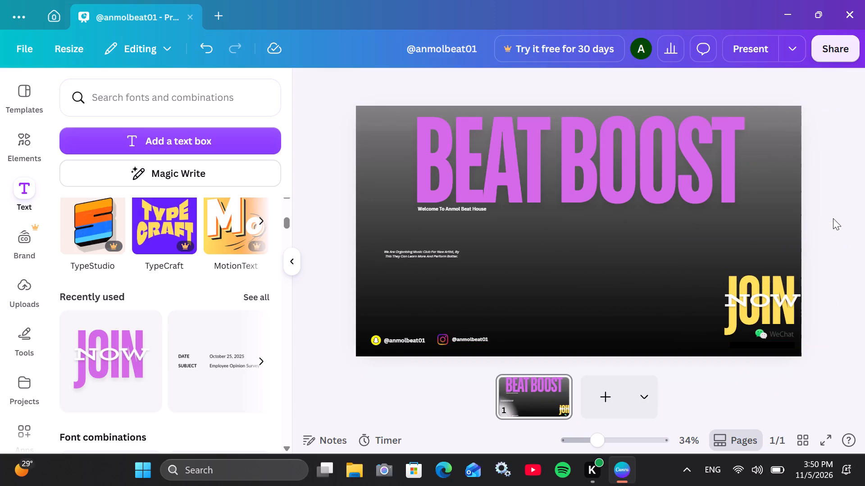
Enlarge the body text to size 30.6 and centre it horizontally on the slide below the title and tagline.
click(439, 261)
click(438, 250)
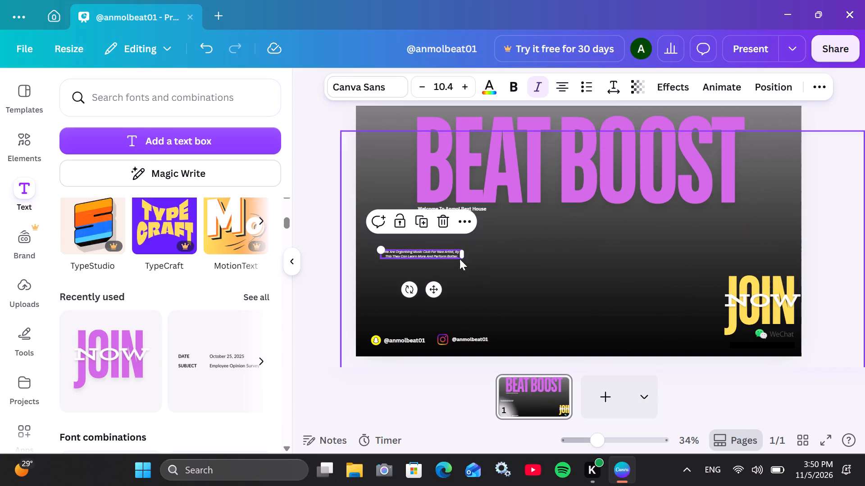
drag(379, 251, 307, 151)
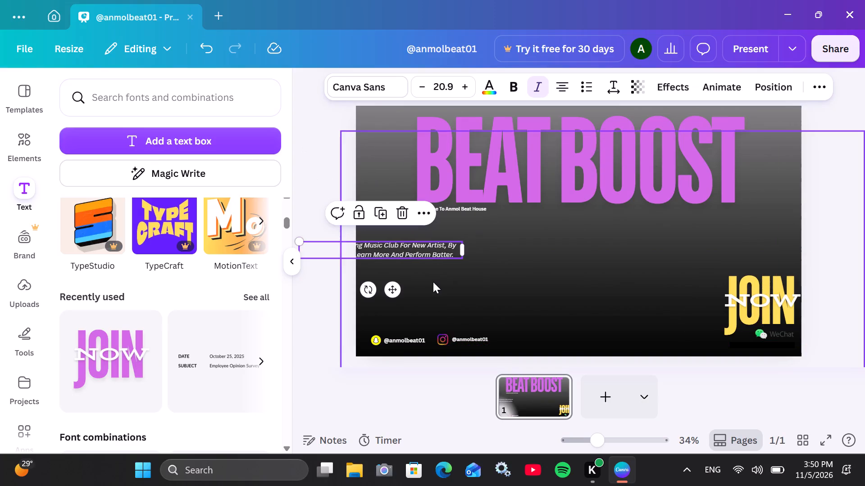
drag(393, 292, 504, 274)
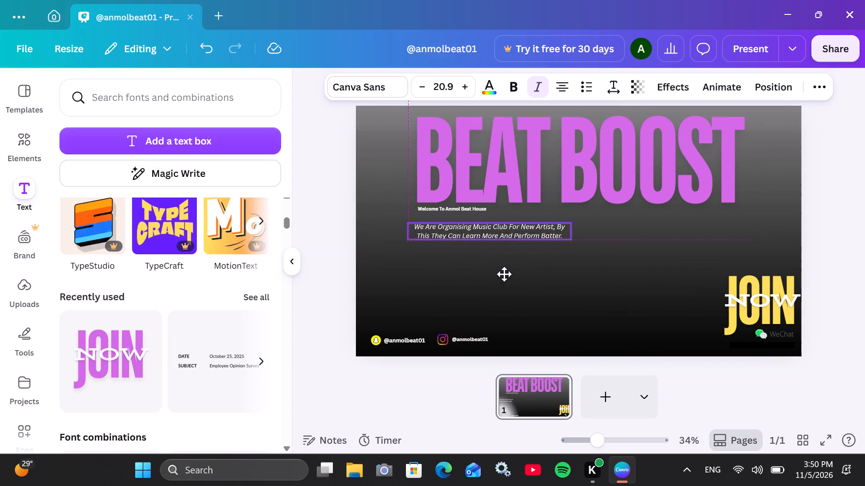
drag(504, 274, 508, 311)
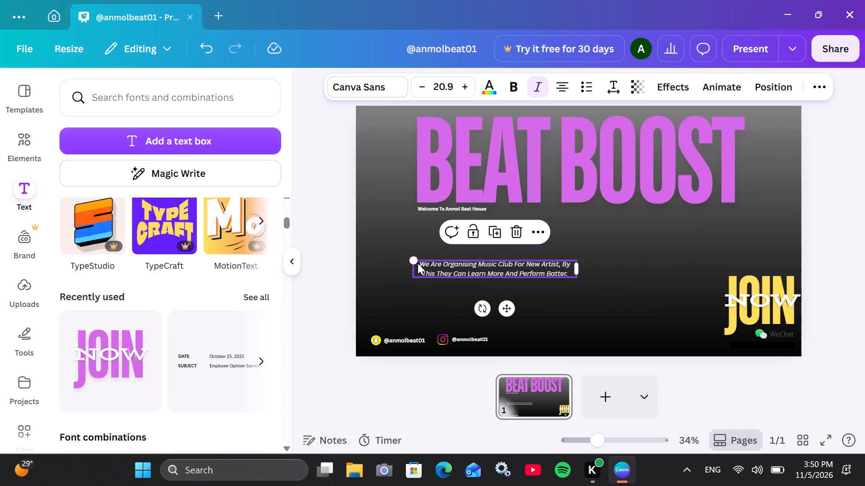
drag(415, 261, 346, 189)
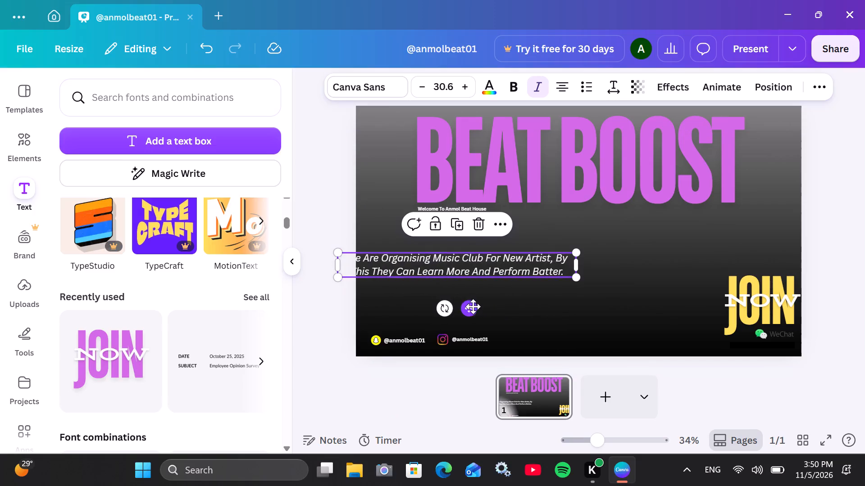
drag(473, 306, 592, 294)
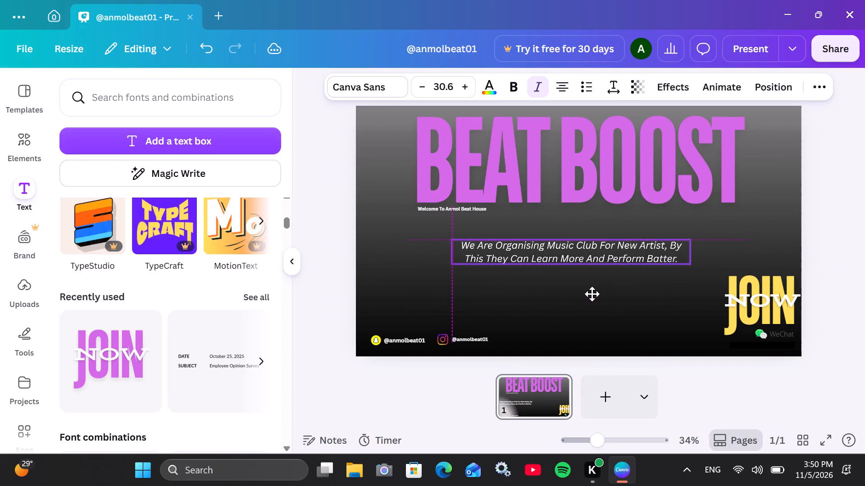
drag(592, 294, 592, 294)
click(735, 385)
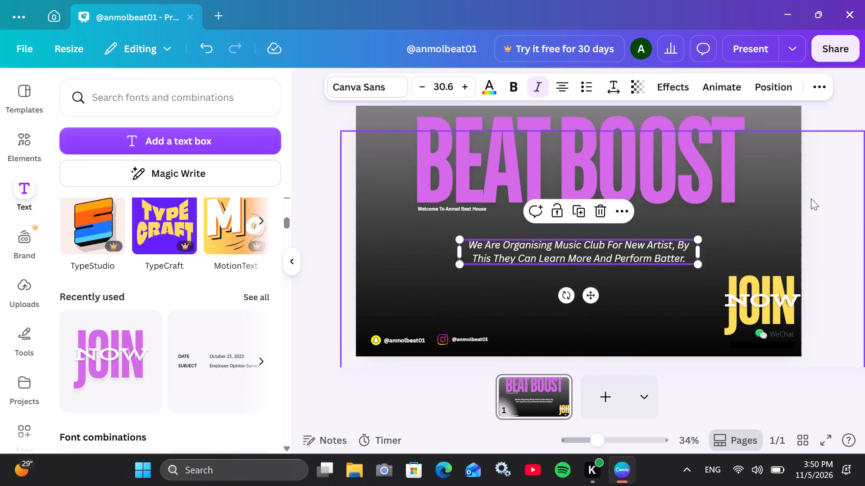
click(833, 193)
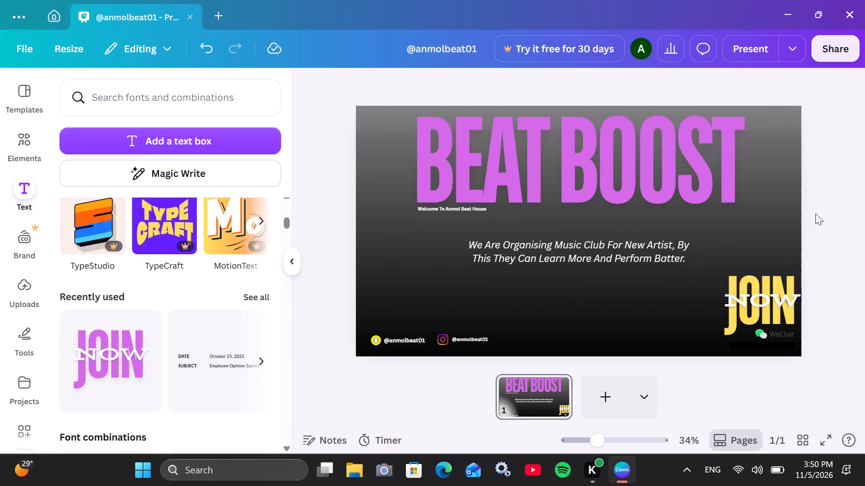
Add the recently used DATE/SUBJECT font combination above the social-media handles and shrink it to size 19.8.
scroll(65, 366, down, 3)
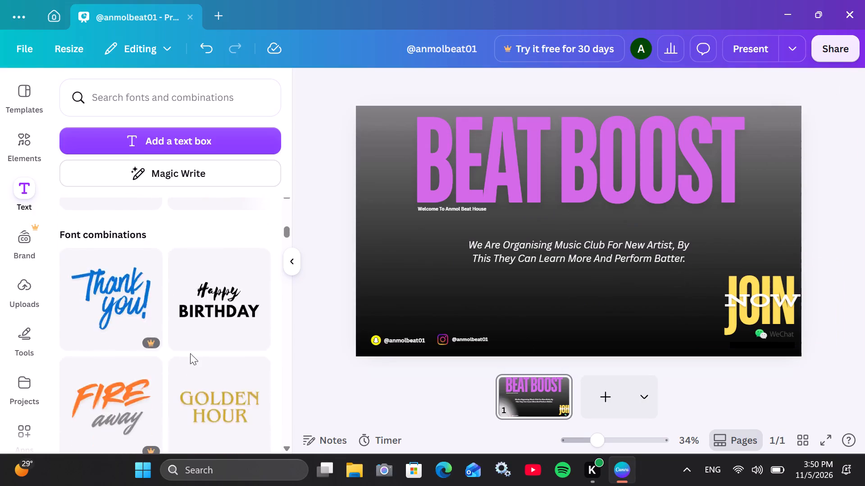
scroll(193, 353, up, 3)
click(198, 356)
drag(580, 224, 460, 306)
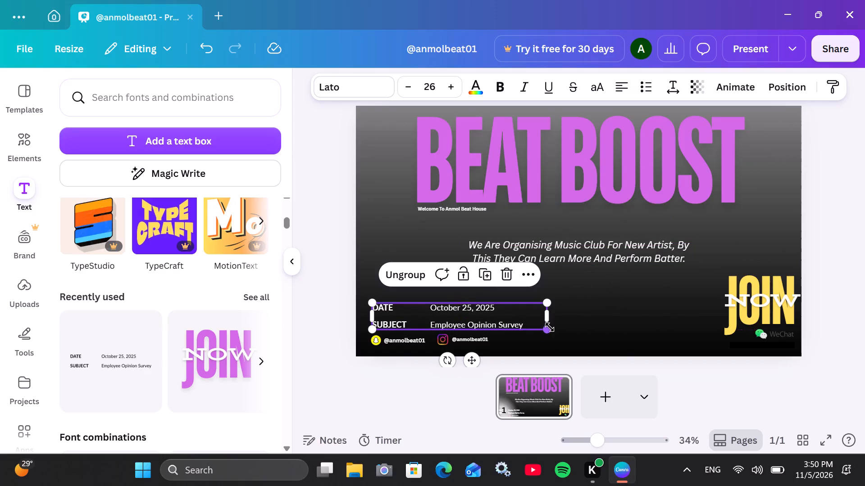
drag(550, 328, 462, 319)
Replace the date value beside the DATE label with "Nevember 21, 2026".
click(446, 310)
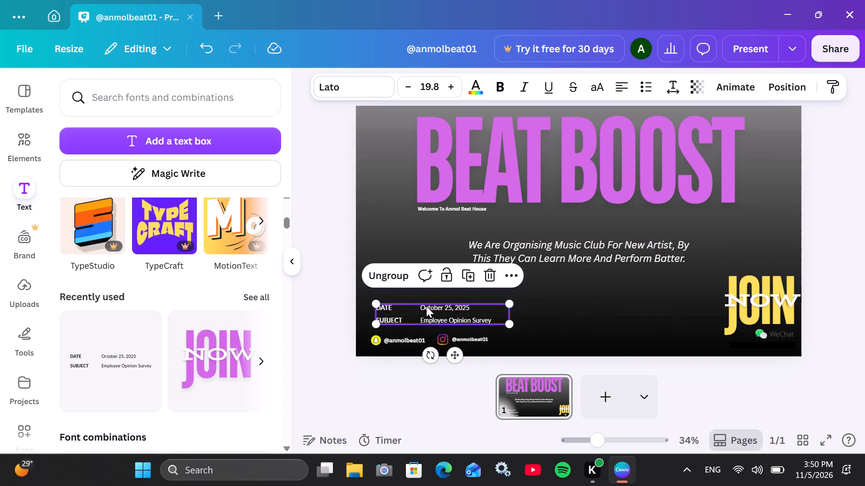
click(451, 306)
double_click(451, 306)
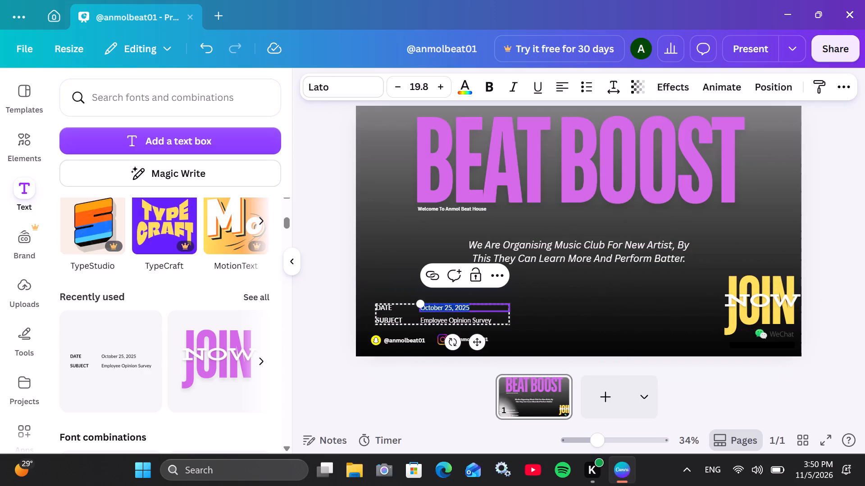
key(BackSpace)
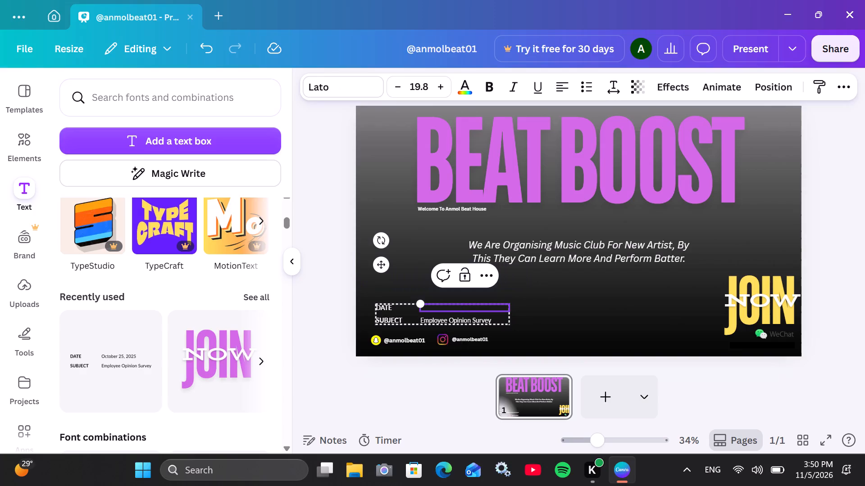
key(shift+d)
key(shift+BackSpace)
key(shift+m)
key(shift+BackSpace)
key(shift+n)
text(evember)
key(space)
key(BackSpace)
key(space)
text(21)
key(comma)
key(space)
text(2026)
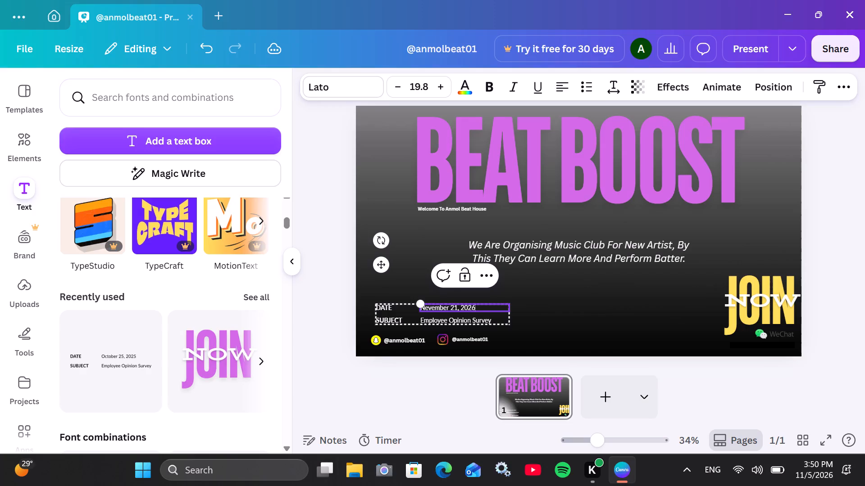
Change the "SUBJECT" label below DATE to "EVENT".
double_click(391, 319)
key(BackSpace)
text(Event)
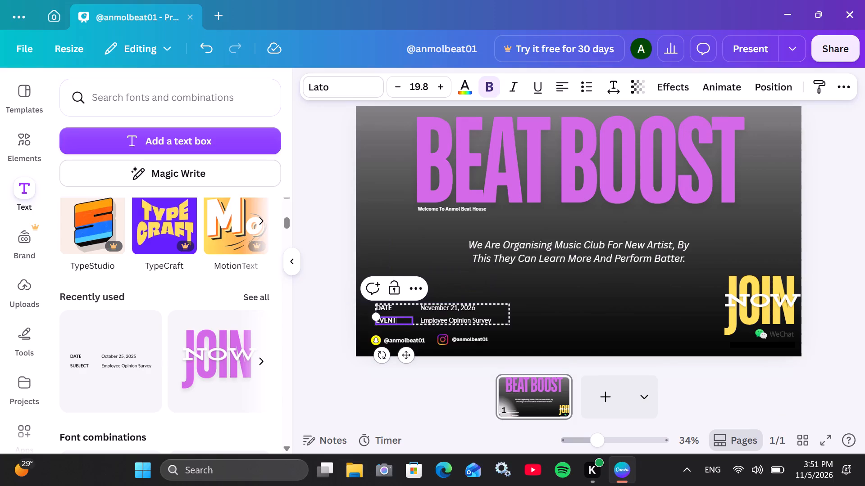
Replace the "Employee Opinion Survey" text beside the EVENT label with "BeAt Boost".
double_click(442, 319)
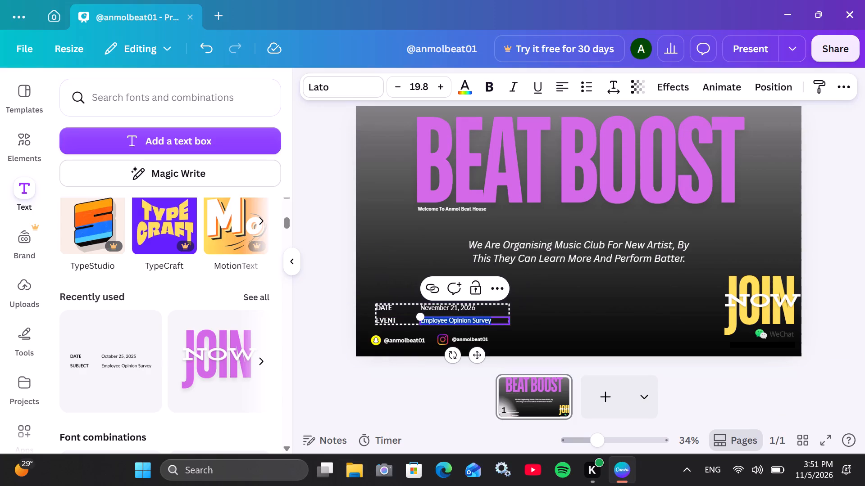
key(Page_Down)
key(BackSpace)
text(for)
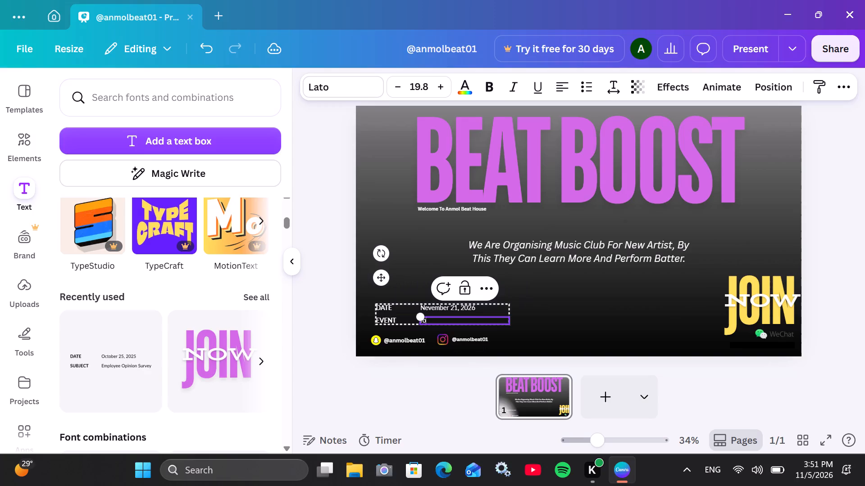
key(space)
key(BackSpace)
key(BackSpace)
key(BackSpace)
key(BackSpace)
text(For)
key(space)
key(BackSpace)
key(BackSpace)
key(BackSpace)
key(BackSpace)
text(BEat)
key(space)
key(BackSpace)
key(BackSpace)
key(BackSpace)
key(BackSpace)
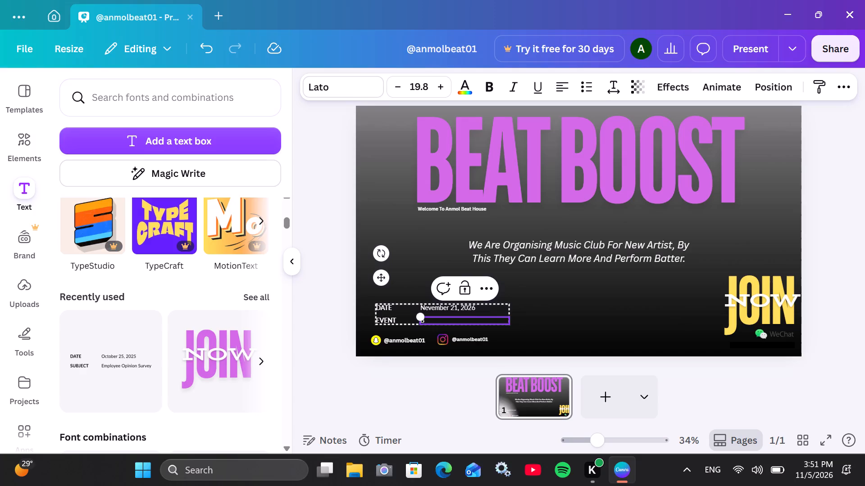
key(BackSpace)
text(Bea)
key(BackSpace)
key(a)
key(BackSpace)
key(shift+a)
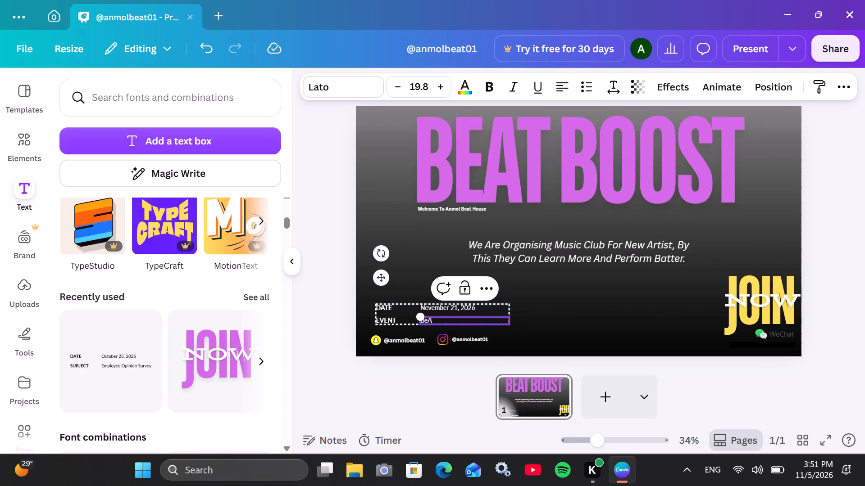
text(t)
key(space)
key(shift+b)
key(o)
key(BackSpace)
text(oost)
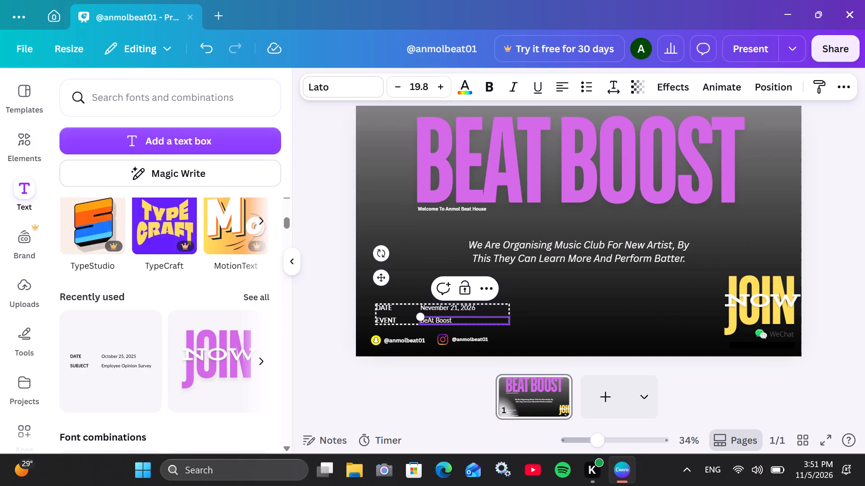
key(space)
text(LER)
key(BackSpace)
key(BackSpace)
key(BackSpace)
click(330, 336)
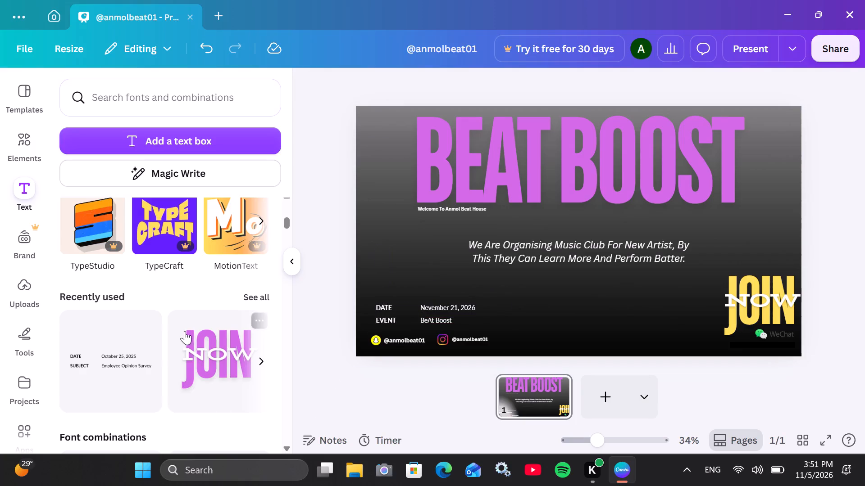
Add a default subheading to the slide reading "Managed BY" followed by the manager's name.
scroll(184, 331, down, 6)
scroll(183, 331, up, 12)
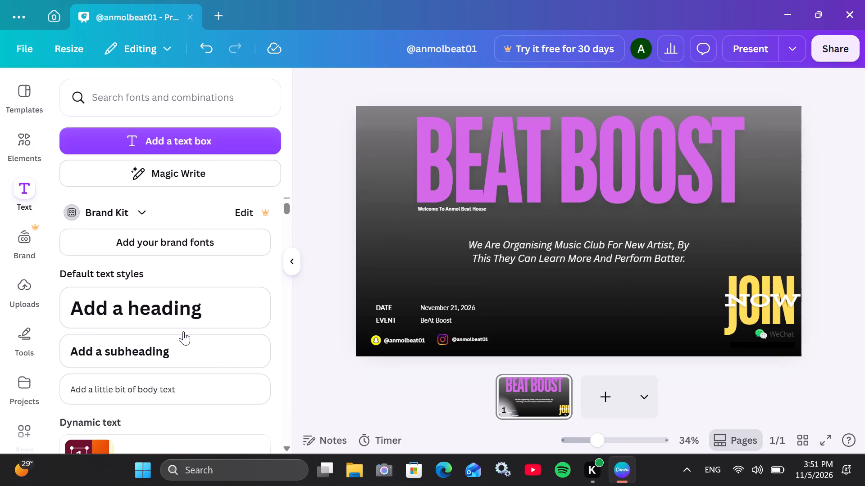
scroll(183, 331, up, 6)
click(185, 343)
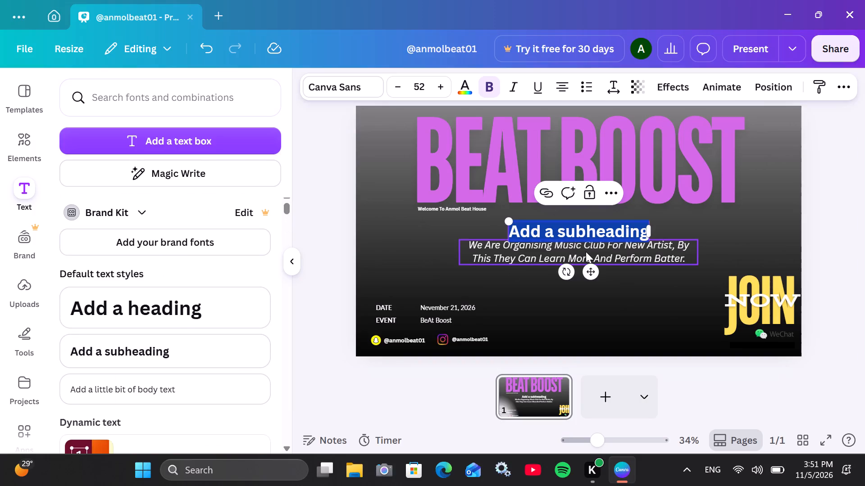
key(BackSpace)
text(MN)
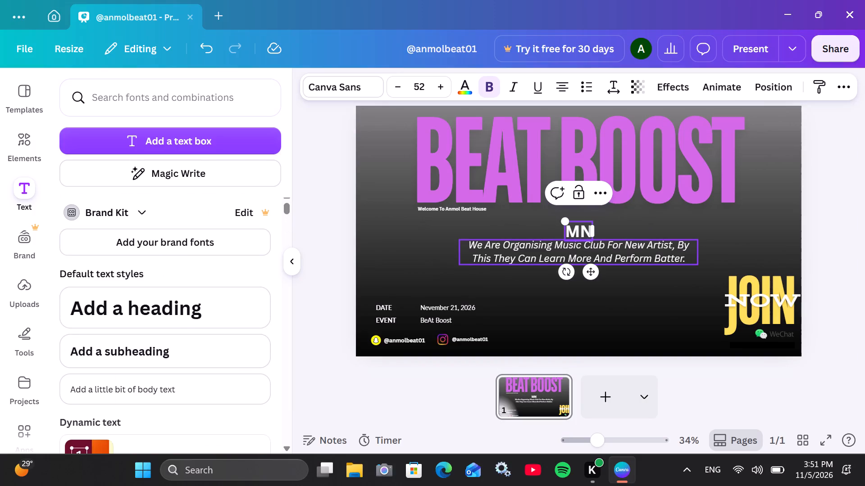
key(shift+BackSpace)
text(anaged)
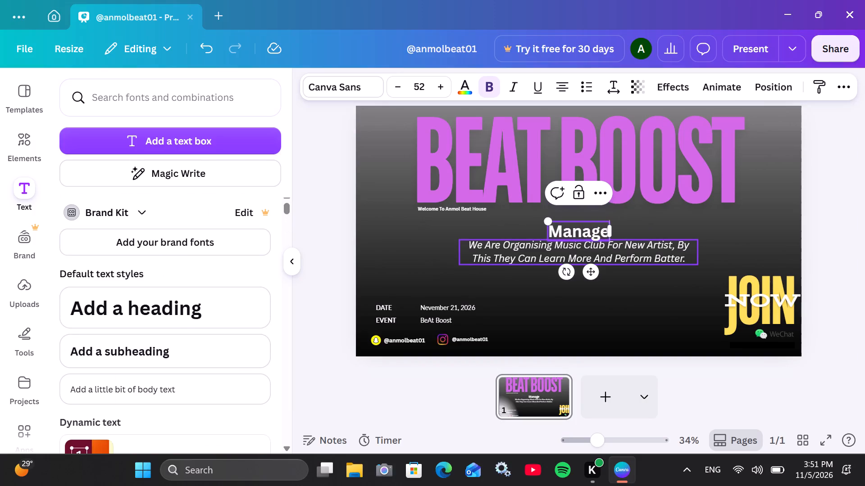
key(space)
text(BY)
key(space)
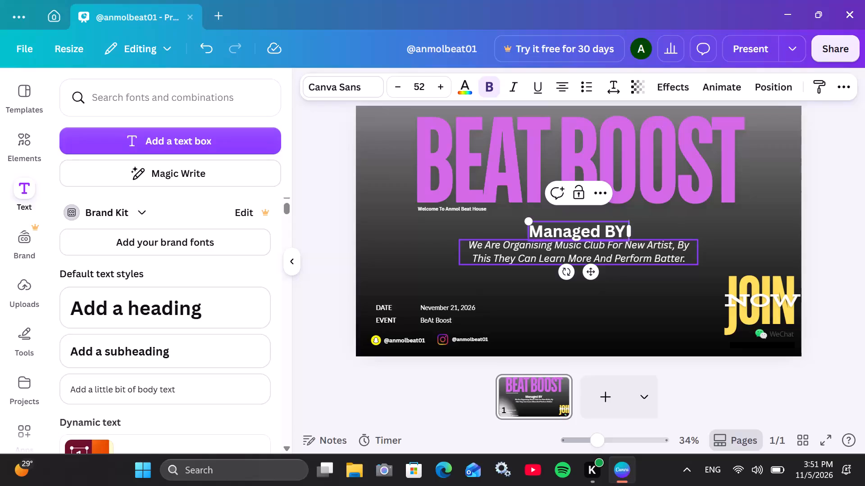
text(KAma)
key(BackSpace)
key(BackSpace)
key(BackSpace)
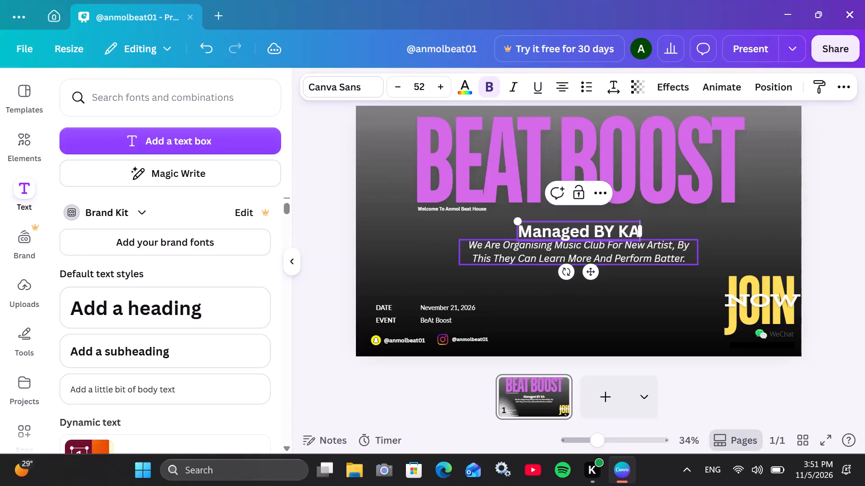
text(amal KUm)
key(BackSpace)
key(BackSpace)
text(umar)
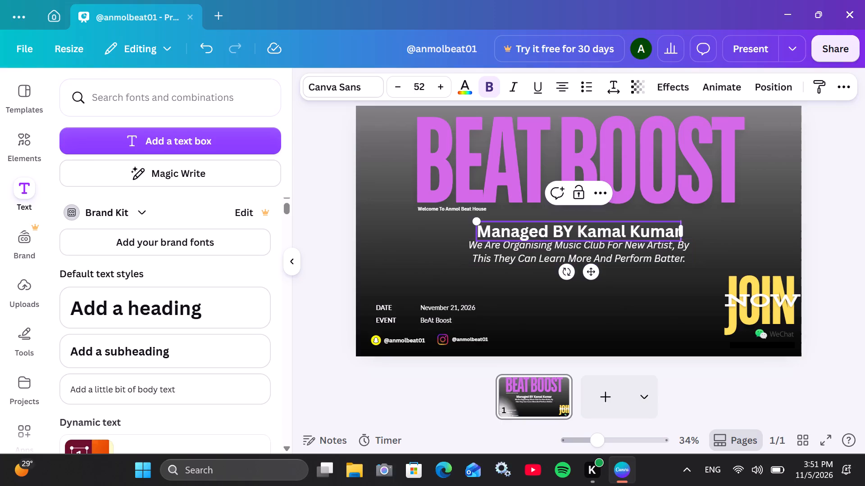
Shrink the "Managed BY" line to size 14.6 and place it just below "BOOST", roughly level with the tagline.
drag(475, 223, 682, 286)
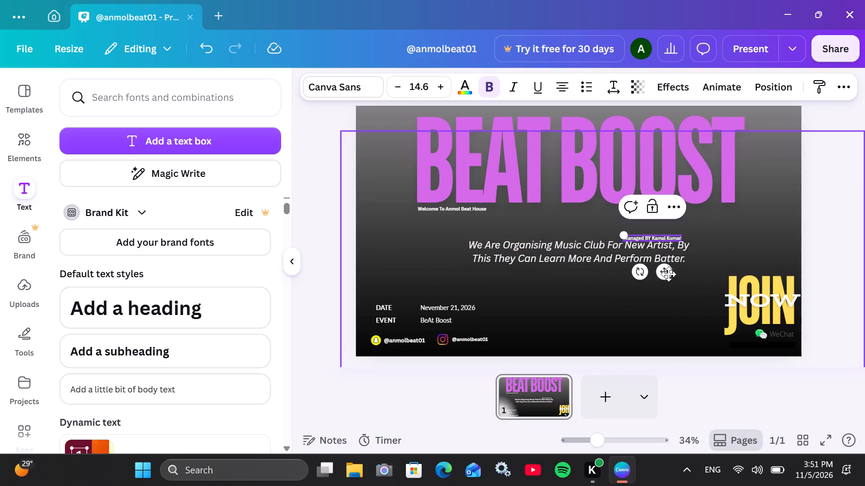
drag(665, 272, 716, 244)
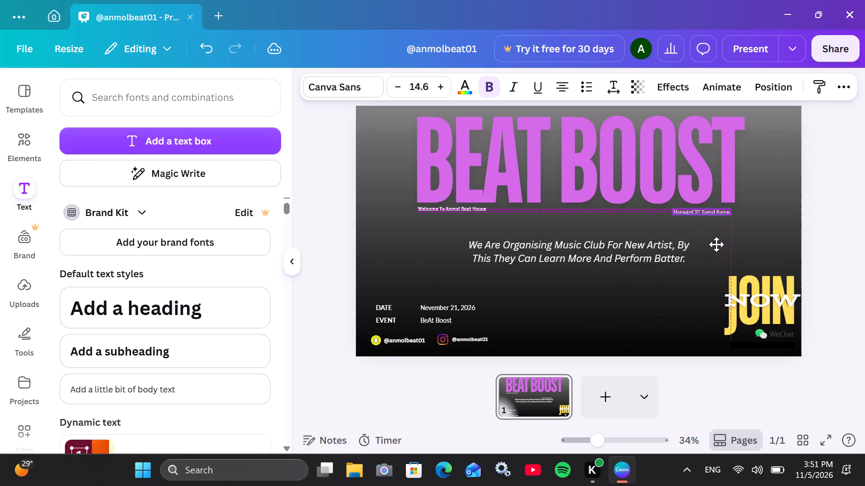
drag(716, 244, 719, 244)
key(Right)
key(Right)
key(Right)
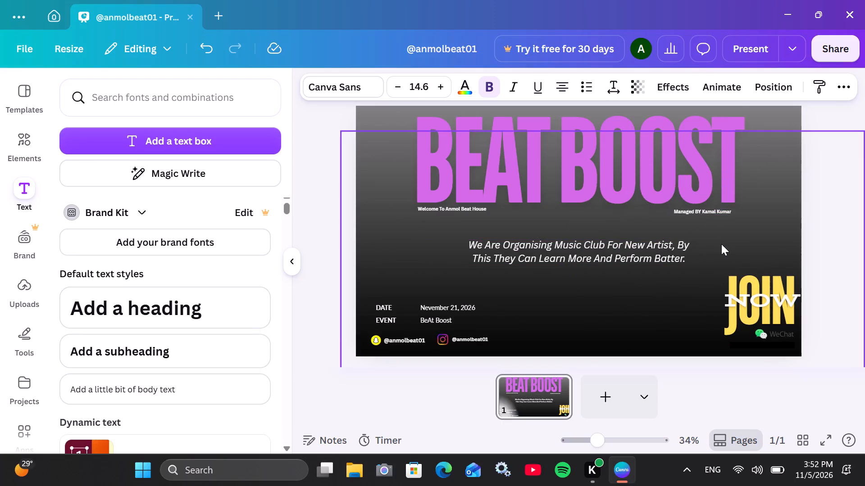
Nudge the "Managed BY" line slightly right so it sits under the end of "BOOST".
key(Right)
key(Right)
key(Right)
key(Right)
key(Right)
key(Right)
key(Right)
key(Right)
key(Right)
key(Right)
key(Right)
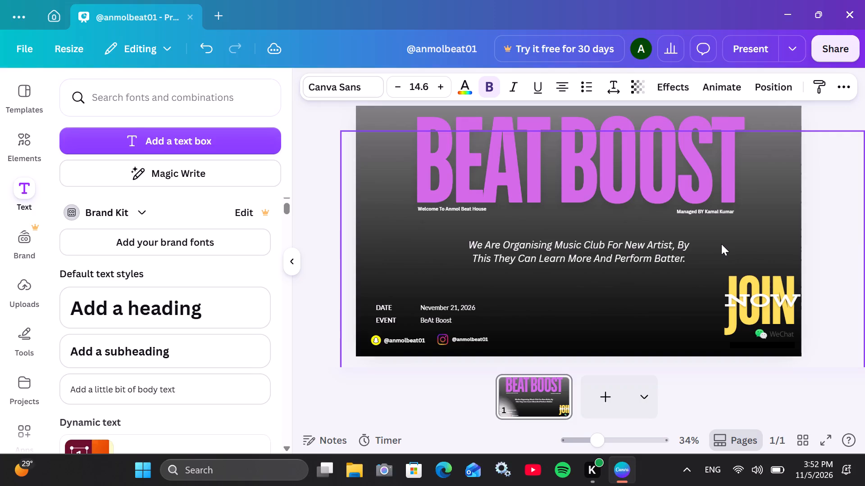
key(Right)
key(Right)
key(Right)
key(Right)
key(Right)
key(Right)
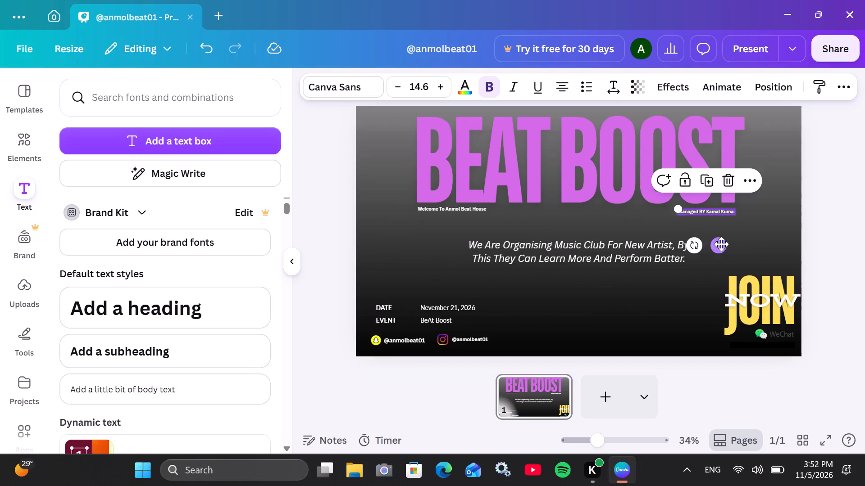
Nudge the "Managed BY" line up until it is level with the "Welcome To" tagline.
key(Up)
key(Up)
key(Up)
key(Up)
key(Up)
key(Up)
key(Up)
key(Up)
key(Up)
key(Up)
key(Up)
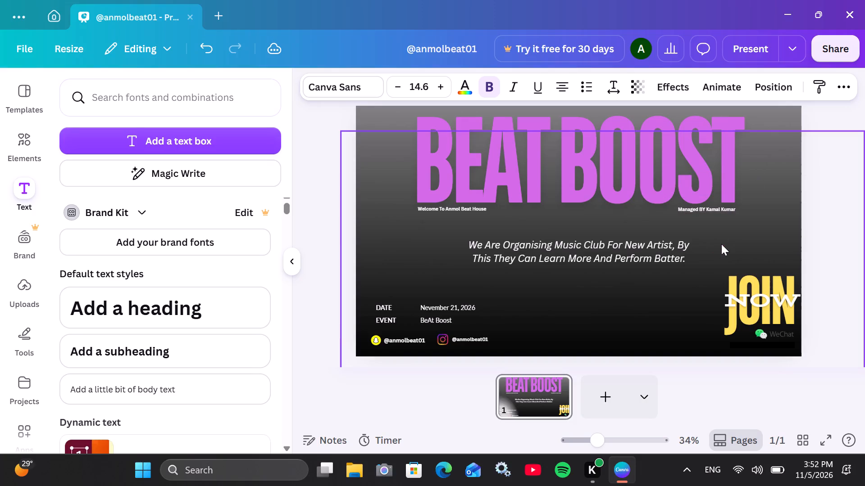
key(Up)
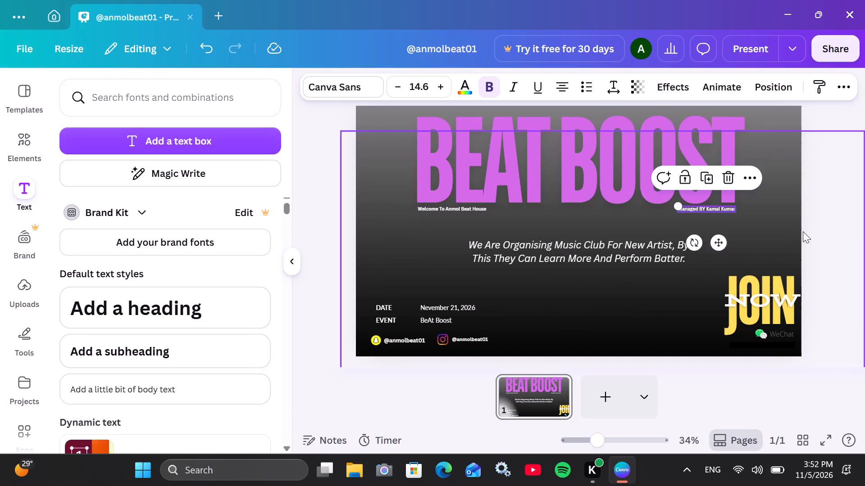
click(824, 226)
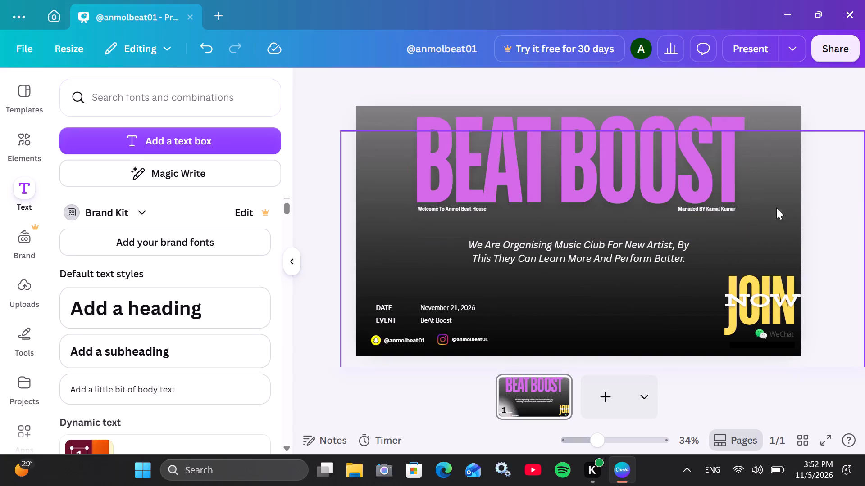
click(719, 211)
key(Up)
key(Up)
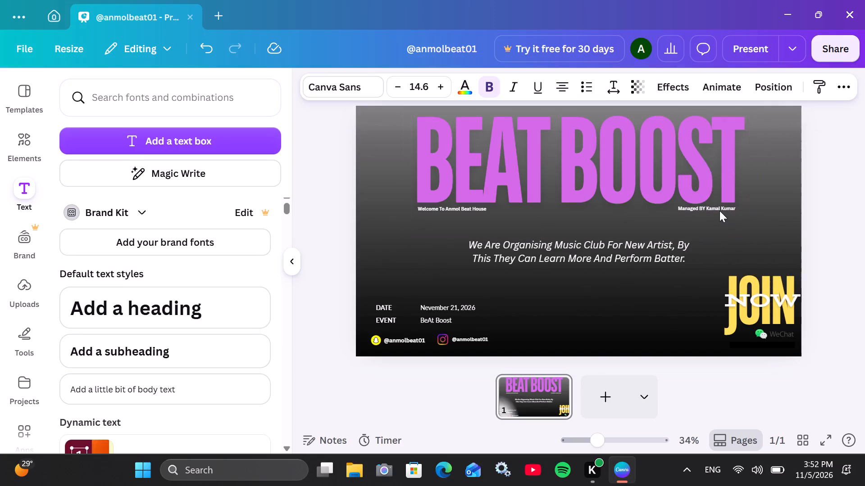
key(Up)
key(Down)
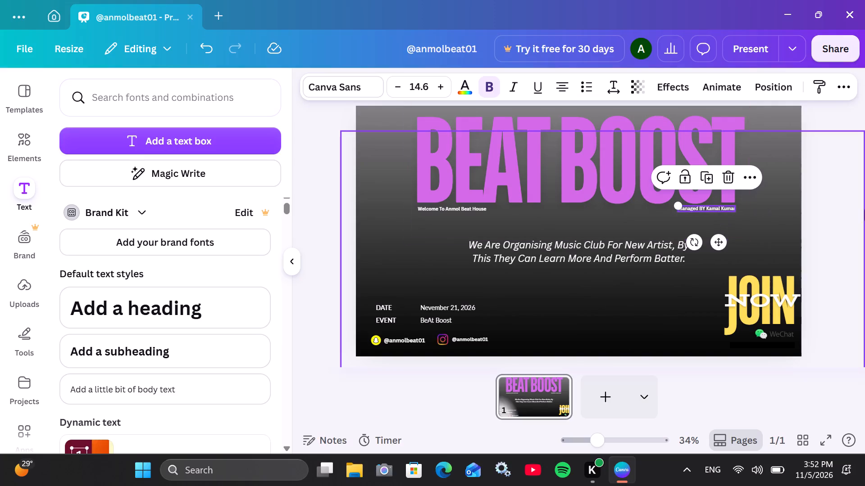
click(811, 212)
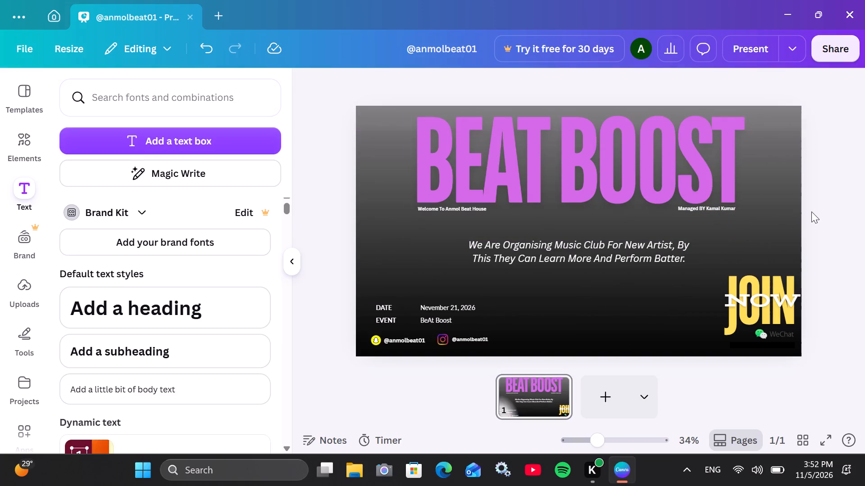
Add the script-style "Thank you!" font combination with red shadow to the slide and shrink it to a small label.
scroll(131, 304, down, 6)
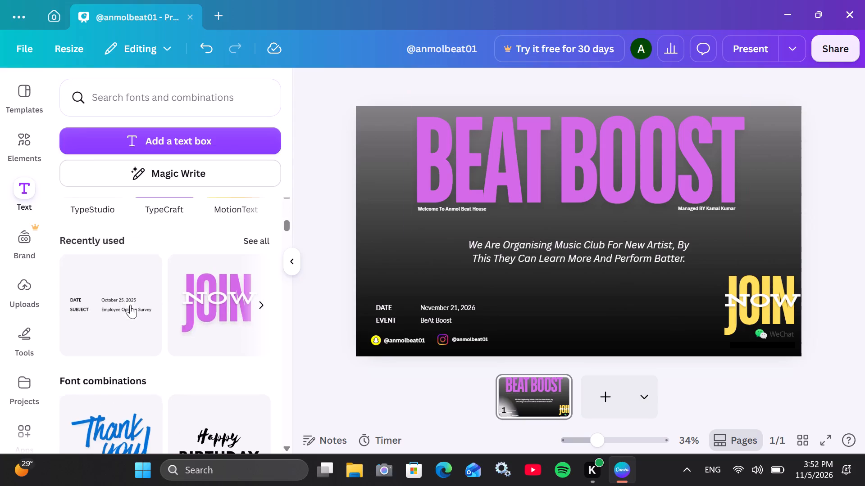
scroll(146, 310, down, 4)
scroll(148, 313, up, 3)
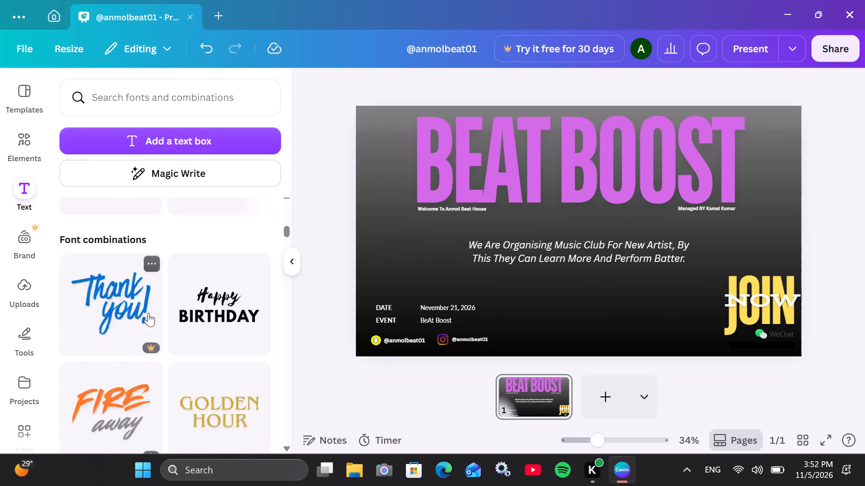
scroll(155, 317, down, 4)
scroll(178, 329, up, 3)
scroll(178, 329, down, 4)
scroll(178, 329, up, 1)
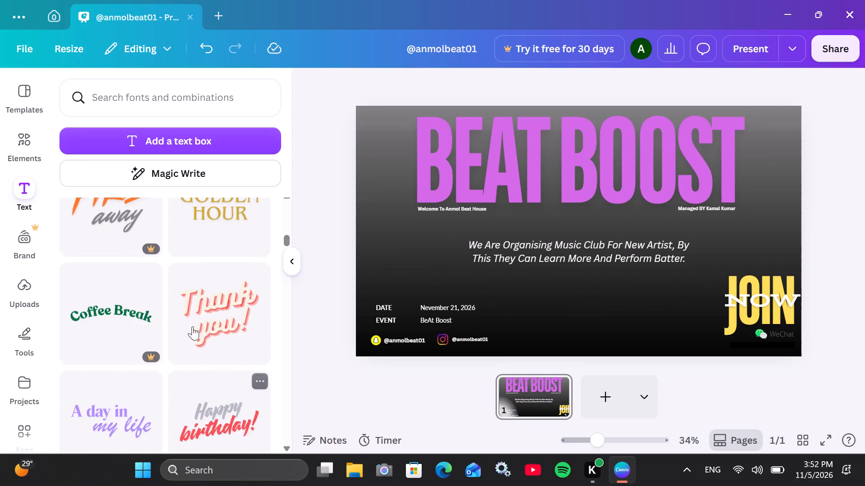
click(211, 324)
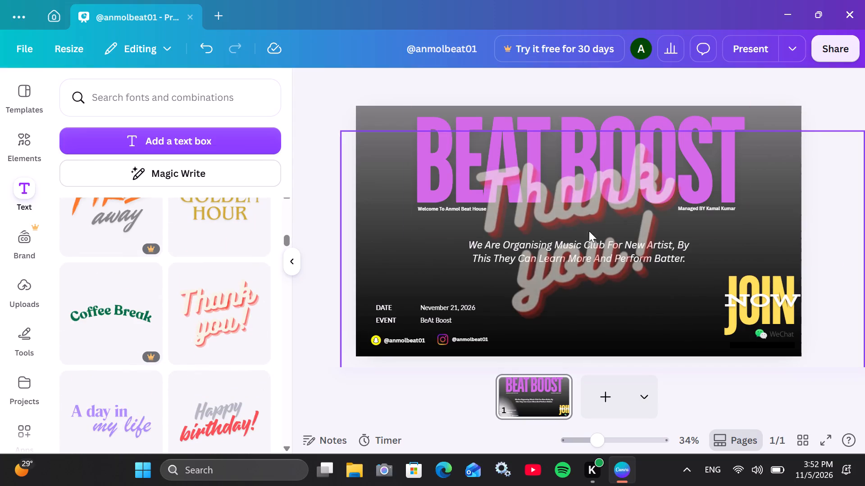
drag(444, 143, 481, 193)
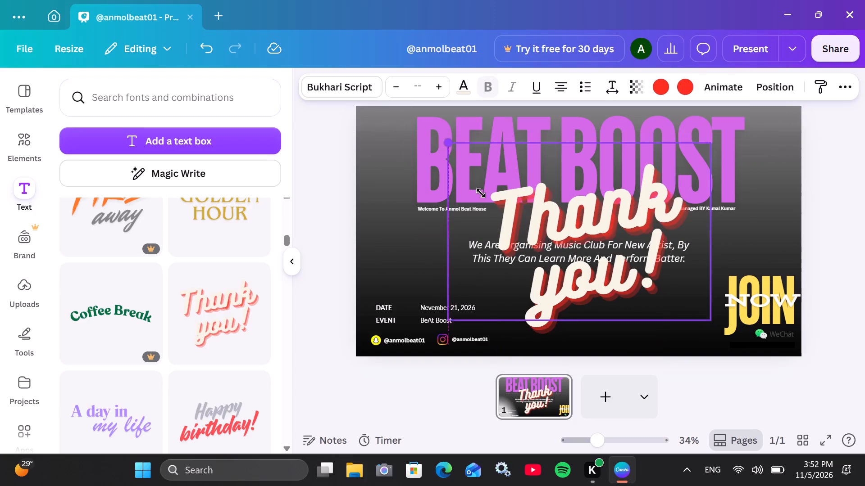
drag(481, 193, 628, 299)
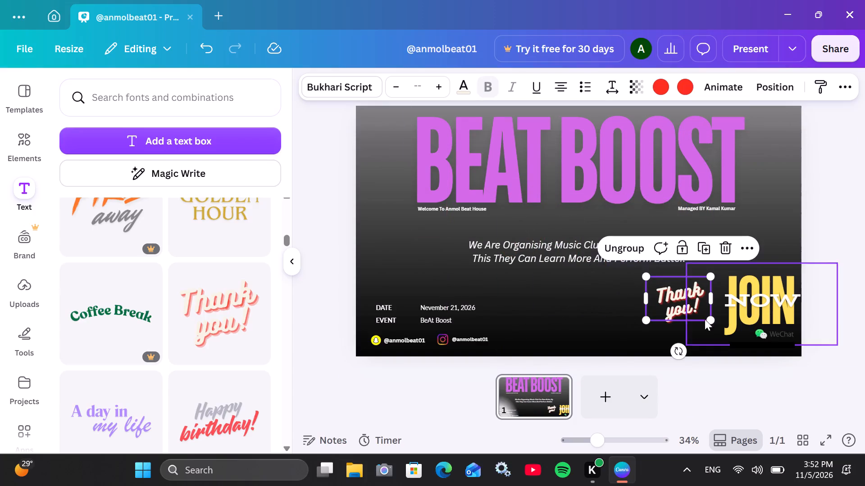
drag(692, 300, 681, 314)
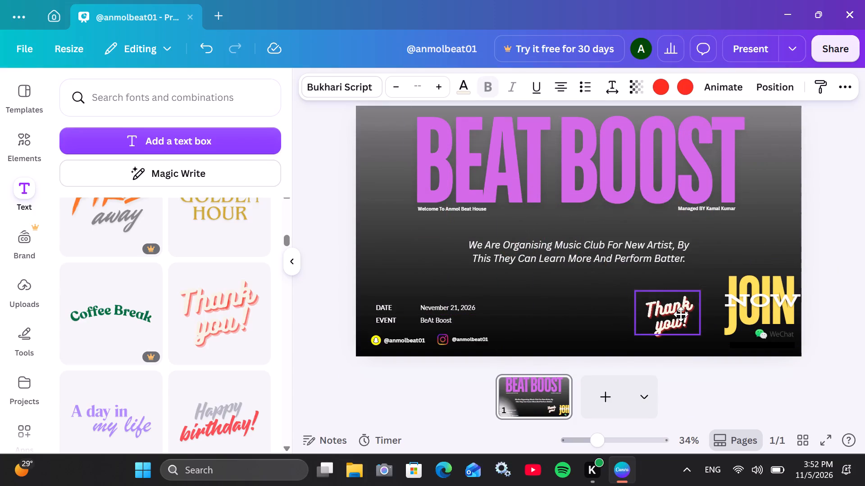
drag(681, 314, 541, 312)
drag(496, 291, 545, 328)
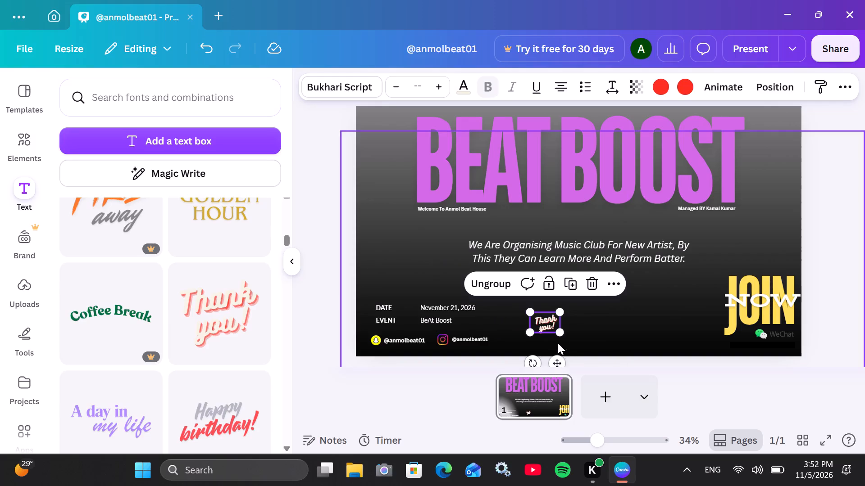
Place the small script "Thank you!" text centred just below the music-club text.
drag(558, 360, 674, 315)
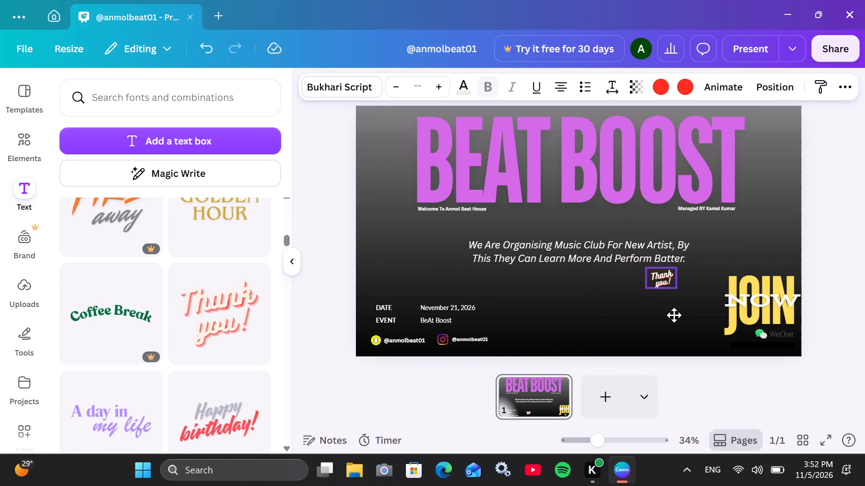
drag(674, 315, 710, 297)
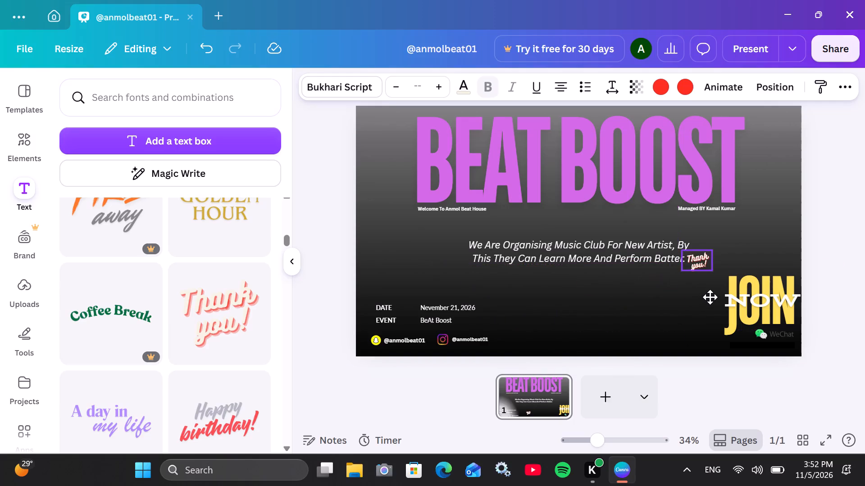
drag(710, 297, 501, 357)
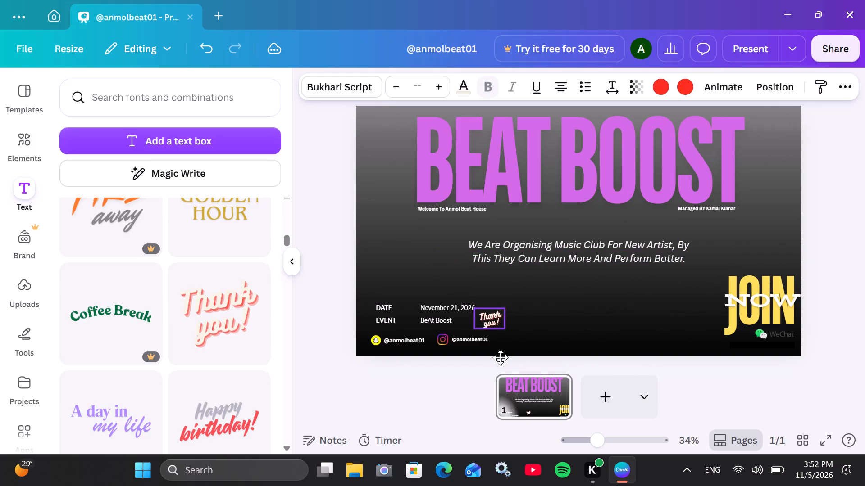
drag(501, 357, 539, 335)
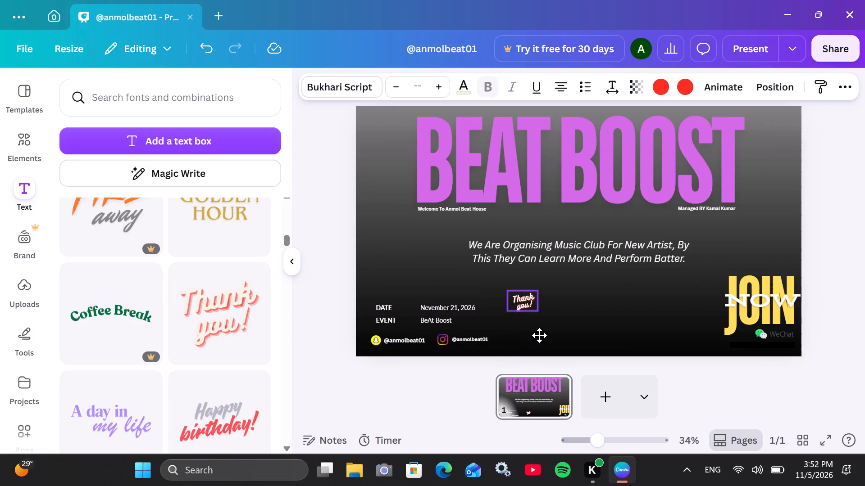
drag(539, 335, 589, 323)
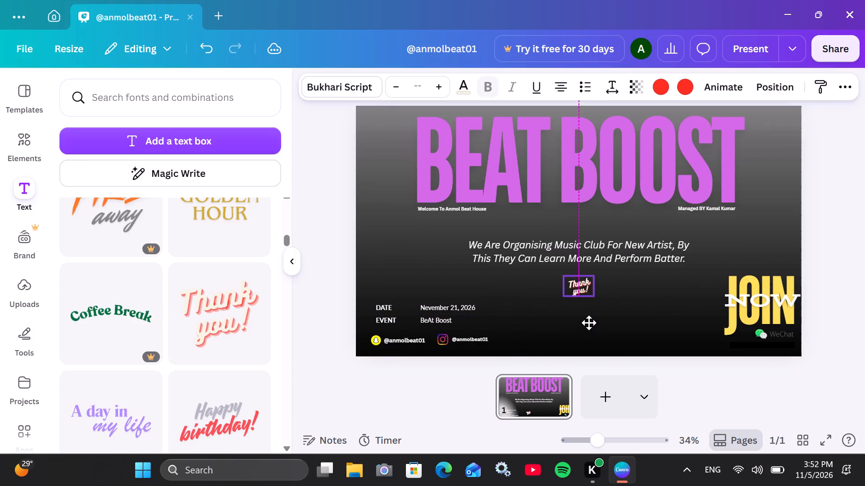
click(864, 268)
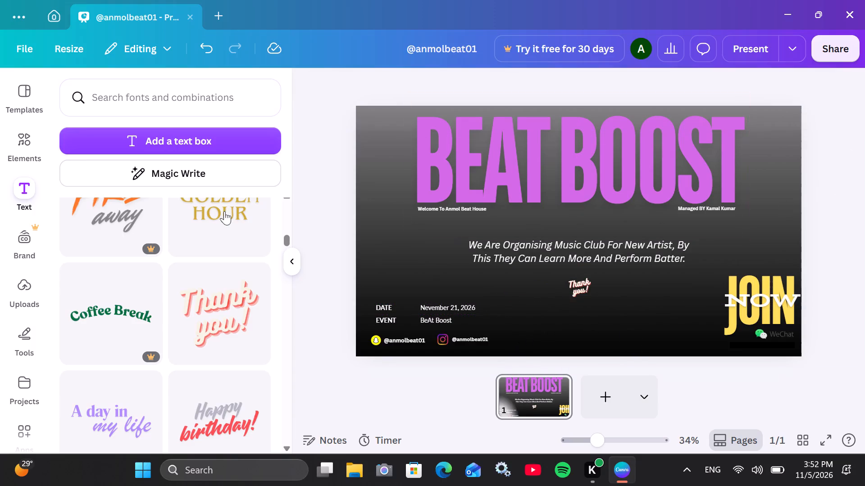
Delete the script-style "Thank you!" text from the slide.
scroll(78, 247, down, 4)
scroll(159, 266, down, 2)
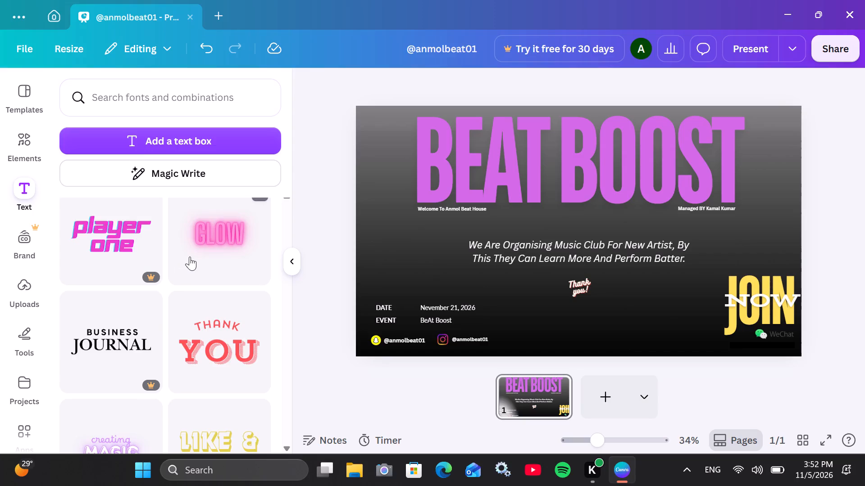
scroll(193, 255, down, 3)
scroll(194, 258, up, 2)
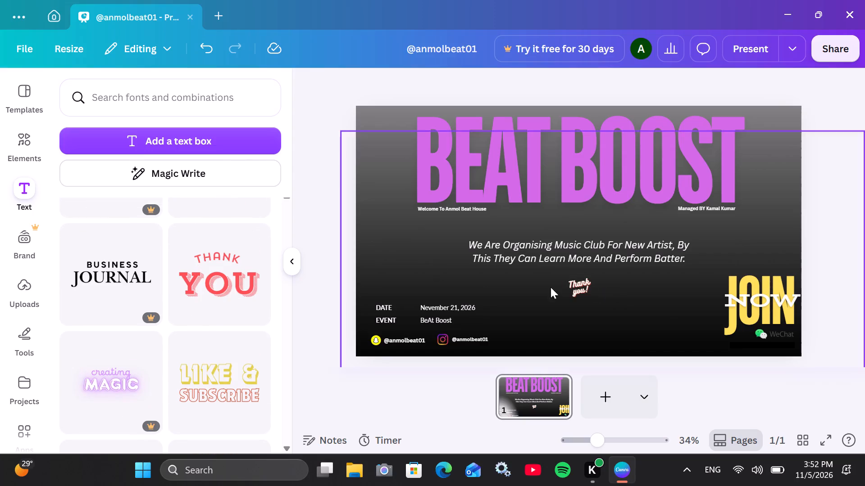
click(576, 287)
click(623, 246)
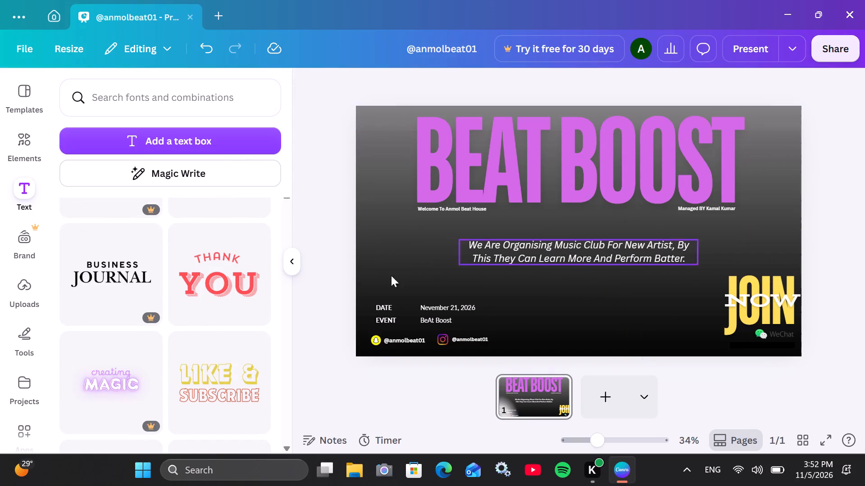
Add the red "THANK YOU" font combination, shrink it to a small label and centre it near the slide's bottom edge.
click(229, 266)
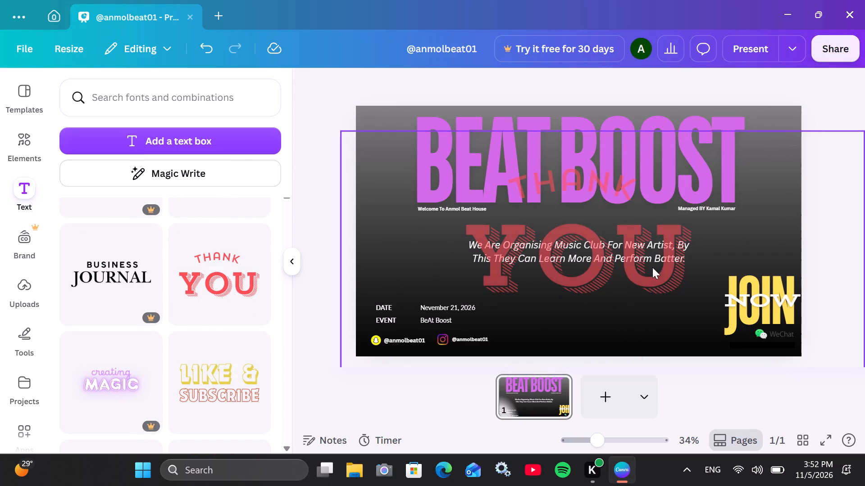
drag(650, 270, 651, 300)
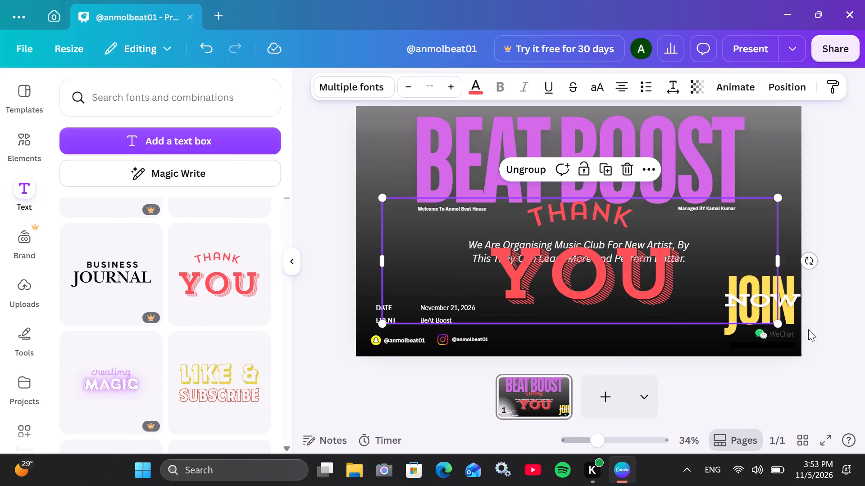
drag(778, 324, 543, 272)
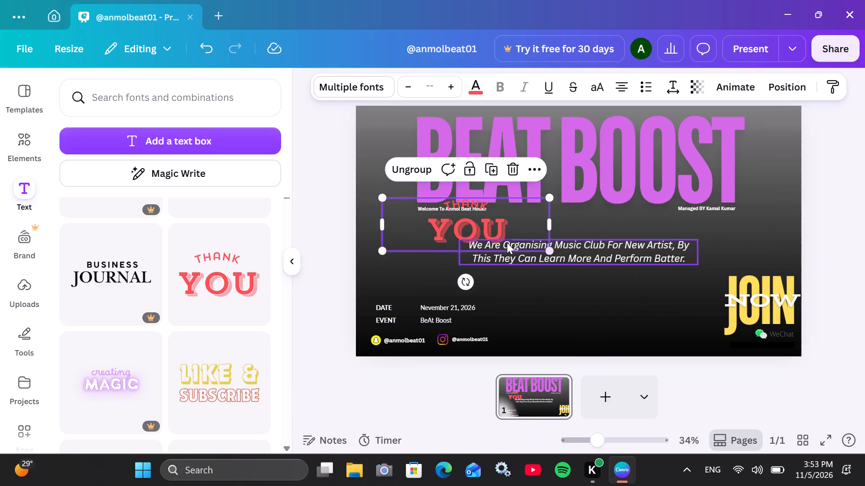
drag(505, 240, 615, 310)
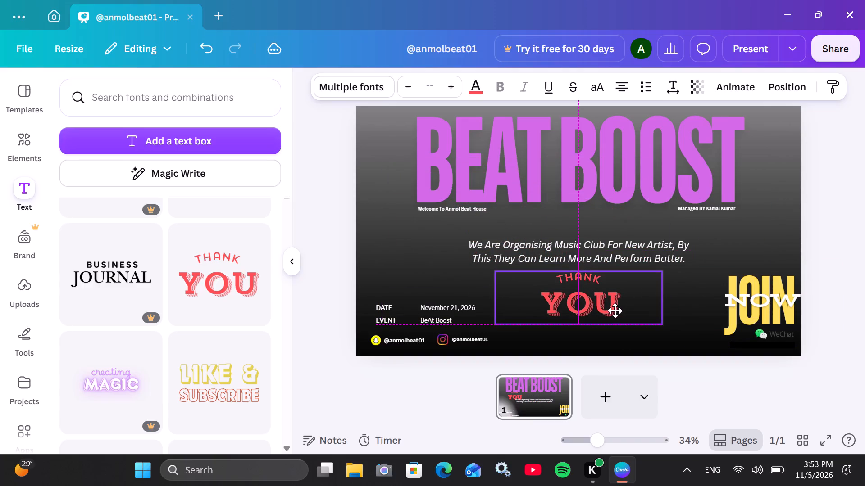
drag(615, 310, 620, 318)
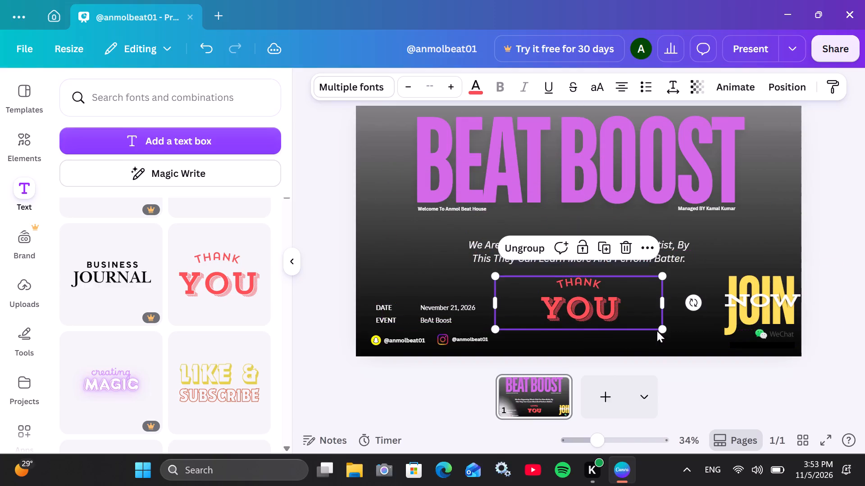
drag(663, 332, 519, 299)
drag(540, 326, 540, 326)
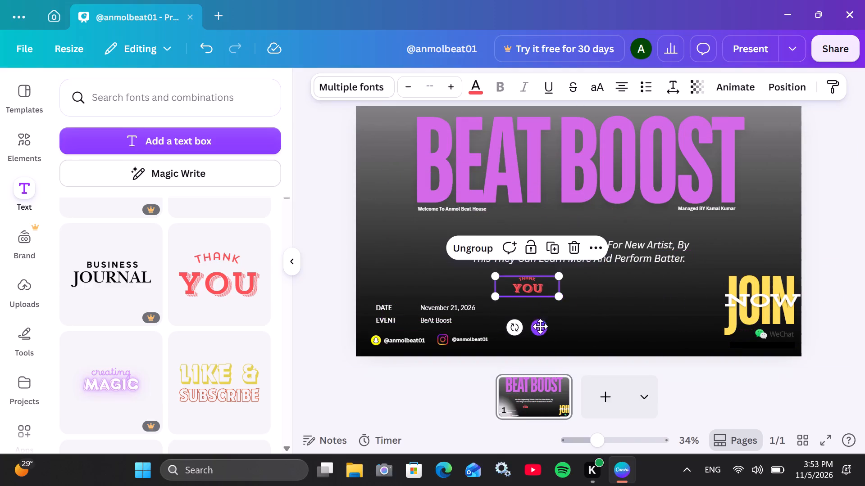
drag(540, 326, 592, 354)
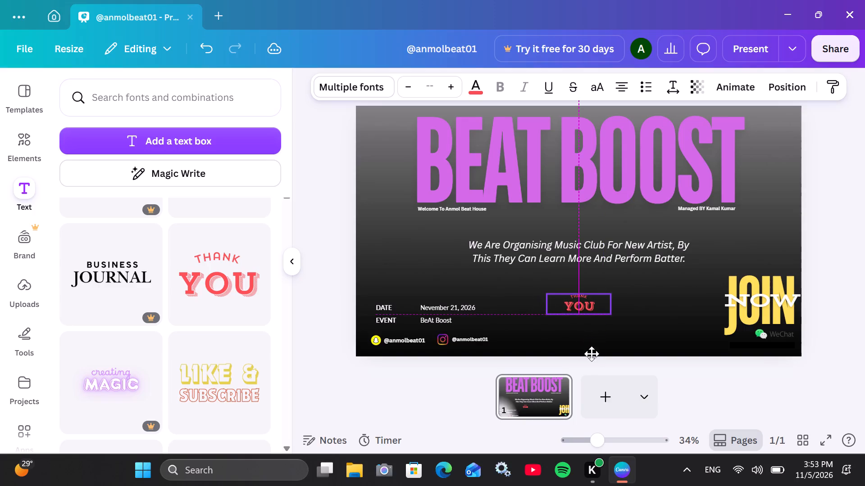
drag(592, 354, 594, 375)
click(847, 244)
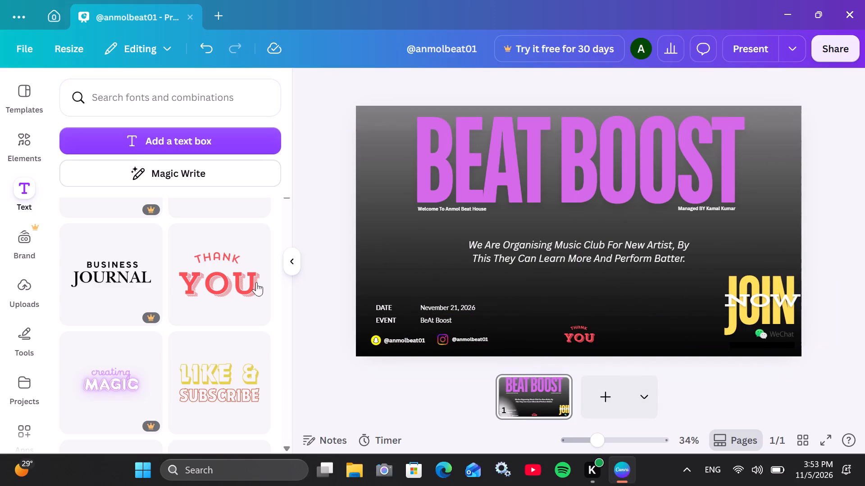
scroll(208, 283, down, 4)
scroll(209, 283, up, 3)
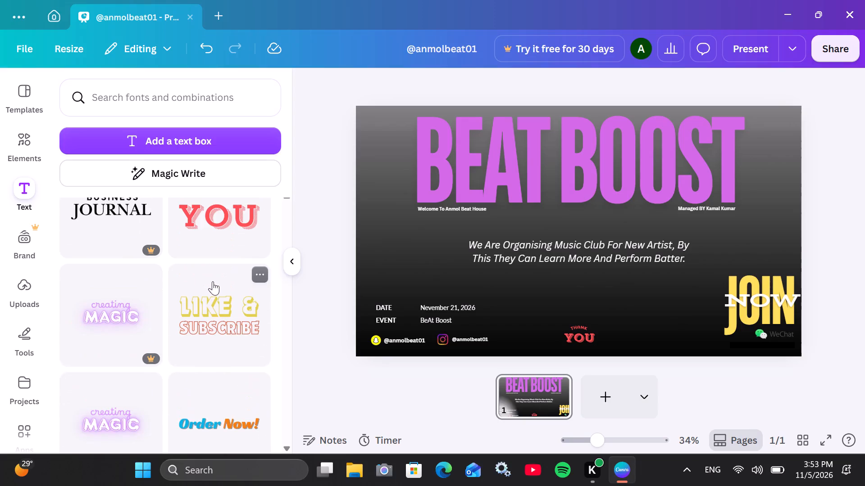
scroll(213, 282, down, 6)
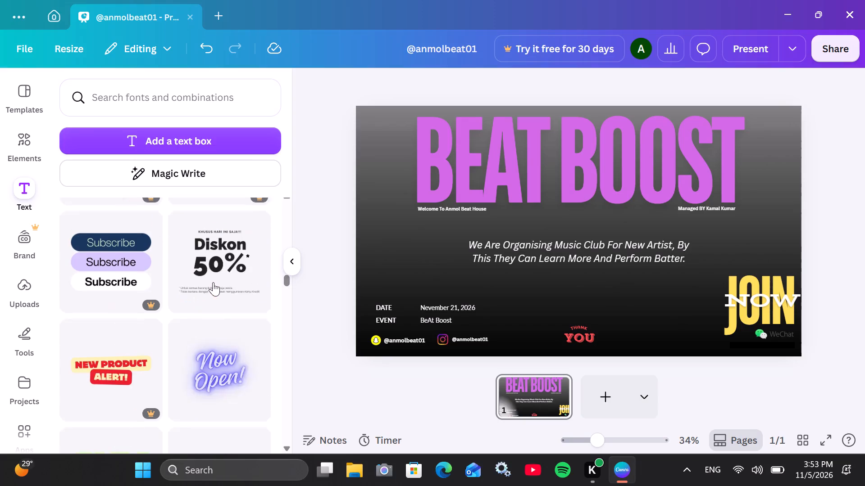
Browse the font combinations for further text styles that could suit the slide.
scroll(213, 283, down, 7)
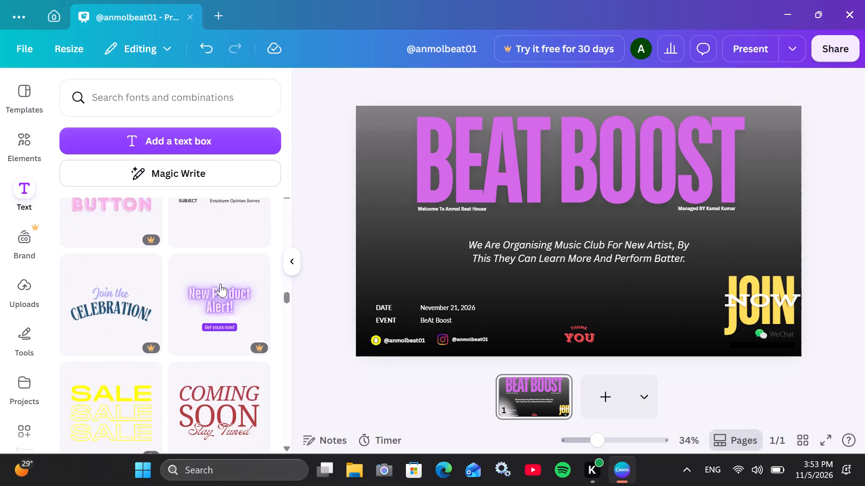
scroll(219, 286, down, 4)
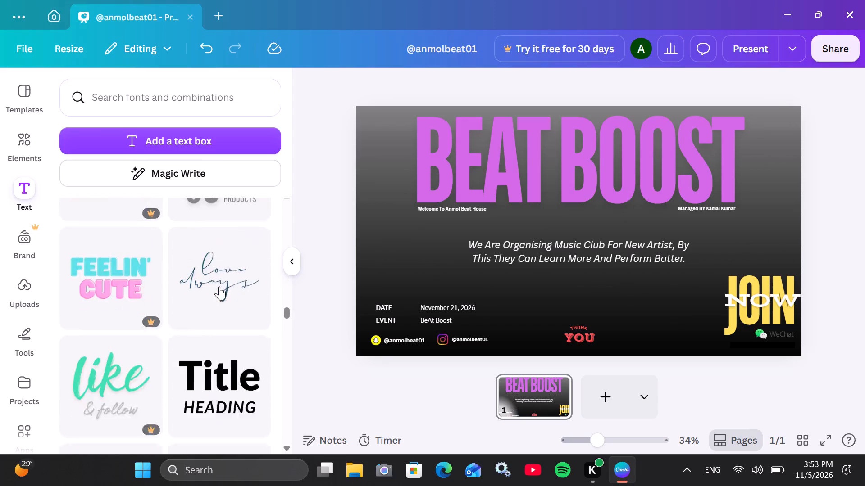
scroll(219, 286, down, 9)
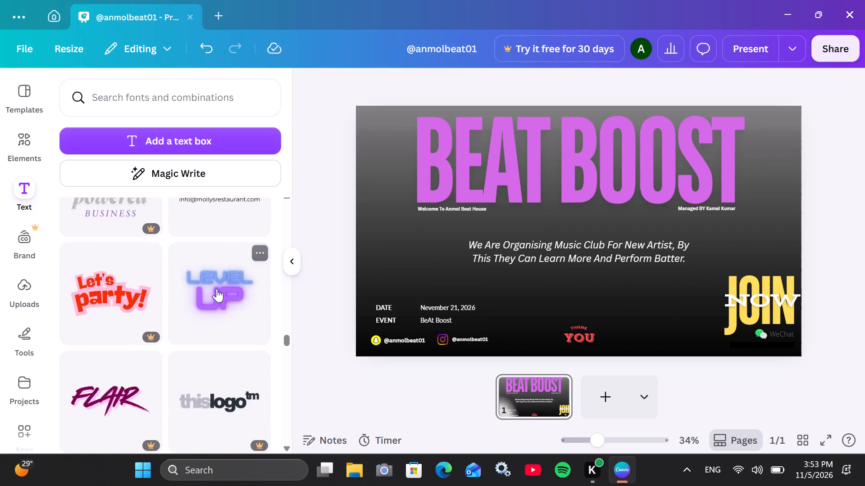
scroll(217, 288, down, 10)
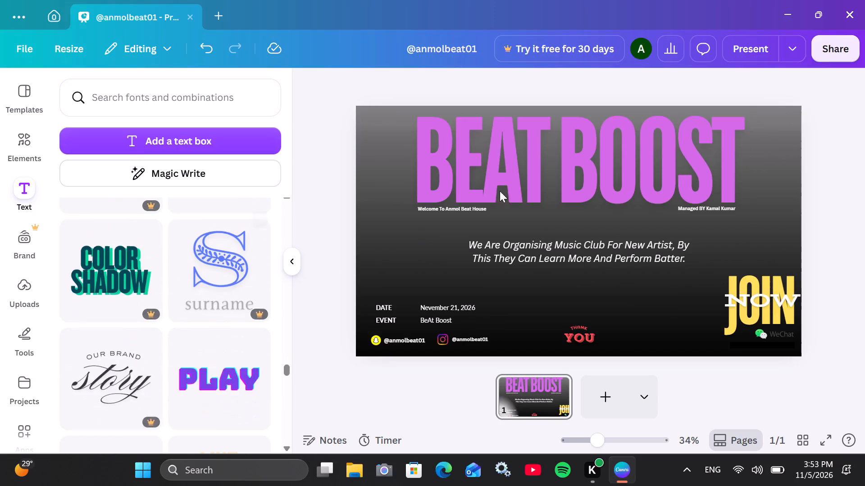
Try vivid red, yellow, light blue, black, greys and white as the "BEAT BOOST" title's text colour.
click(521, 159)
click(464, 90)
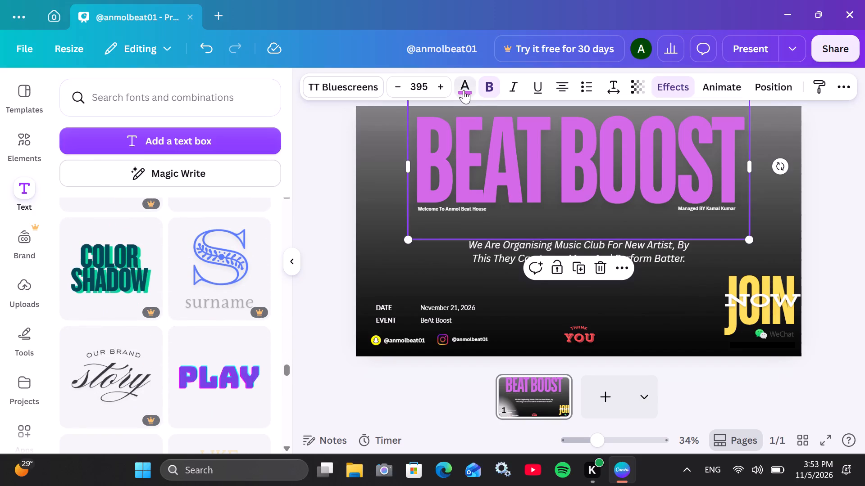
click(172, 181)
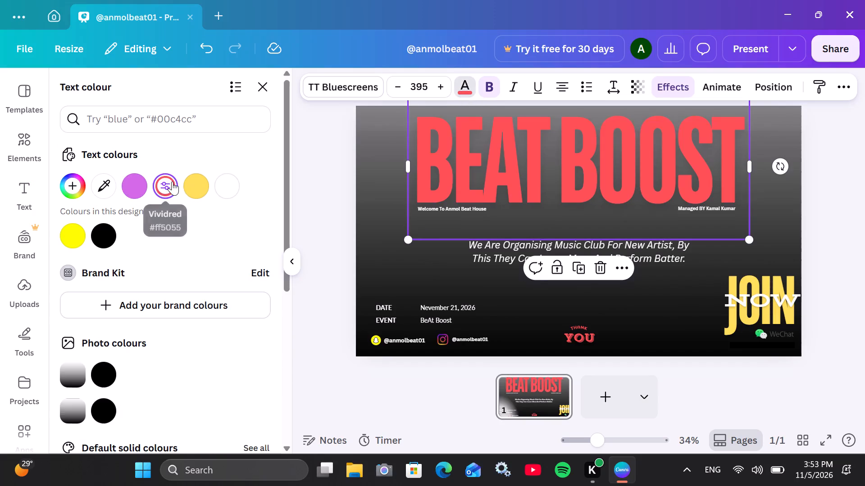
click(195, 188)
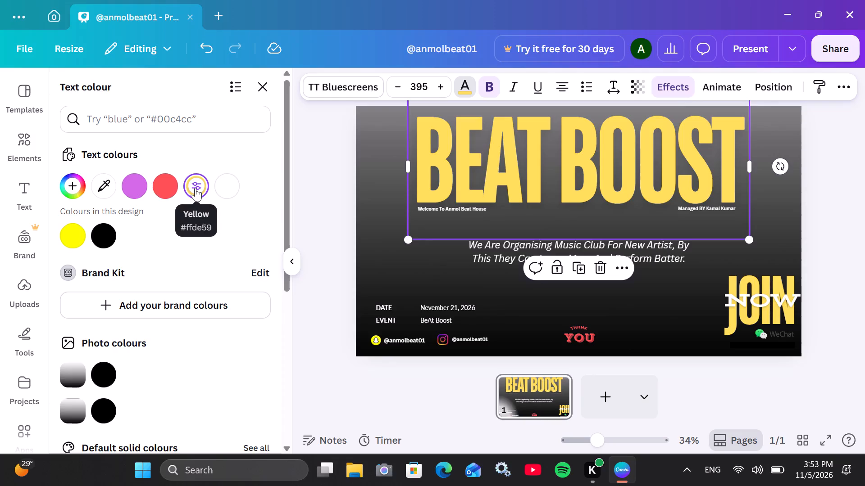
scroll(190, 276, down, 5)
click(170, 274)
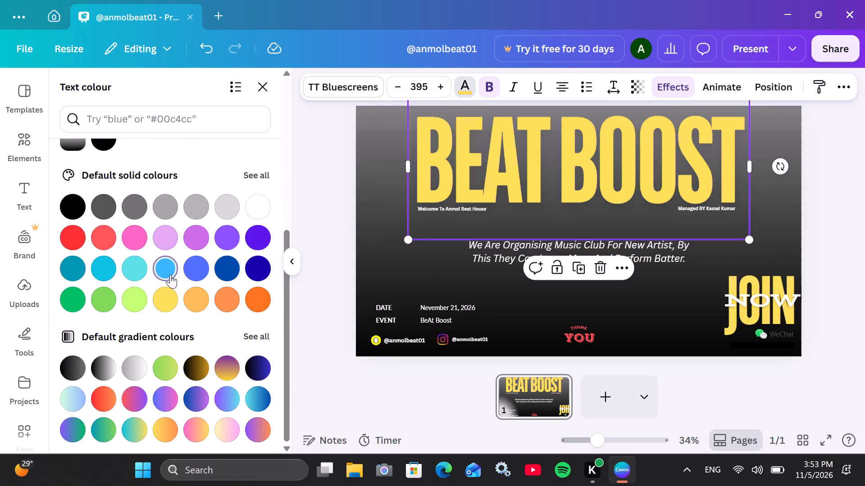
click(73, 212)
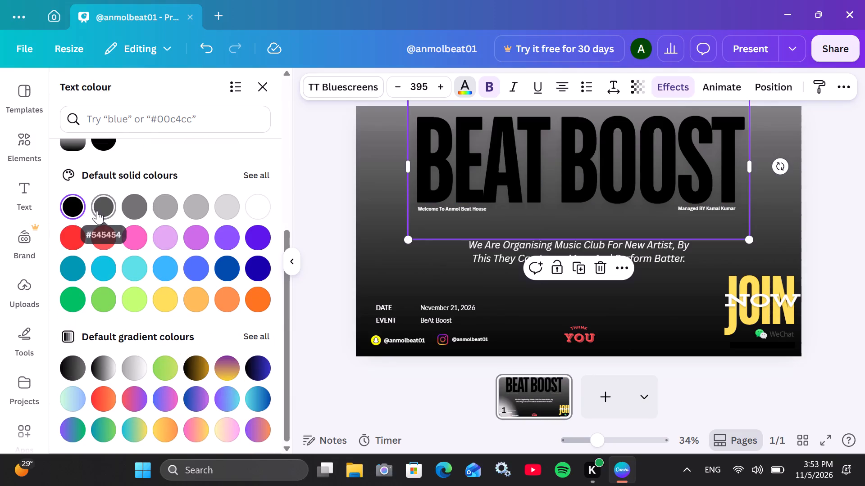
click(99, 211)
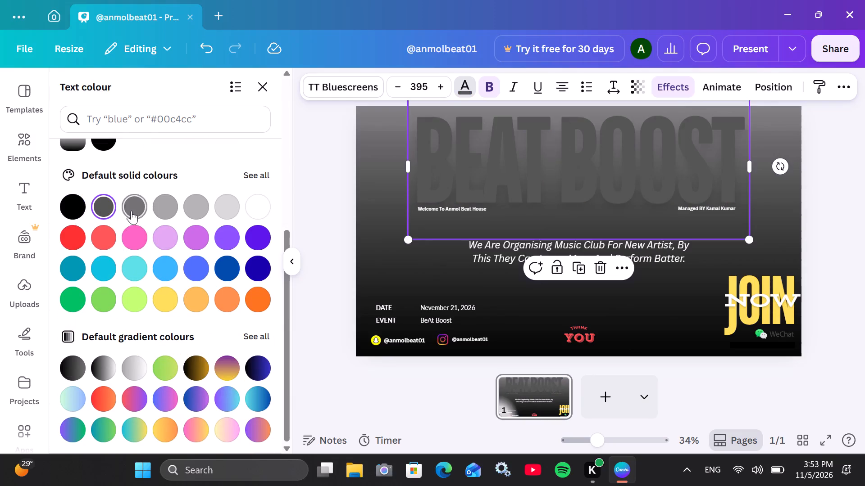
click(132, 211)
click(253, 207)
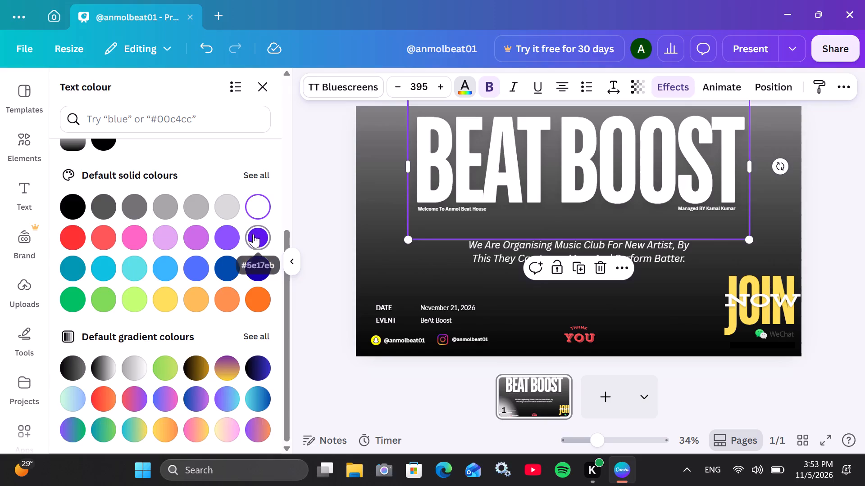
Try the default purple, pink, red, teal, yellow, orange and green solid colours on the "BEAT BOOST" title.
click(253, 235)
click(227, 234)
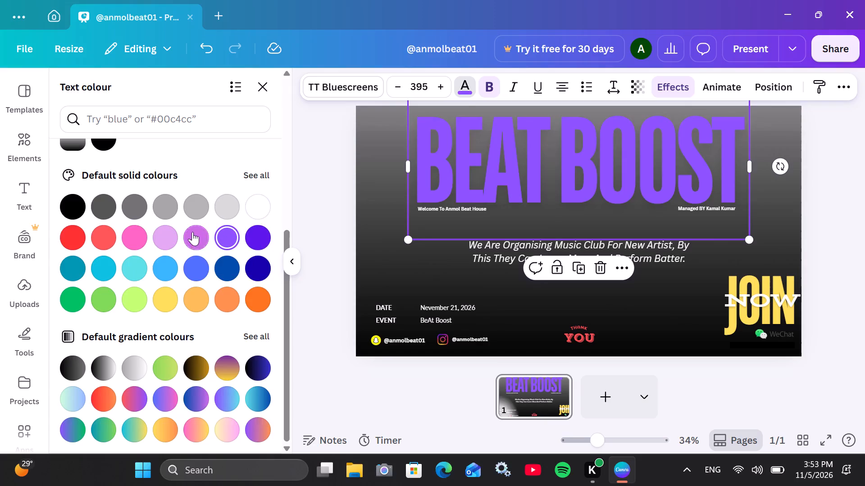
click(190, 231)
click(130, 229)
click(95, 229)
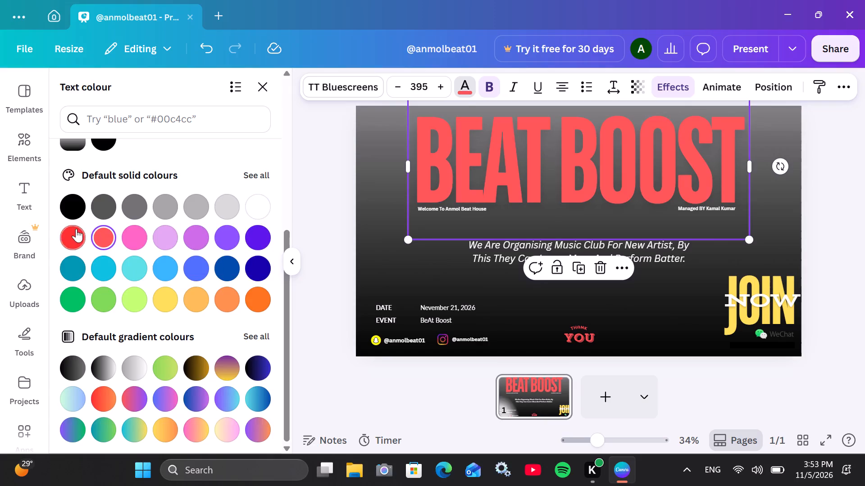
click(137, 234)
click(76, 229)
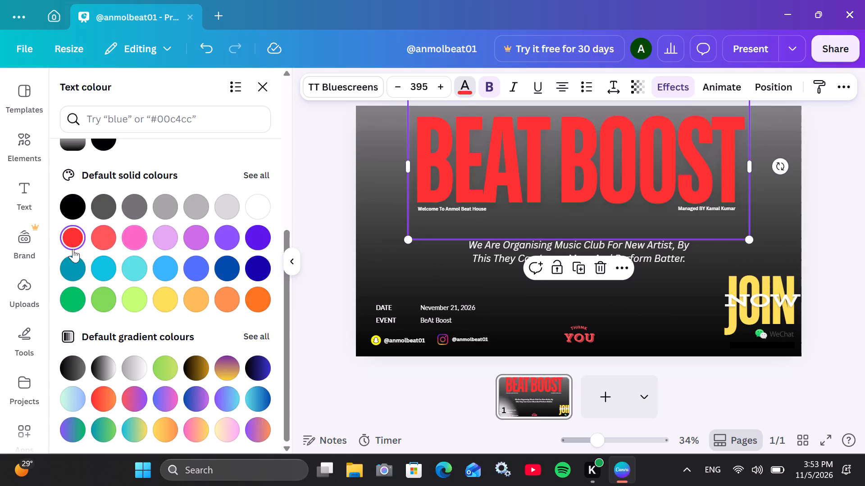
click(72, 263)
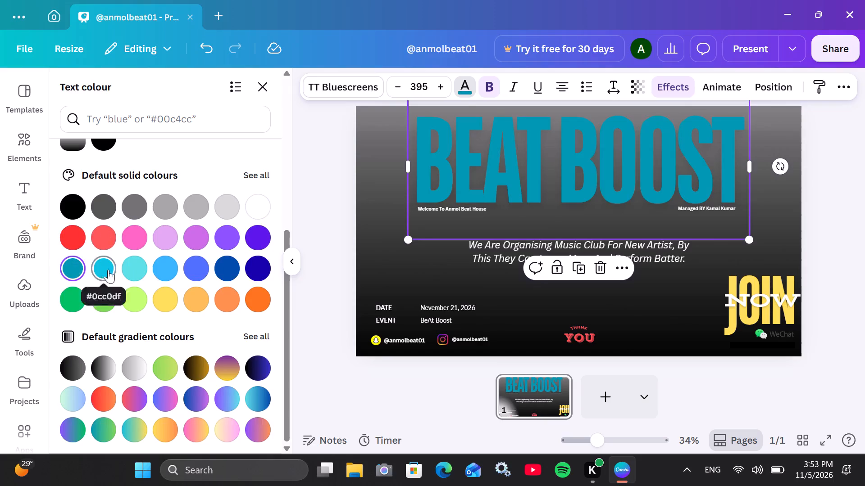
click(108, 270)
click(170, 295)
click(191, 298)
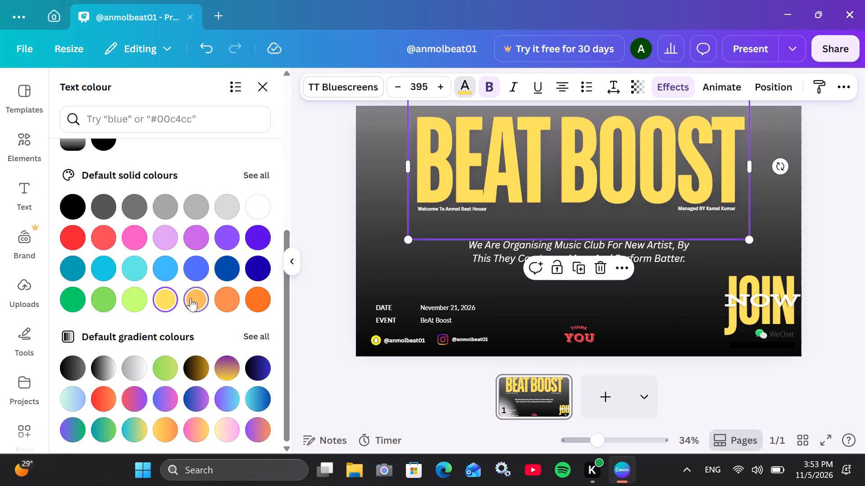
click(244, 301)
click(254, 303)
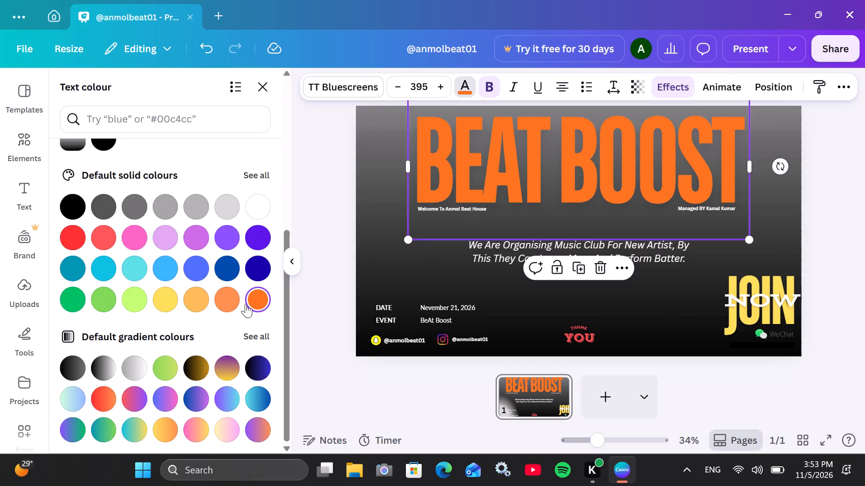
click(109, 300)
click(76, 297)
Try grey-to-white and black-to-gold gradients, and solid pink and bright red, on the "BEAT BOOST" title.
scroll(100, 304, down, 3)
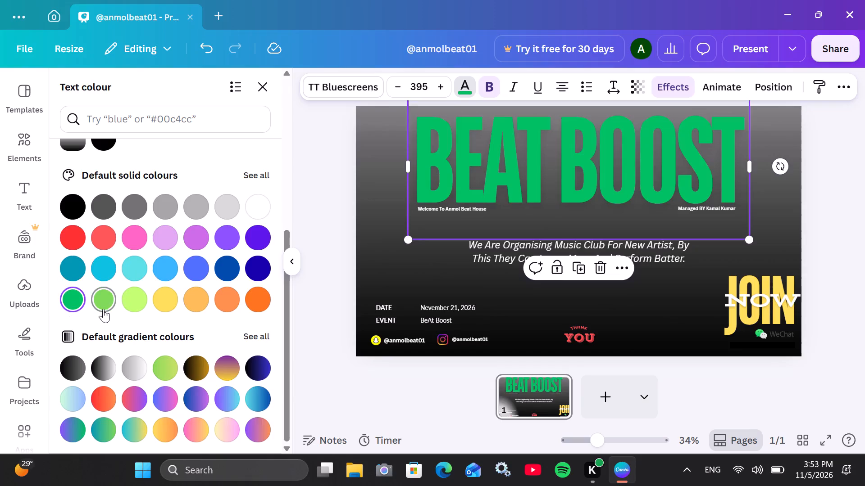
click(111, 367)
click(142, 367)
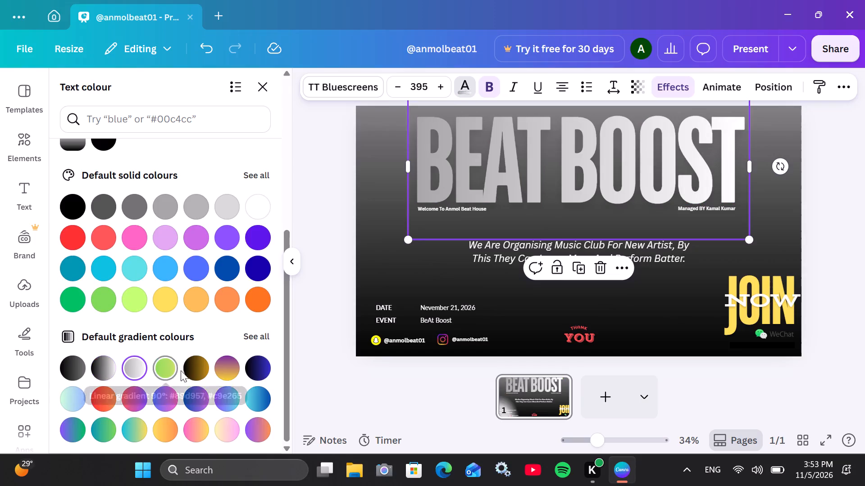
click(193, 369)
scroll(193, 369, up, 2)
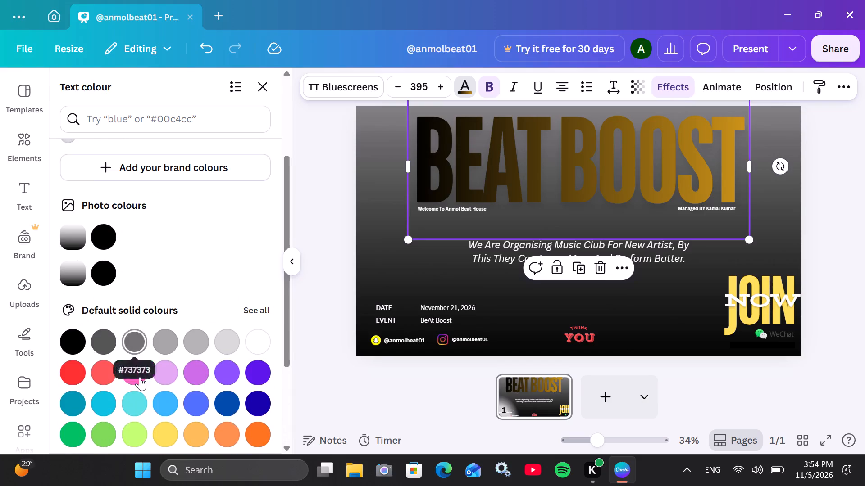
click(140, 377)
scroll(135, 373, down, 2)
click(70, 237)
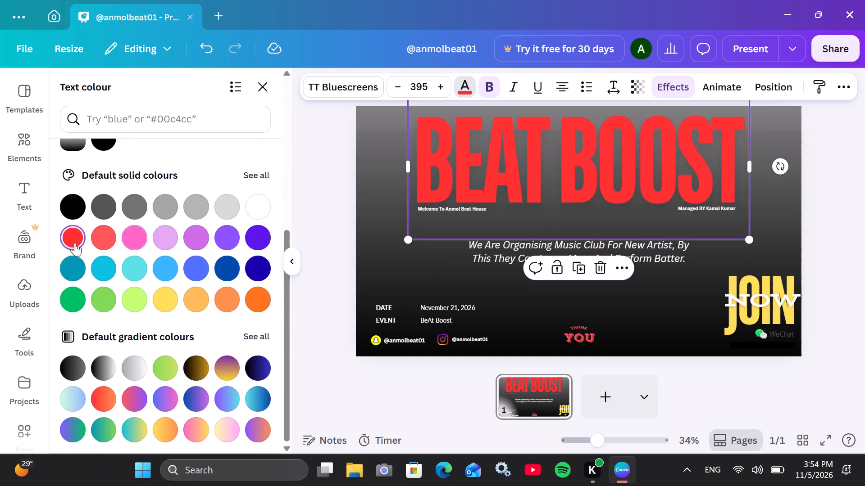
Compare orange shades and green on the "BEAT BOOST" title and set its colour to light orange #ff914d.
click(231, 300)
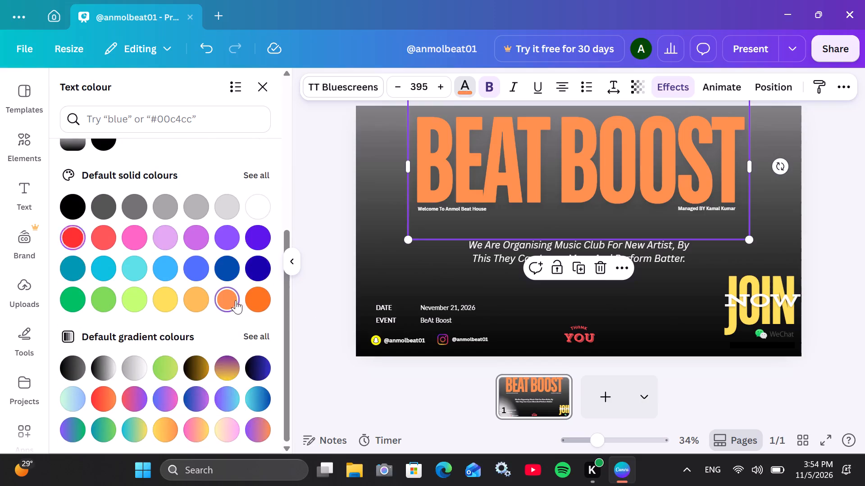
click(254, 306)
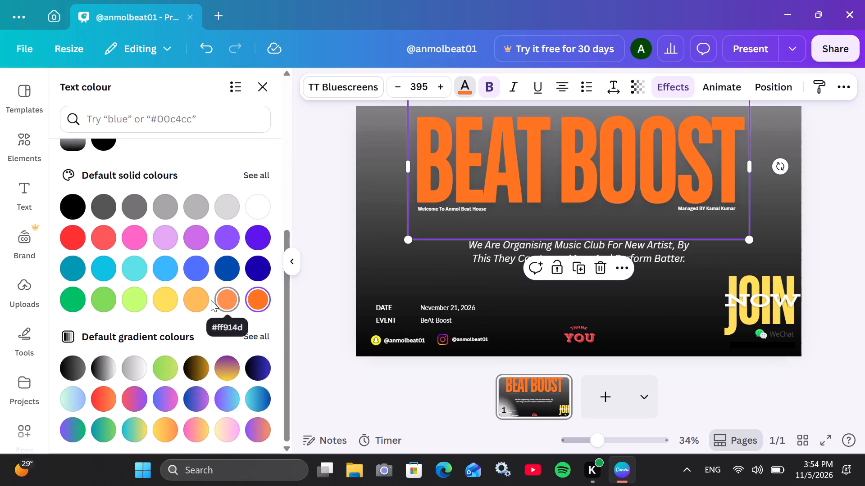
click(211, 300)
click(219, 299)
click(207, 300)
click(223, 300)
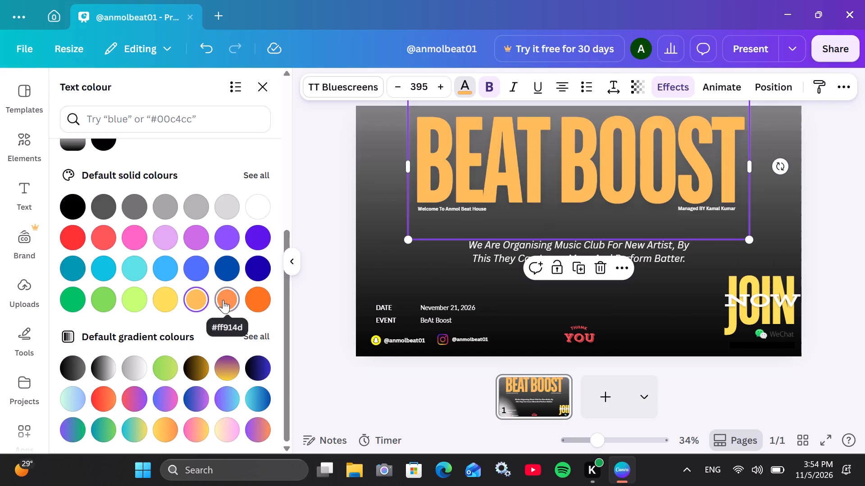
click(76, 292)
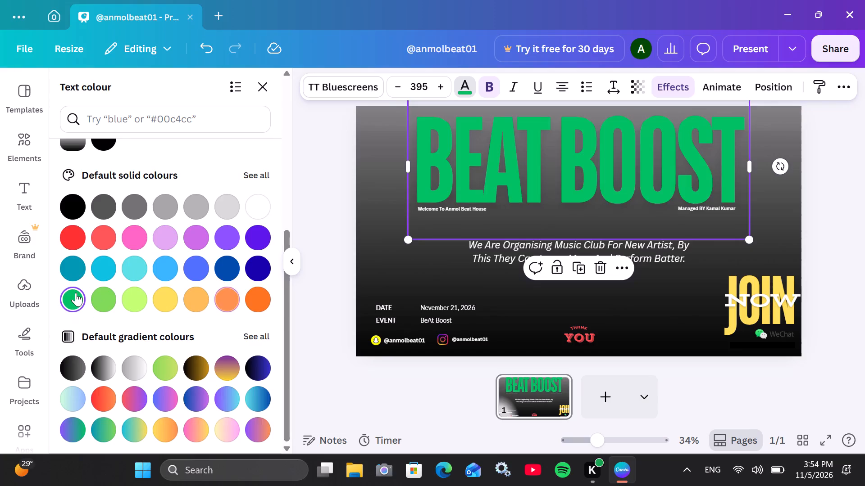
click(226, 301)
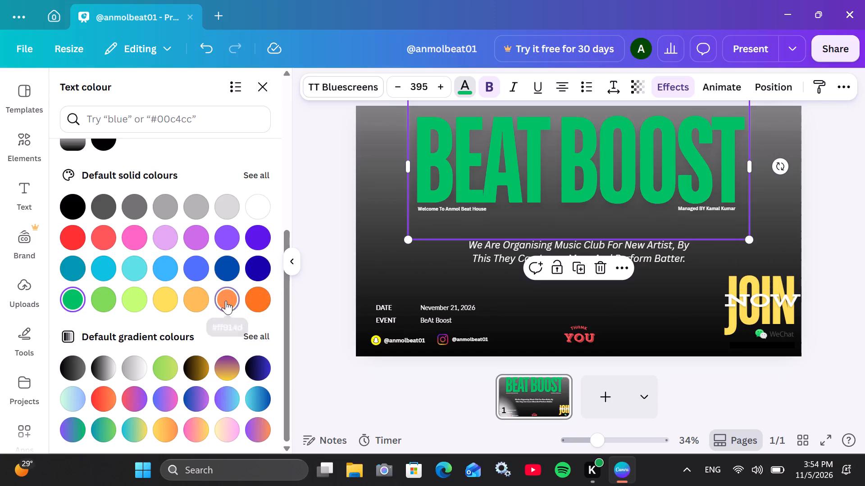
click(250, 301)
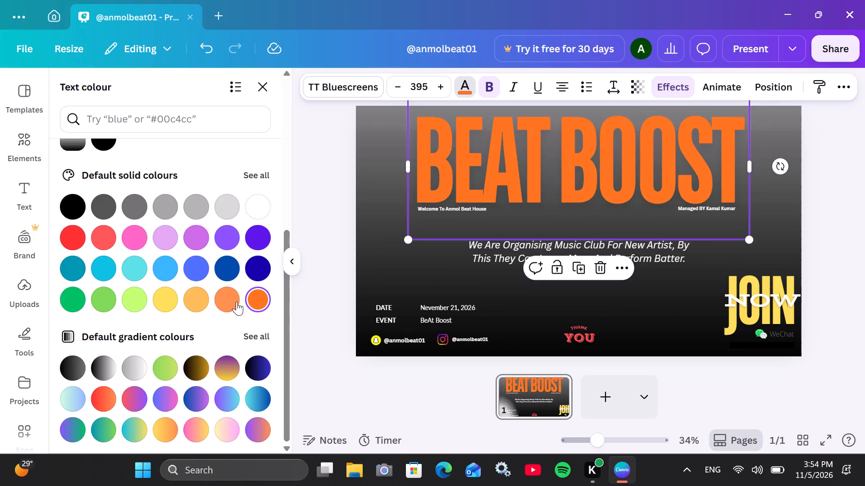
click(237, 301)
click(300, 296)
click(312, 296)
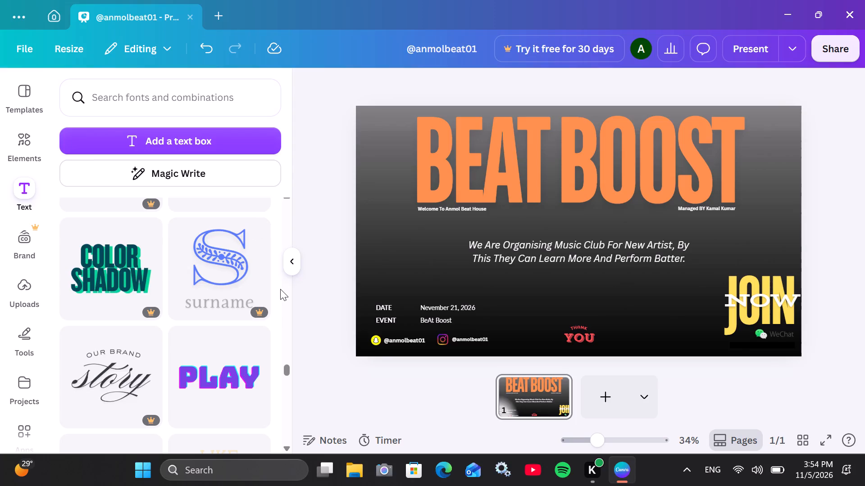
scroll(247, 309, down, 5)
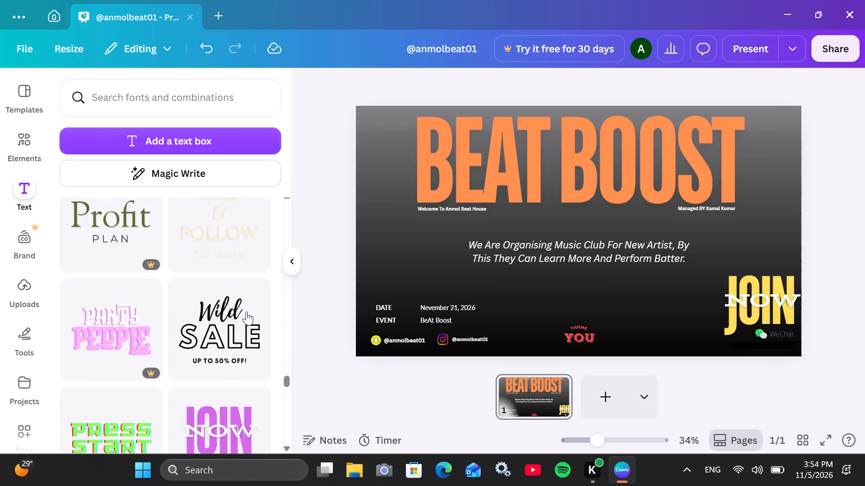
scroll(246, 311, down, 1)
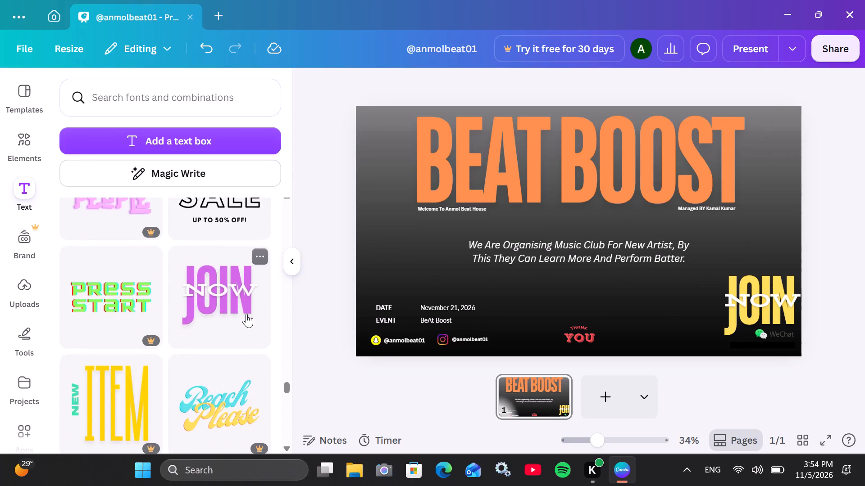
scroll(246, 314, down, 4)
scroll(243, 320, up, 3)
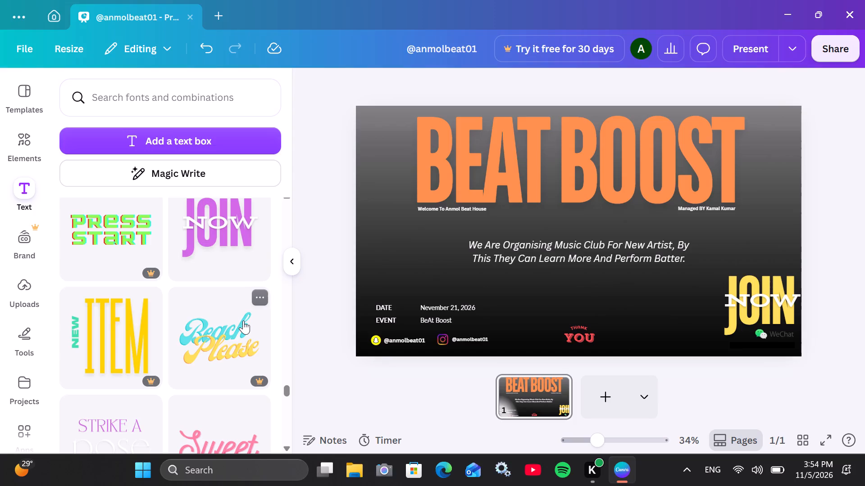
Delete the centred music-club text from the slide.
drag(590, 254, 557, 256)
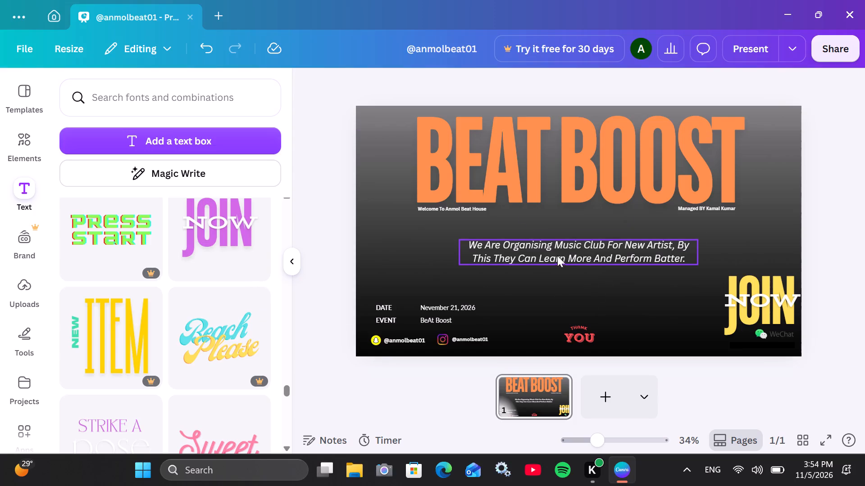
drag(557, 256, 520, 253)
click(529, 216)
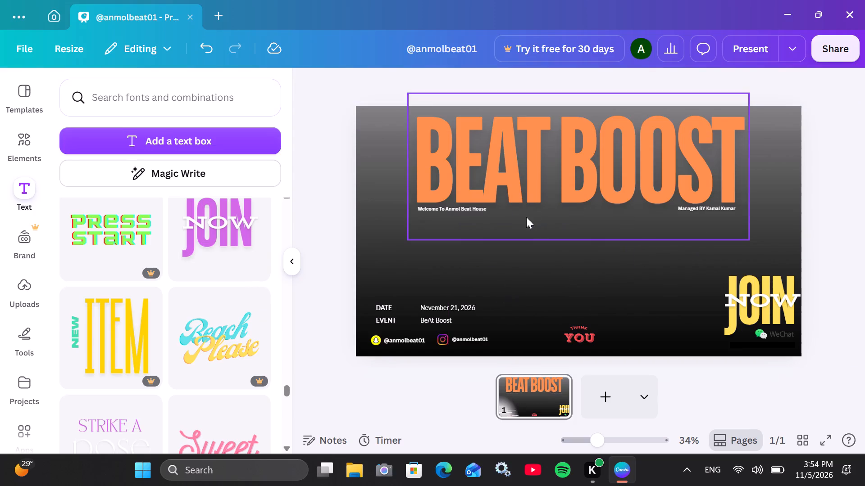
Undo the deletion of the centred music-club text.
scroll(250, 312, up, 20)
scroll(250, 312, up, 13)
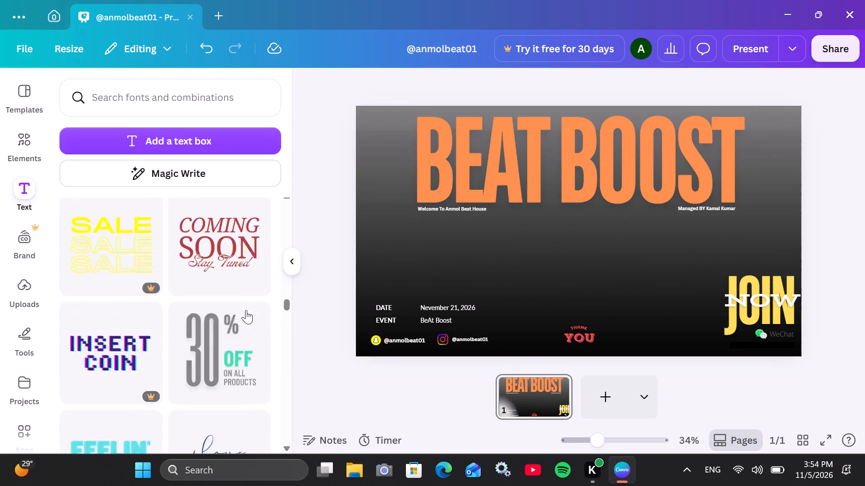
scroll(246, 310, up, 20)
scroll(246, 310, up, 17)
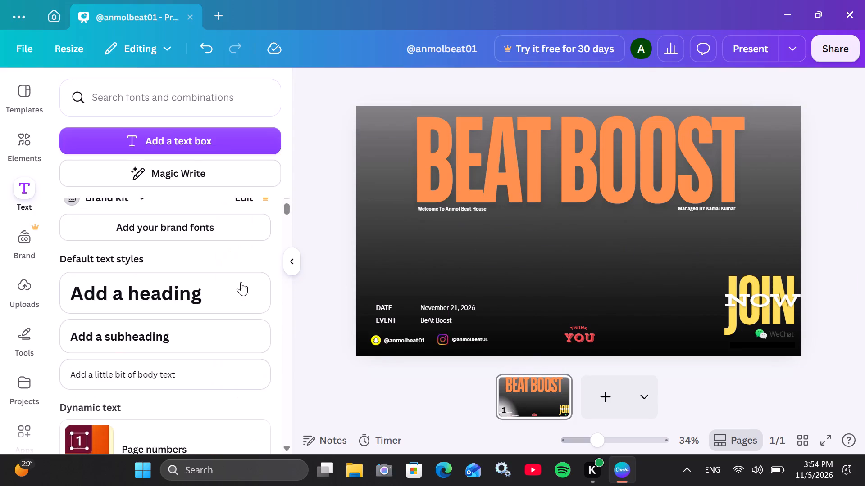
click(209, 40)
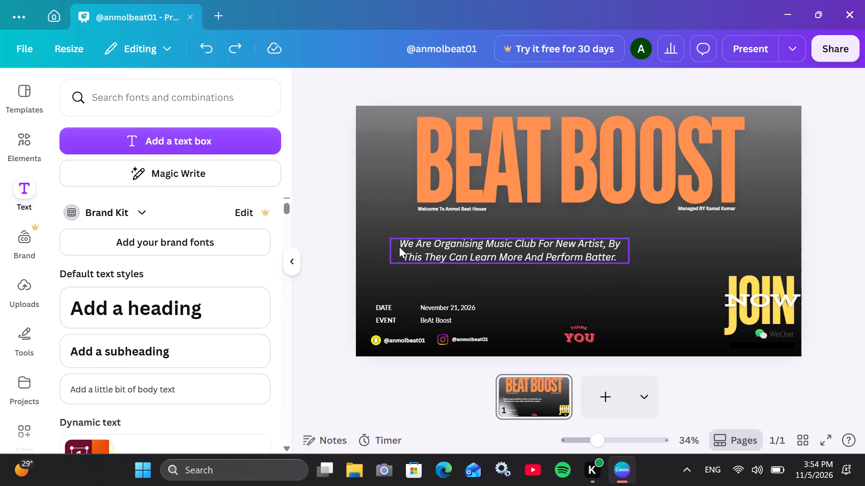
Select the full wording of the italic music-club text below the title and copy it.
click(401, 243)
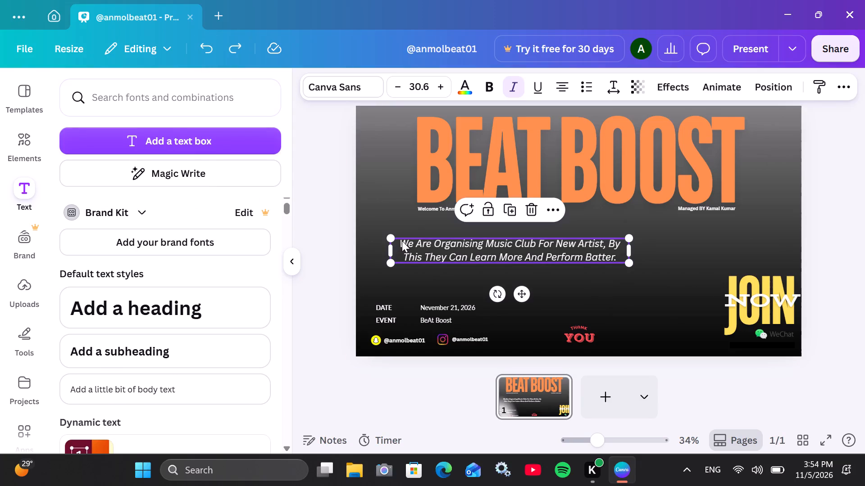
click(398, 241)
drag(398, 242, 637, 263)
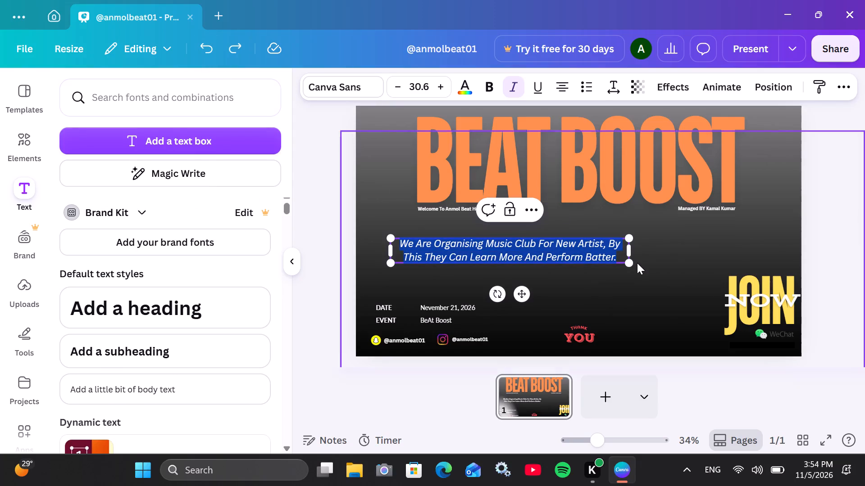
drag(637, 263, 632, 263)
click(390, 270)
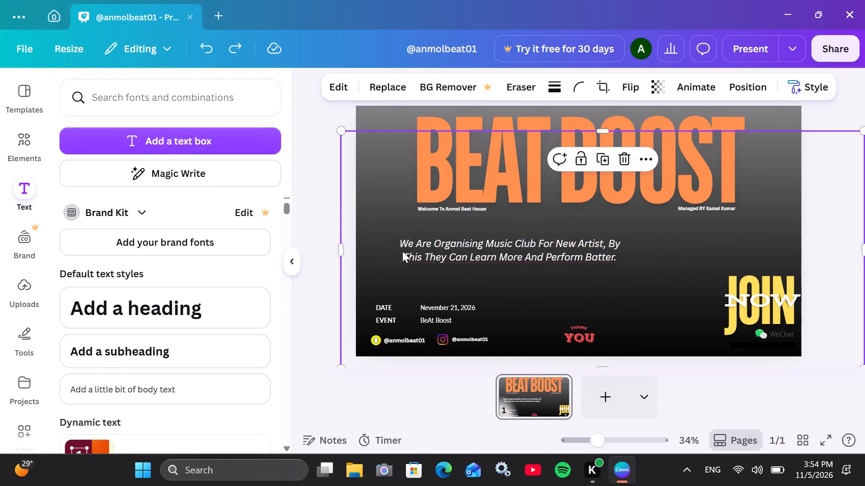
click(401, 242)
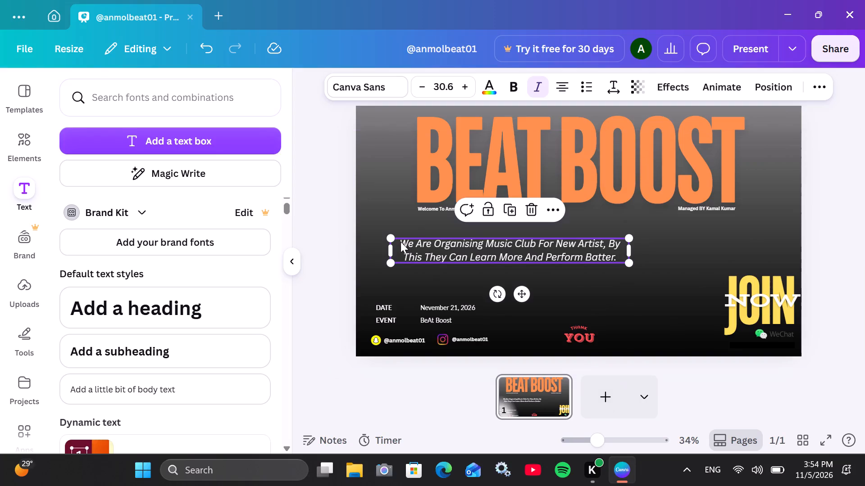
drag(401, 242, 443, 243)
click(443, 244)
drag(443, 244, 657, 258)
right_click(635, 256)
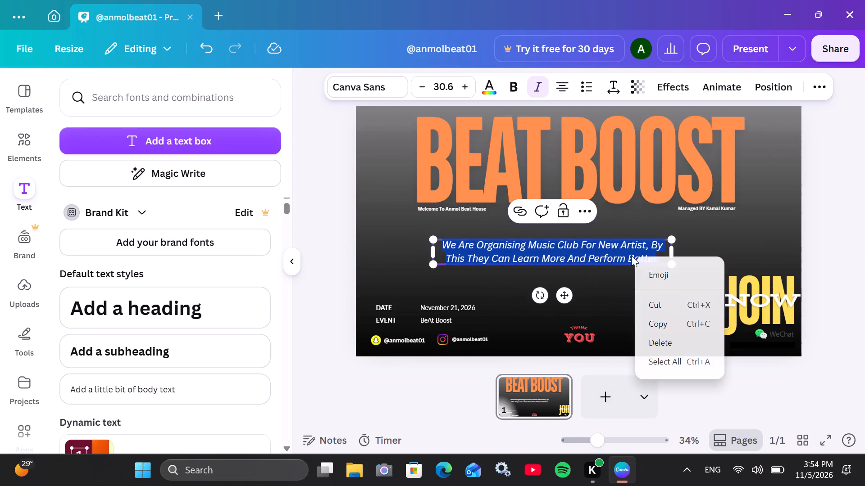
click(673, 323)
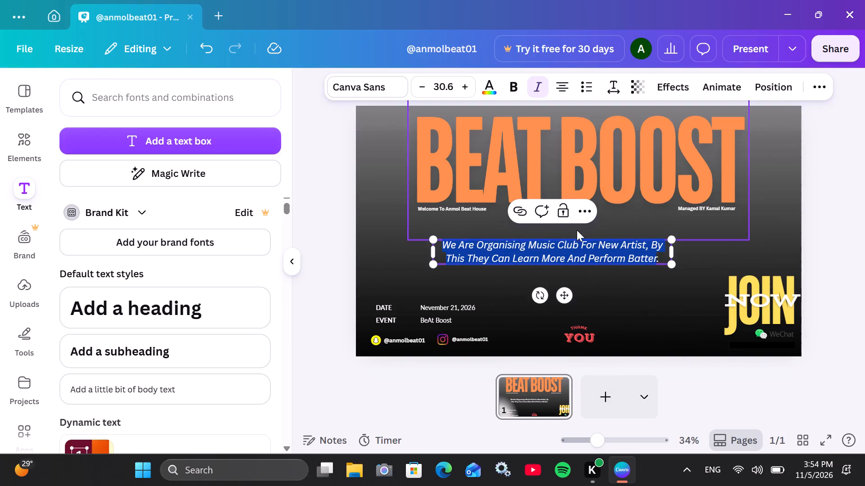
Remove the music-club text by moving its box completely off the slide.
drag(565, 293, 539, 293)
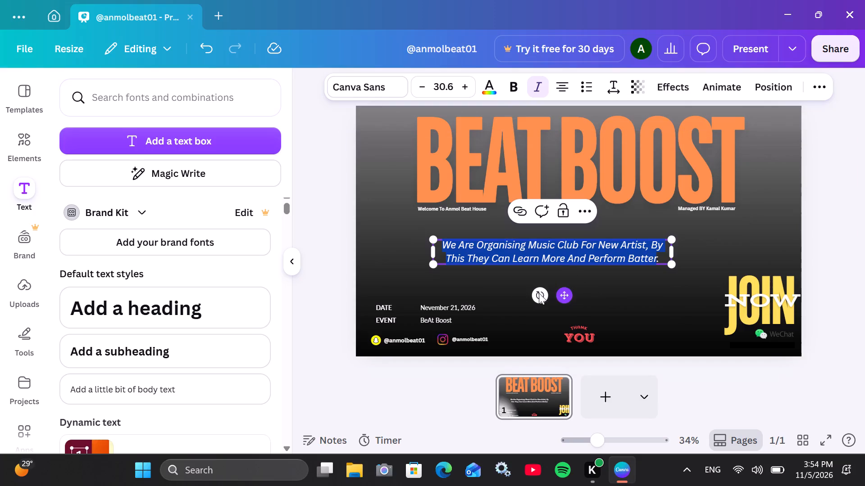
drag(539, 293, 53, 290)
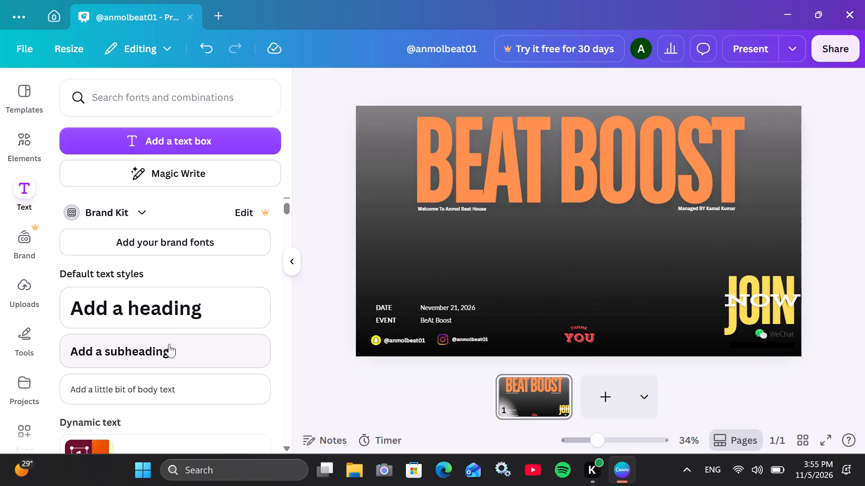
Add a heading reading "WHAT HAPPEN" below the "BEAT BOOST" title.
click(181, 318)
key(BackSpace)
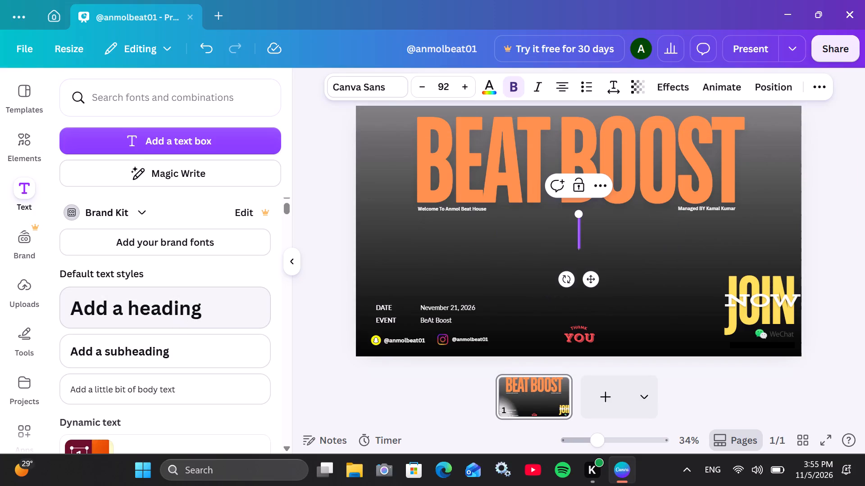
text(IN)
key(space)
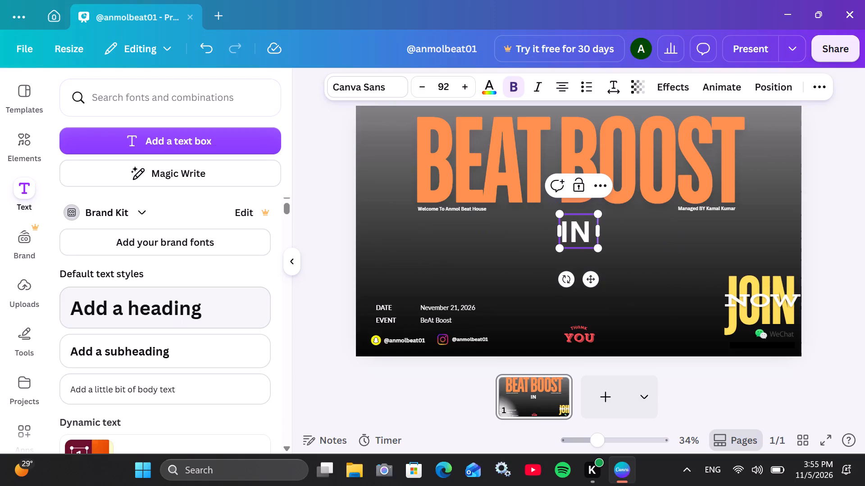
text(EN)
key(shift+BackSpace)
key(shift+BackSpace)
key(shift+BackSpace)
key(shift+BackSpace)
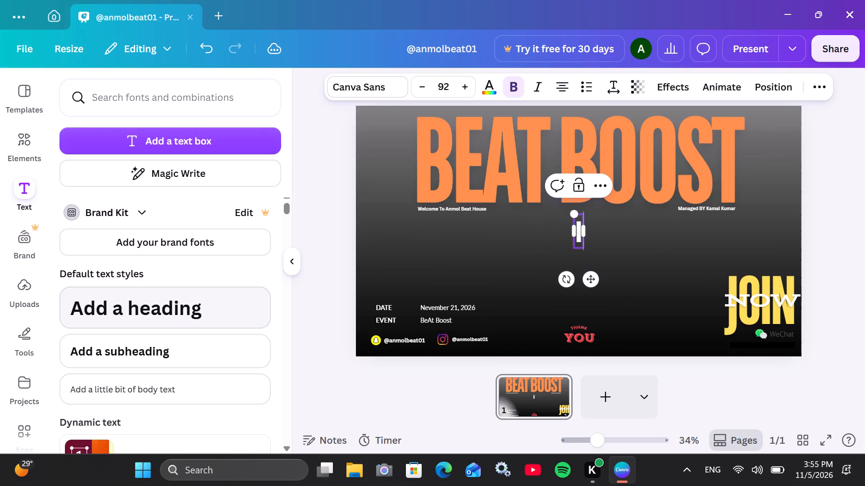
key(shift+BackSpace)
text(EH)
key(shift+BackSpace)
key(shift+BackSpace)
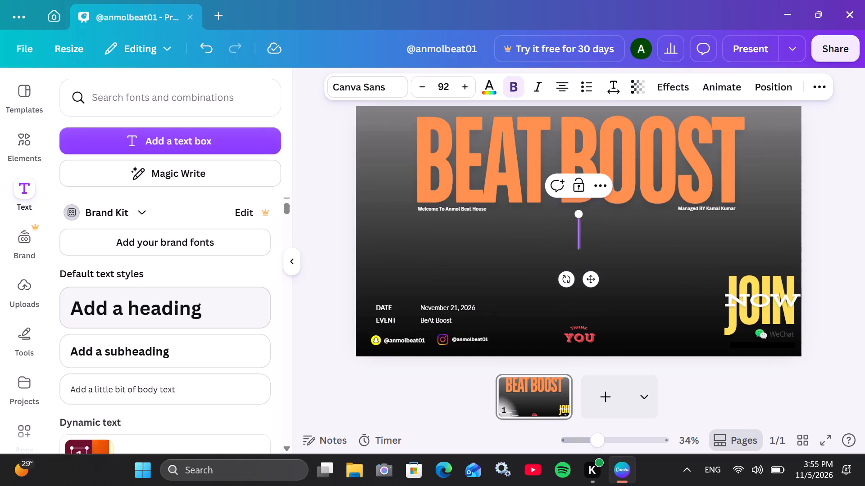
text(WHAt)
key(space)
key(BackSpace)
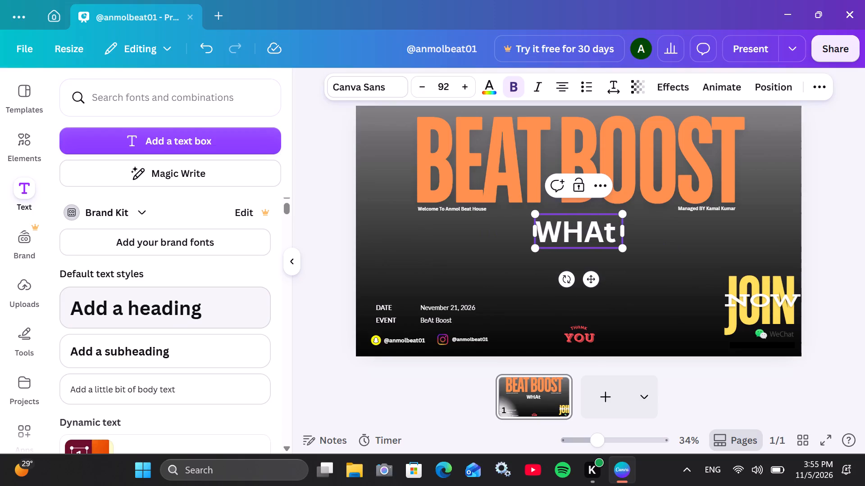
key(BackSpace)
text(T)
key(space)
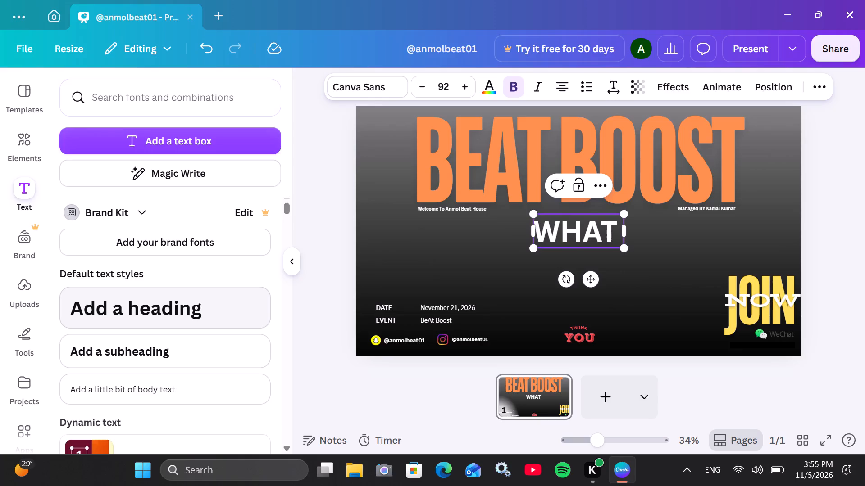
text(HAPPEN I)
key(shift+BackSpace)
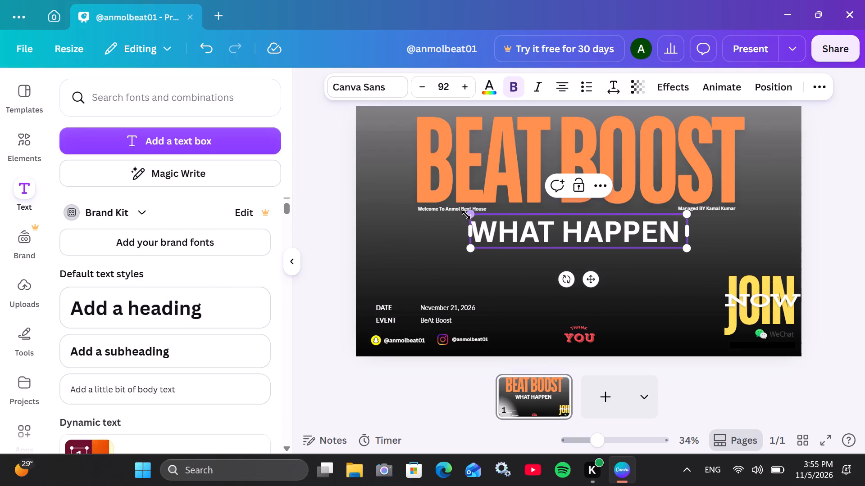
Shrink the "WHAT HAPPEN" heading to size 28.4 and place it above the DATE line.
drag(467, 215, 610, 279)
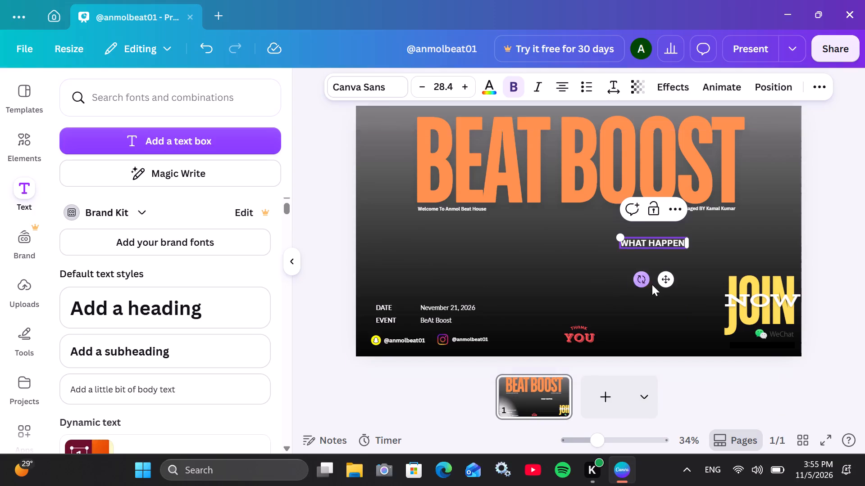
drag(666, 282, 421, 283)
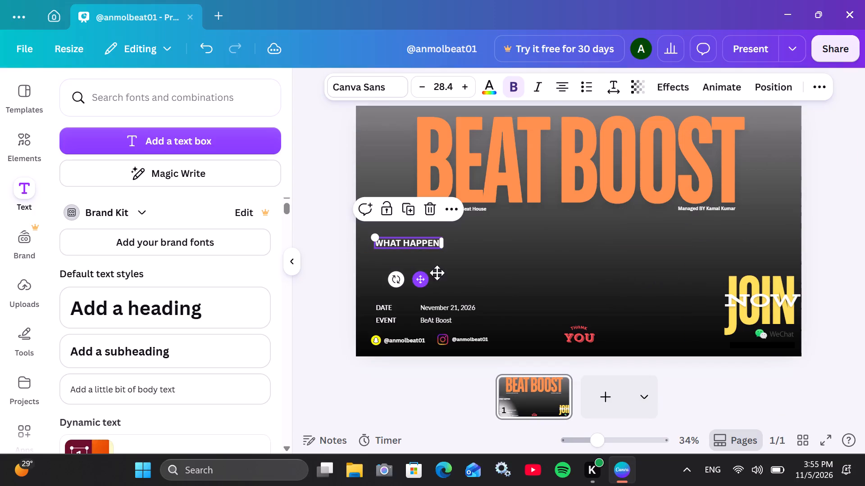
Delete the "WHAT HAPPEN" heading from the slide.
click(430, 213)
Find the yellow "HUGE SALE" font combination and add it to the slide.
scroll(237, 287, down, 6)
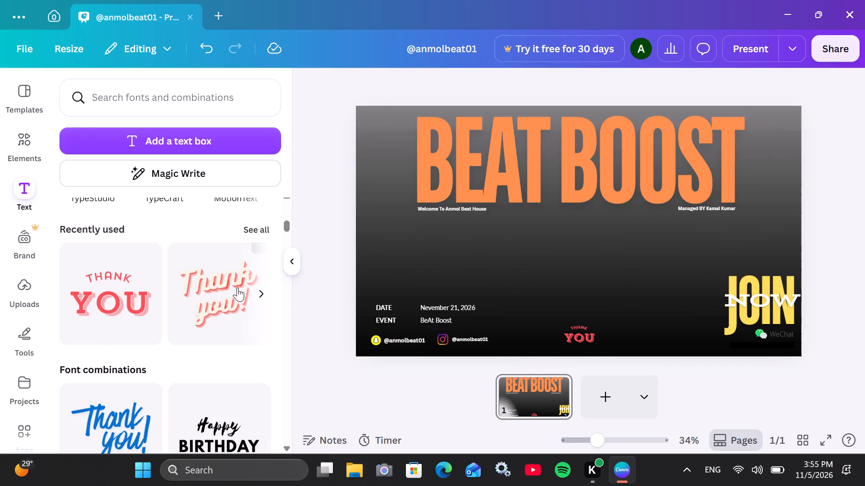
scroll(237, 288, down, 12)
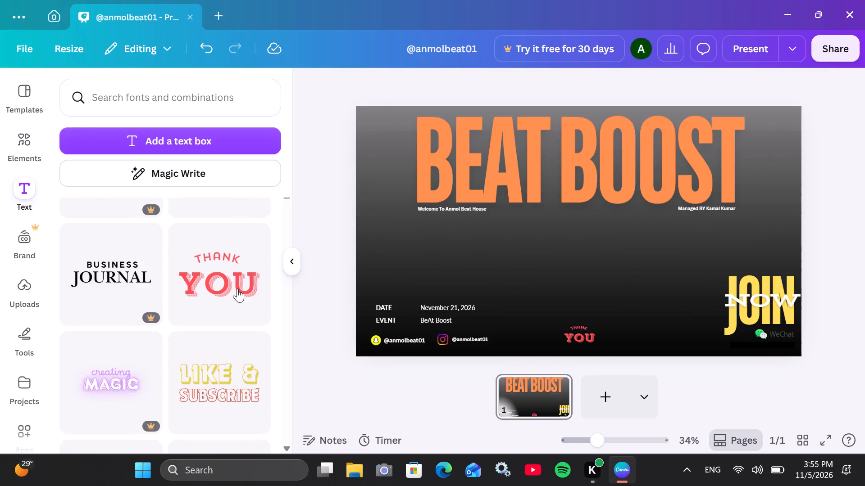
scroll(237, 288, down, 3)
scroll(237, 288, up, 2)
scroll(237, 288, down, 4)
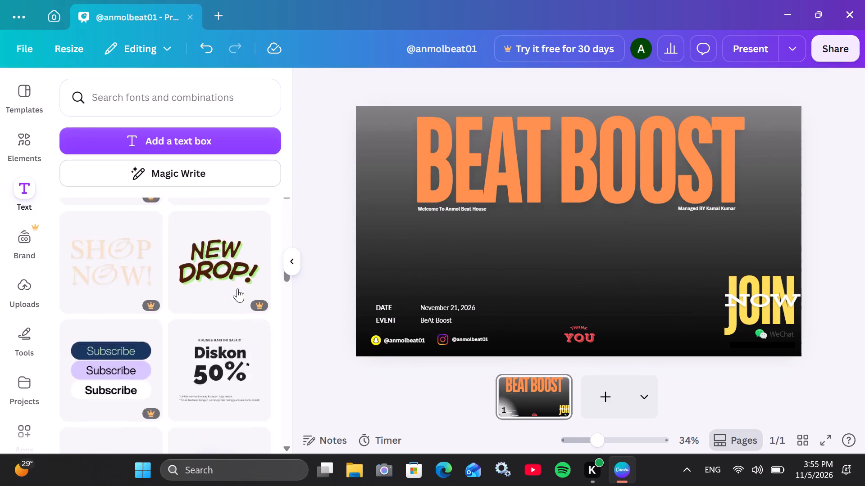
scroll(237, 288, down, 7)
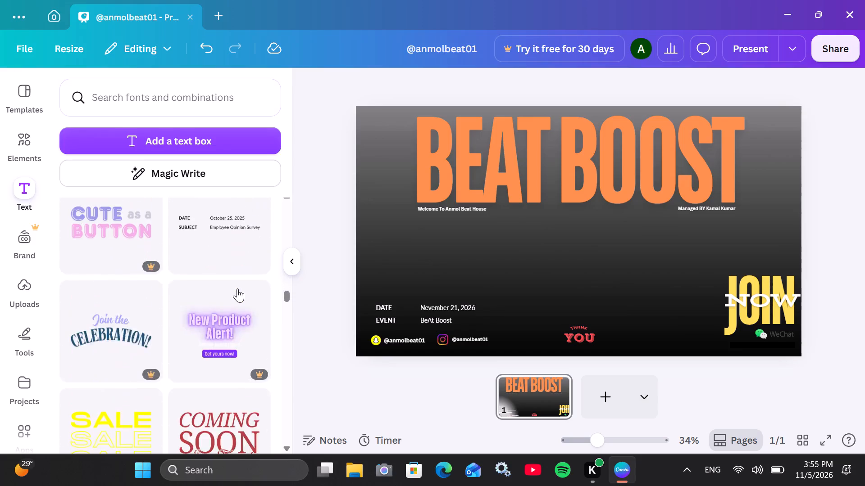
scroll(237, 288, down, 8)
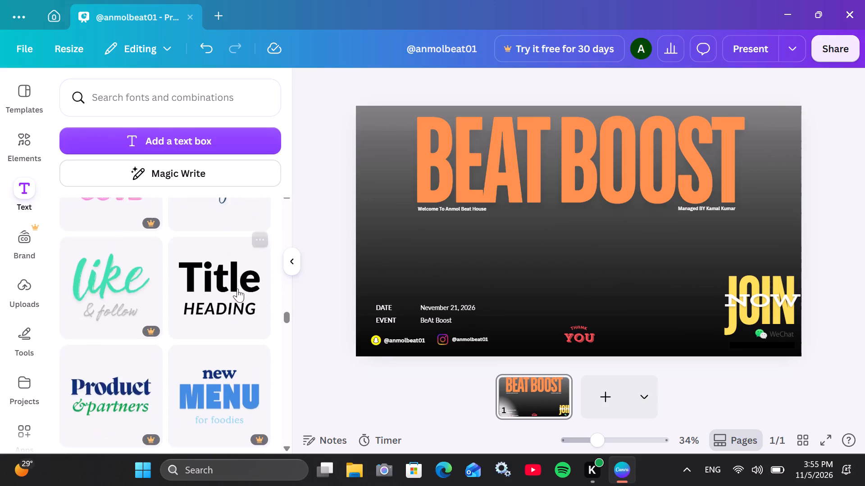
scroll(237, 288, down, 1)
scroll(237, 288, up, 1)
scroll(237, 288, down, 5)
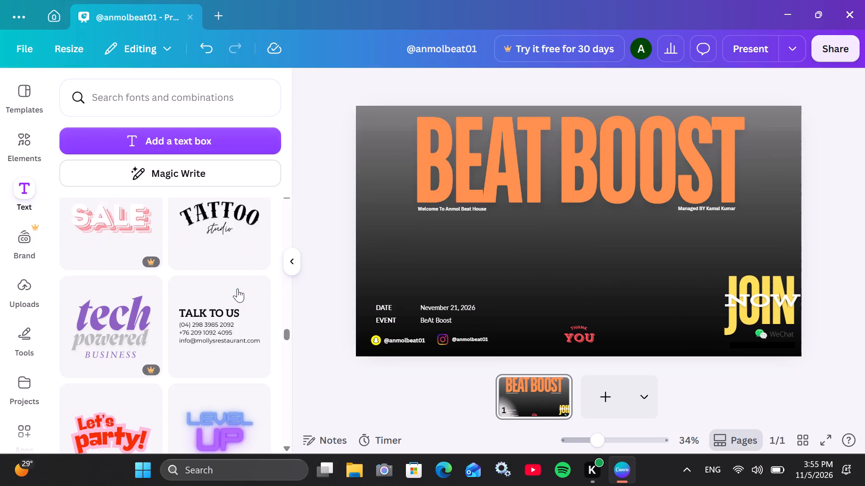
scroll(237, 288, down, 6)
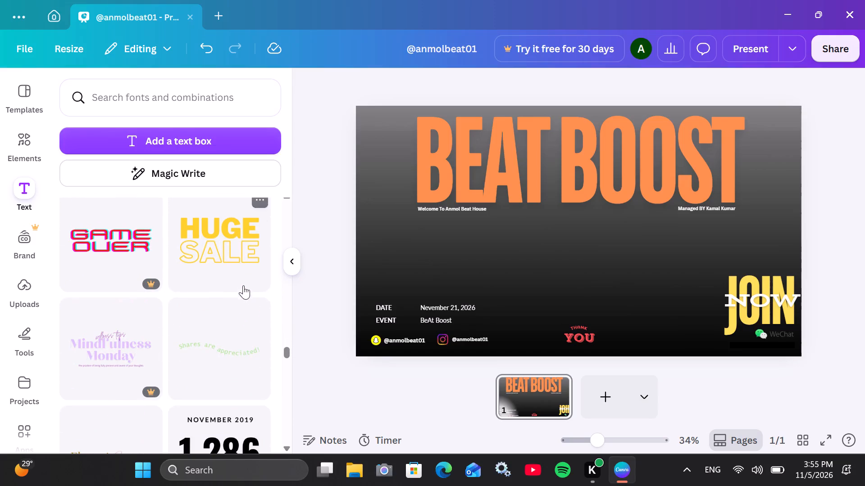
scroll(175, 250, down, 2)
scroll(176, 250, up, 2)
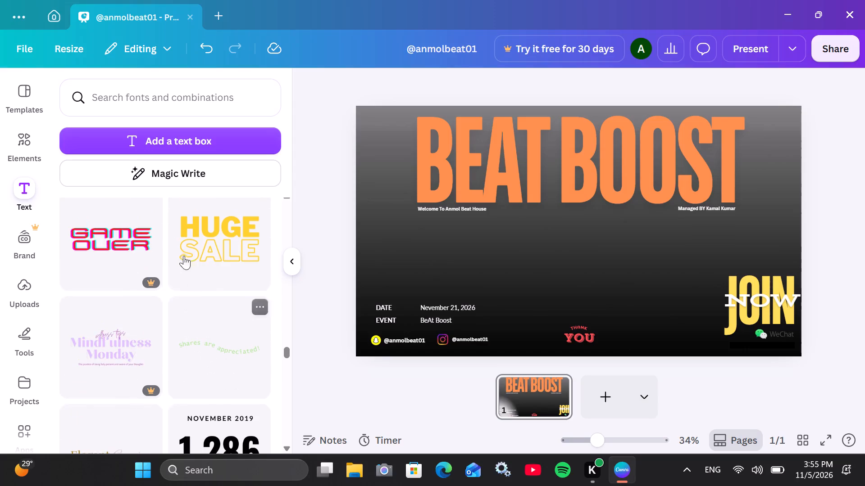
click(205, 265)
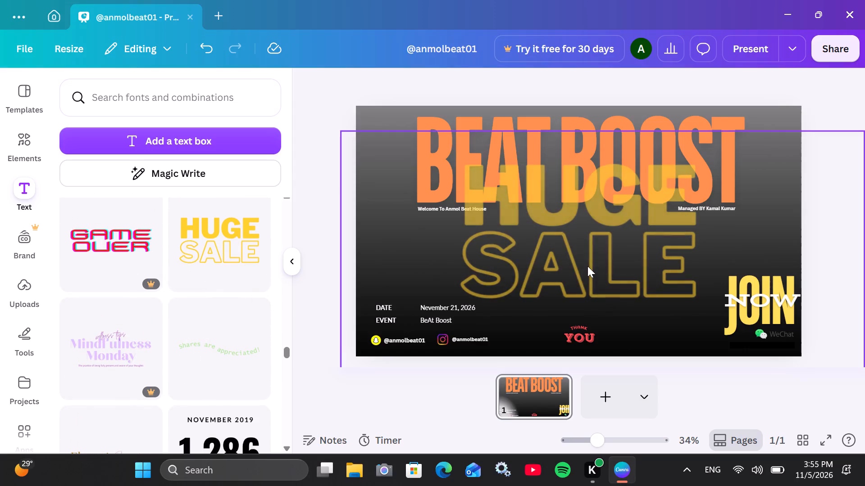
Delete the outlined "SALE" line and replace the word "HUGE" with "IN THIS".
click(587, 266)
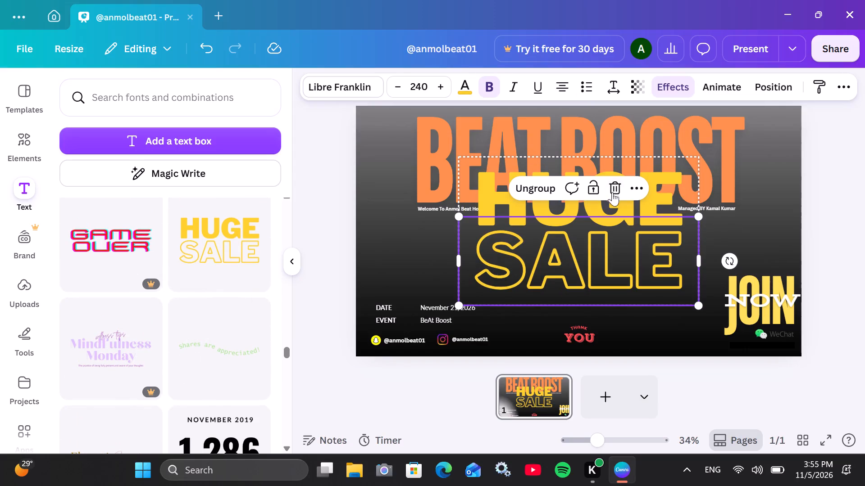
click(614, 189)
click(605, 198)
key(BackSpace)
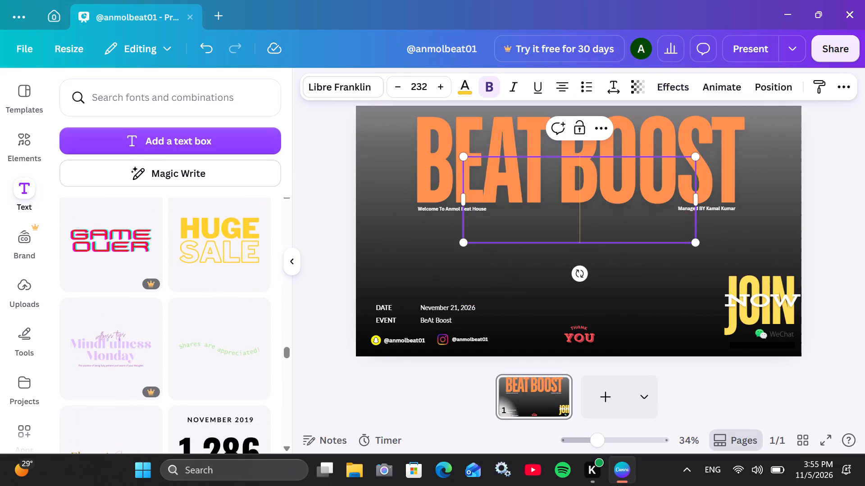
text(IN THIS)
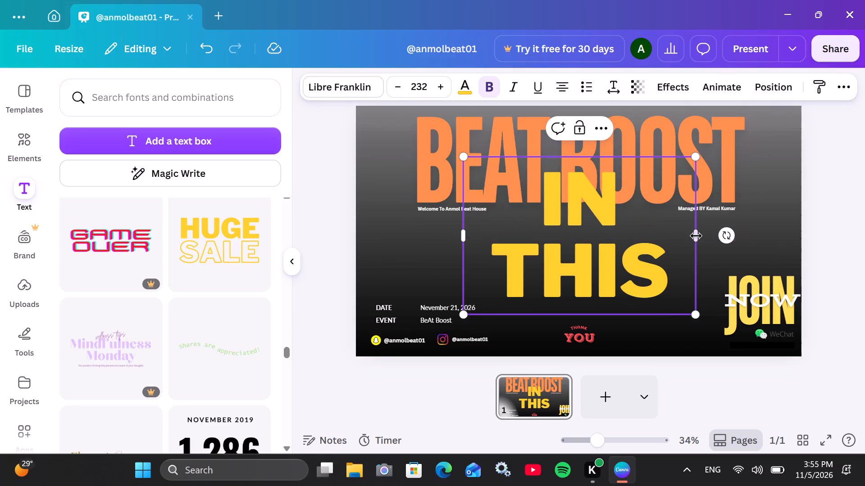
Put the "IN THIS" heading on one line, shrink it to size 19.7 and place it below the tagline near the slide's left edge.
drag(696, 236, 756, 228)
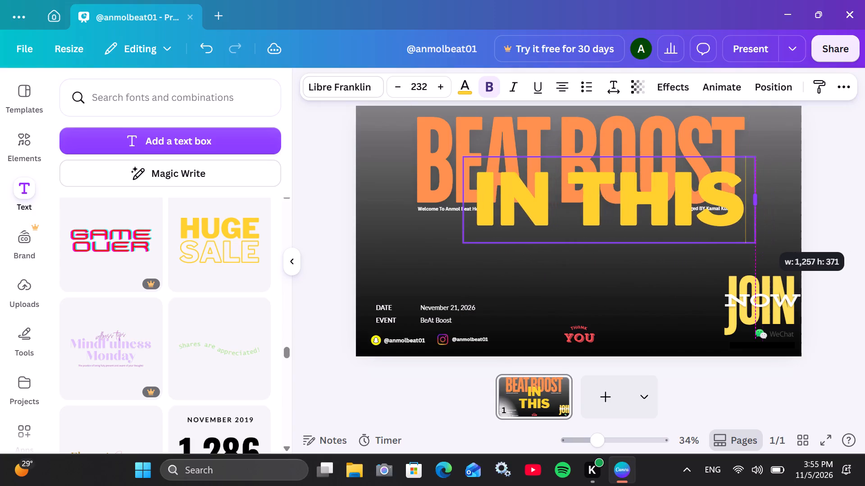
drag(756, 228, 750, 229)
drag(749, 246, 501, 227)
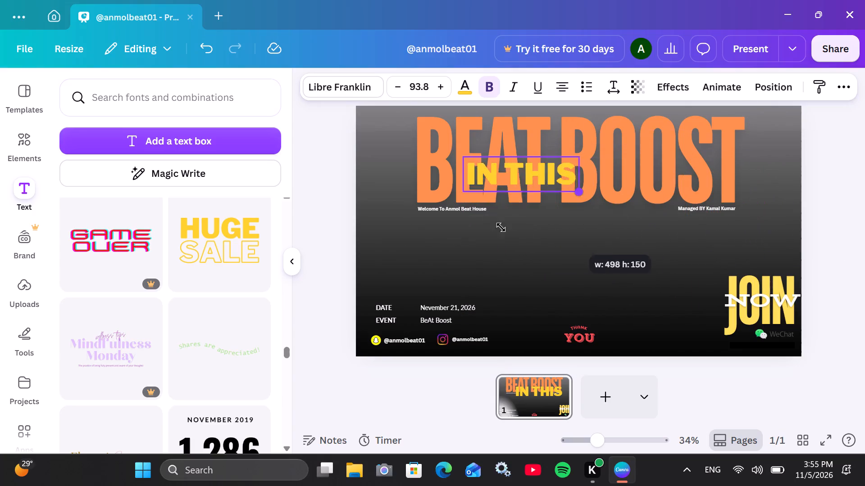
drag(501, 227, 516, 229)
drag(507, 212, 510, 213)
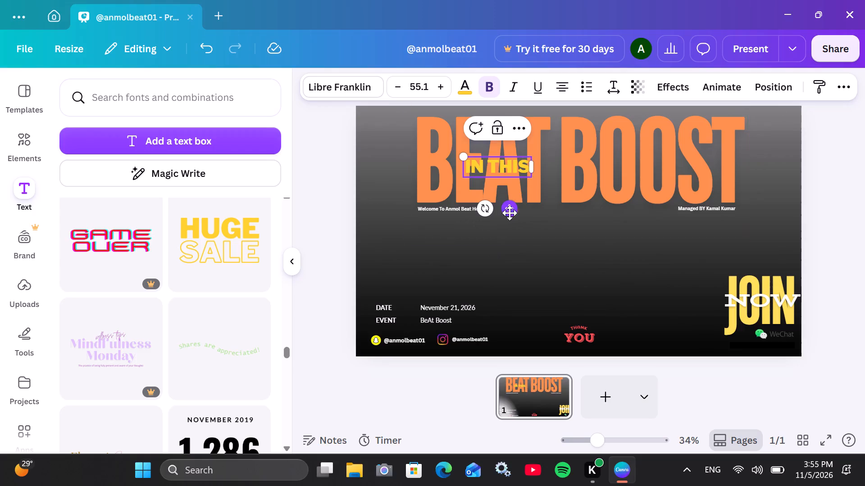
drag(510, 213, 417, 275)
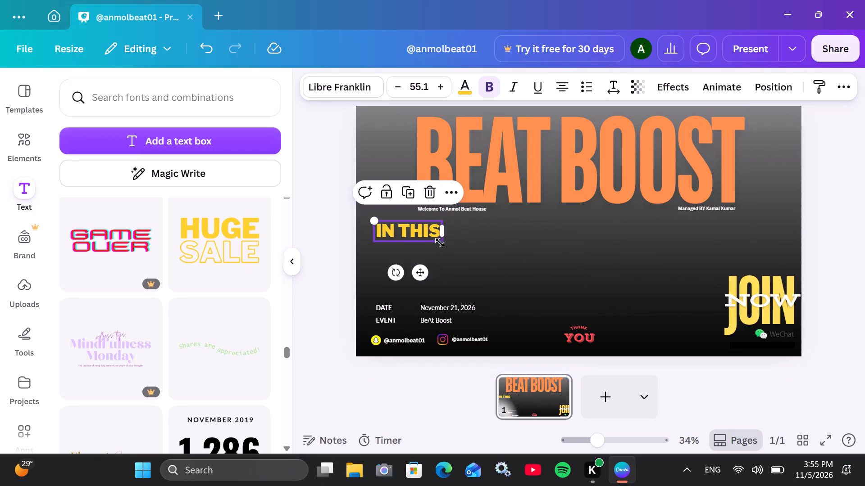
drag(372, 223, 407, 250)
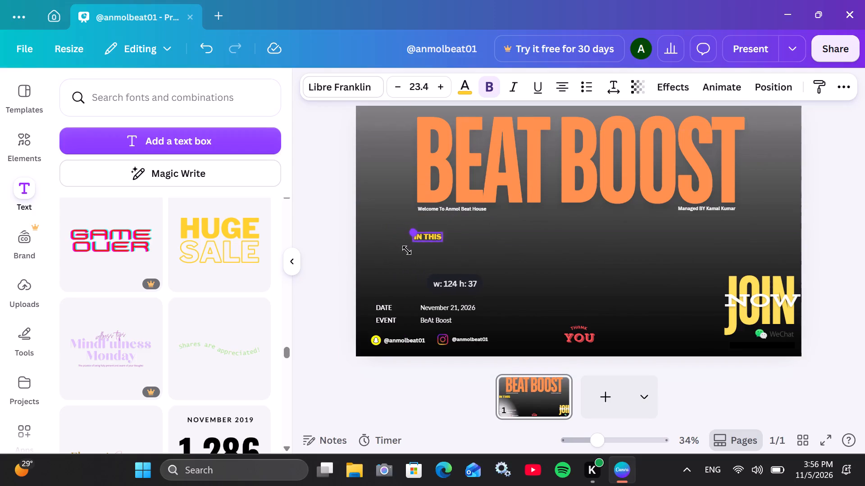
drag(407, 250, 408, 251)
drag(443, 270, 405, 266)
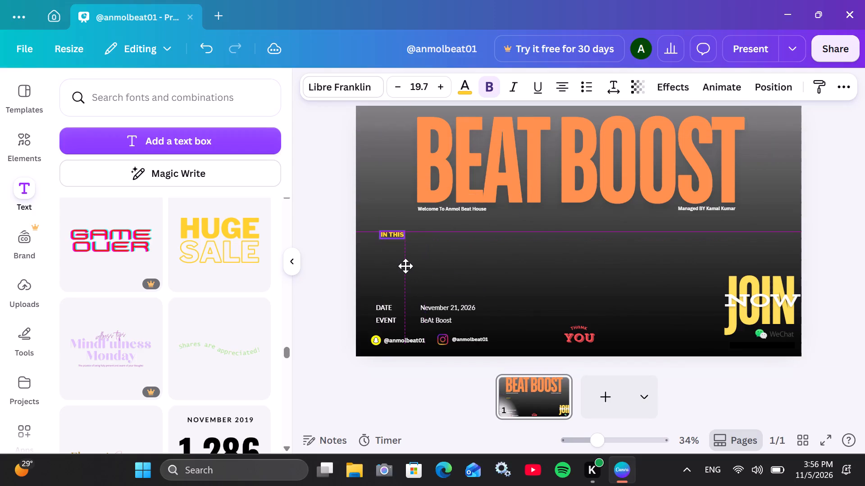
drag(405, 266, 405, 264)
Widen the "IN THIS" heading's text box and extend its text to "IN THIS EVENT" on one line.
click(395, 231)
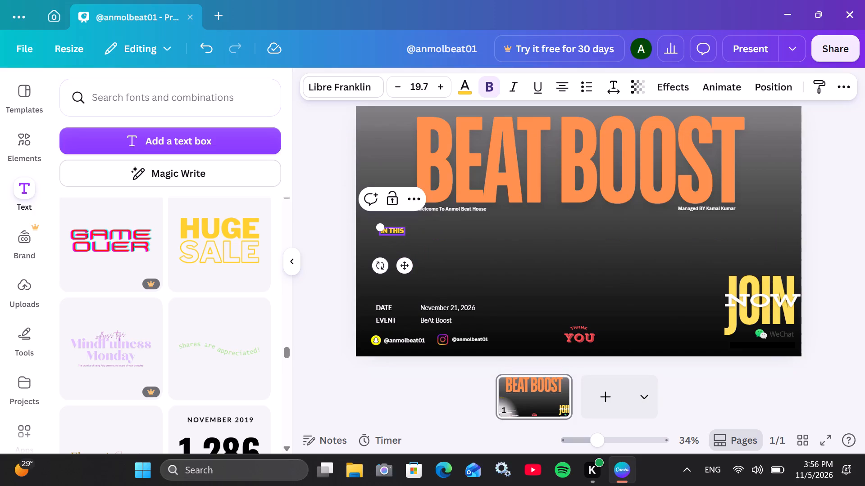
click(403, 229)
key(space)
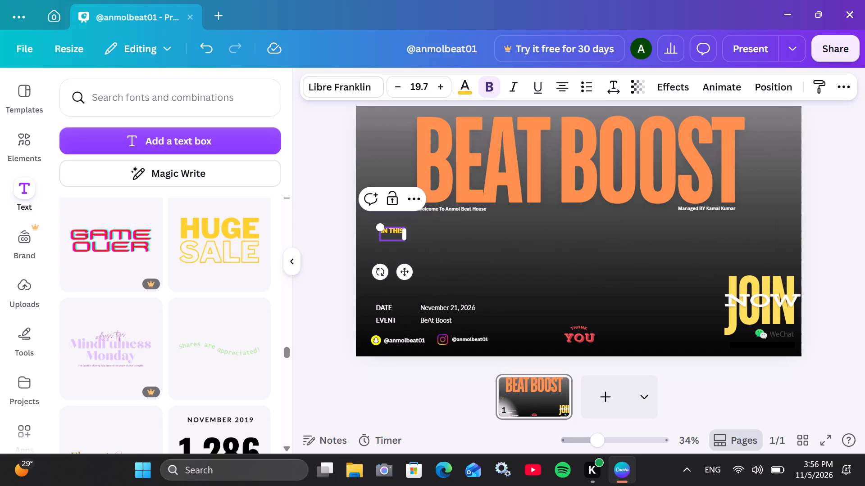
key(BackSpace)
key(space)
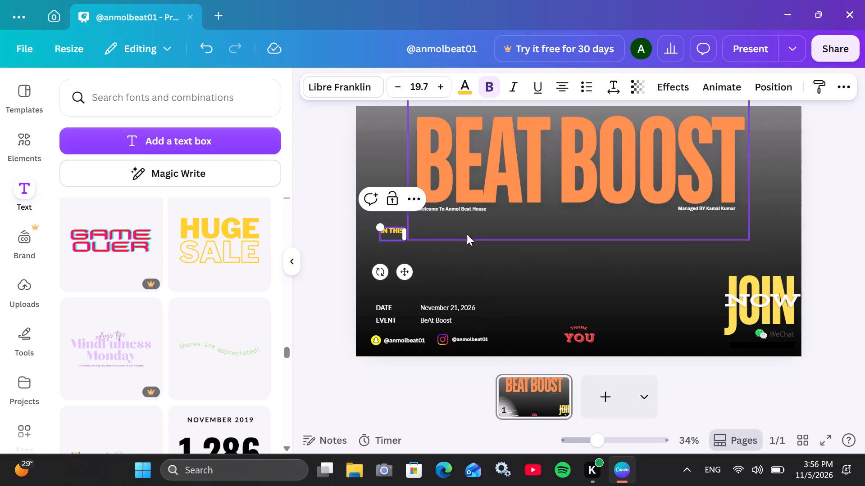
drag(405, 235, 446, 237)
click(424, 234)
click(428, 231)
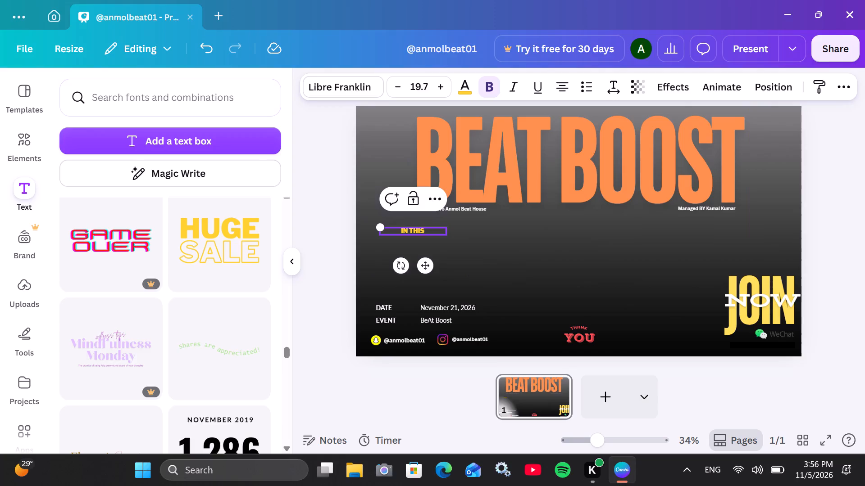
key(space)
key(BackSpace)
key(BackSpace)
key(BackSpace)
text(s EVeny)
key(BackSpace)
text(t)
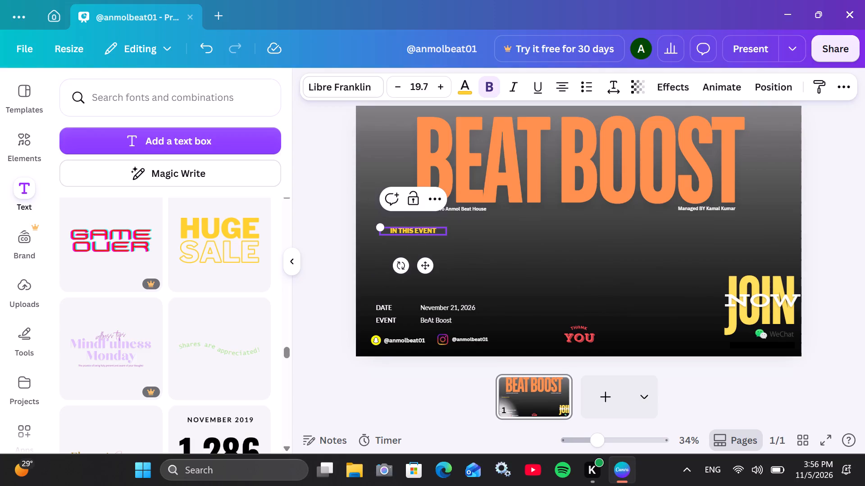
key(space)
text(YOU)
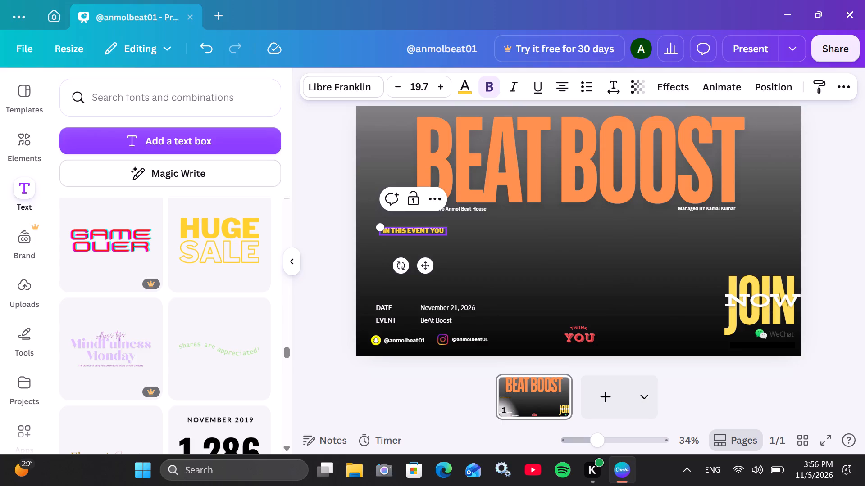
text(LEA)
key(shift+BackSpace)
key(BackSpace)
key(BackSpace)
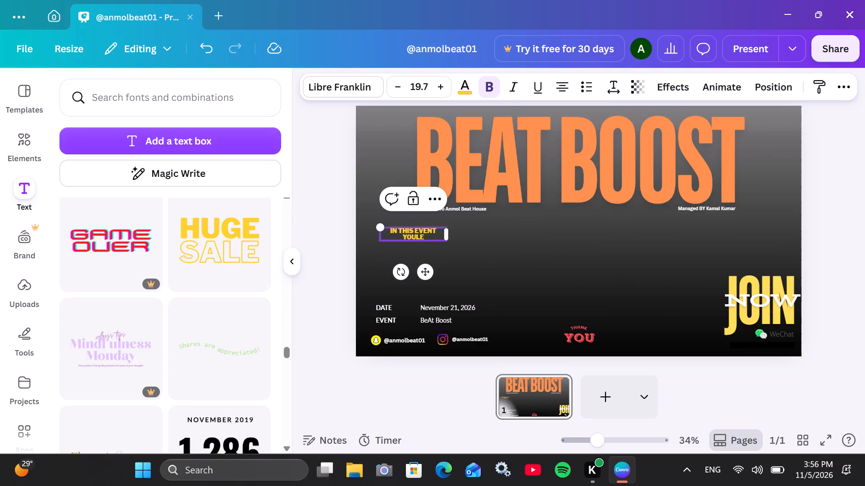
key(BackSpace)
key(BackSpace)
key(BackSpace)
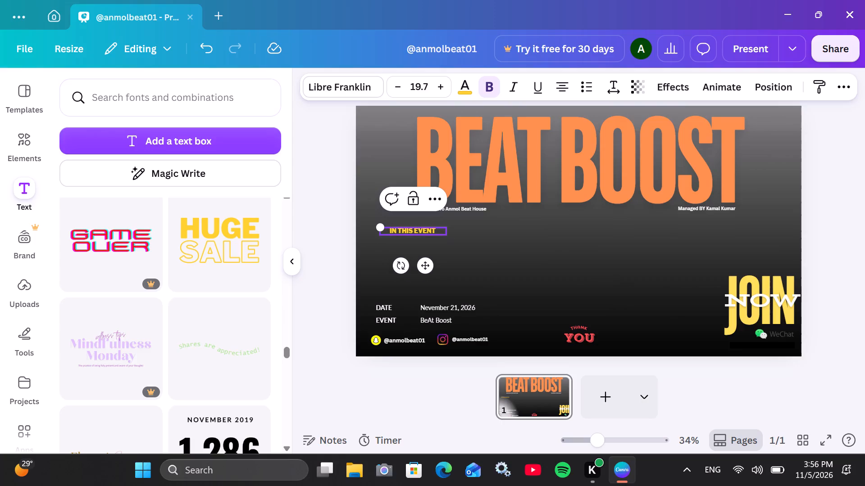
Add "~ " before "IN THIS EVENT" and shift the heading slightly left, roughly in line with the DATE label.
click(385, 230)
key(shift+asciitilde)
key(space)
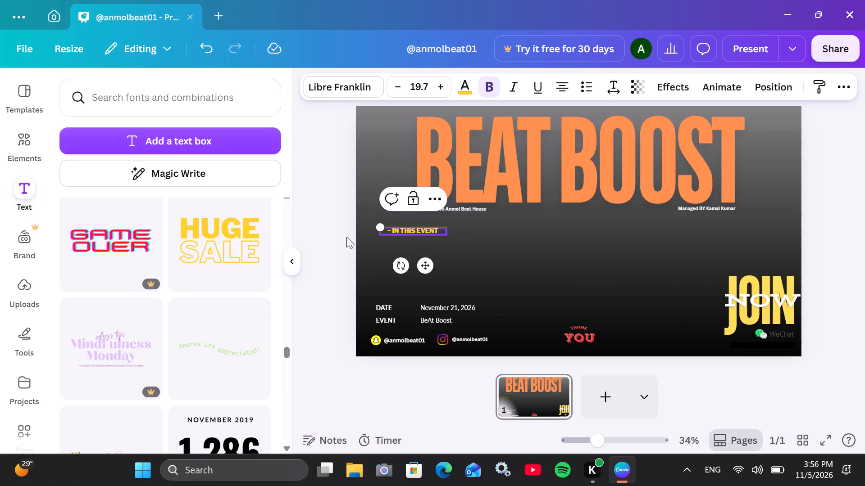
click(346, 237)
drag(413, 230, 404, 231)
click(343, 227)
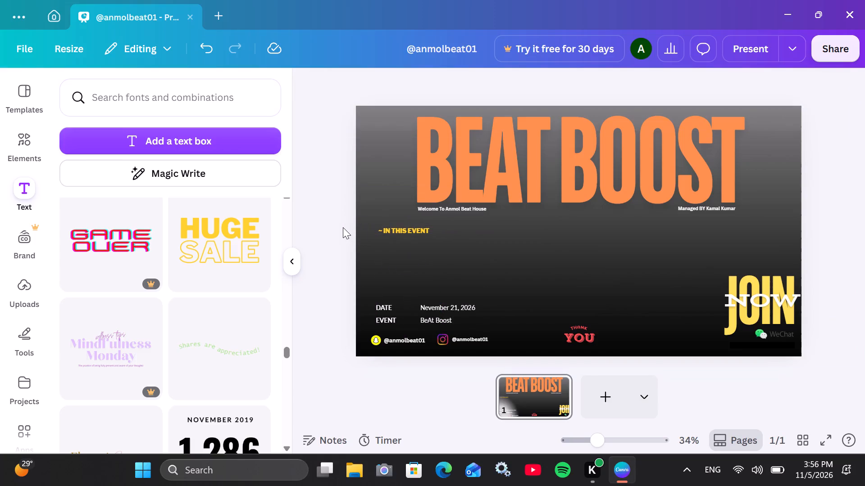
Recolour the "~ IN THIS EVENT" heading from the default solid colours, settling on white.
click(407, 234)
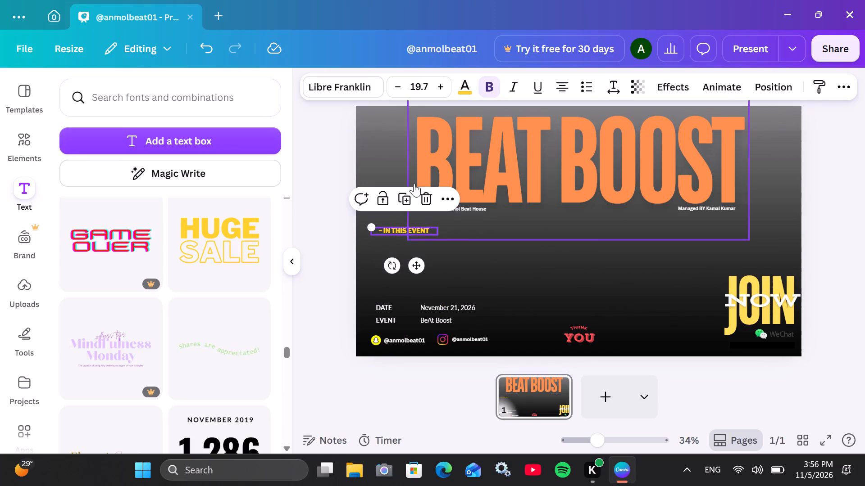
click(460, 84)
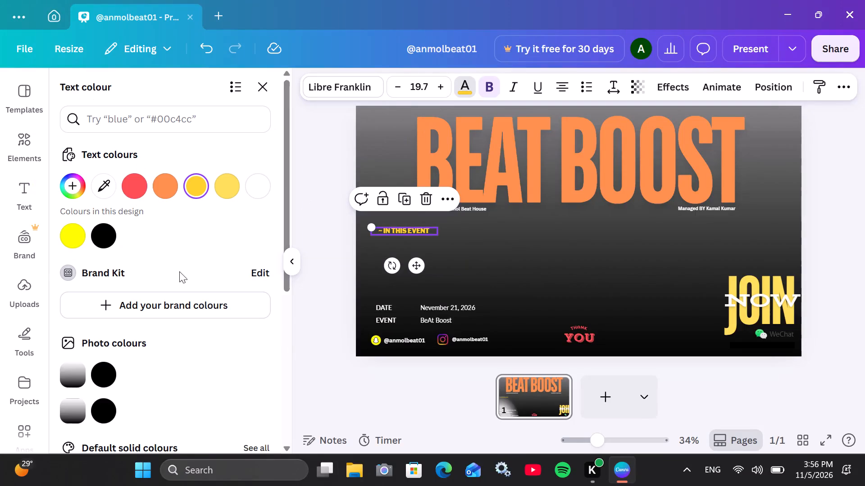
scroll(175, 272, down, 1)
click(67, 312)
scroll(71, 315, down, 3)
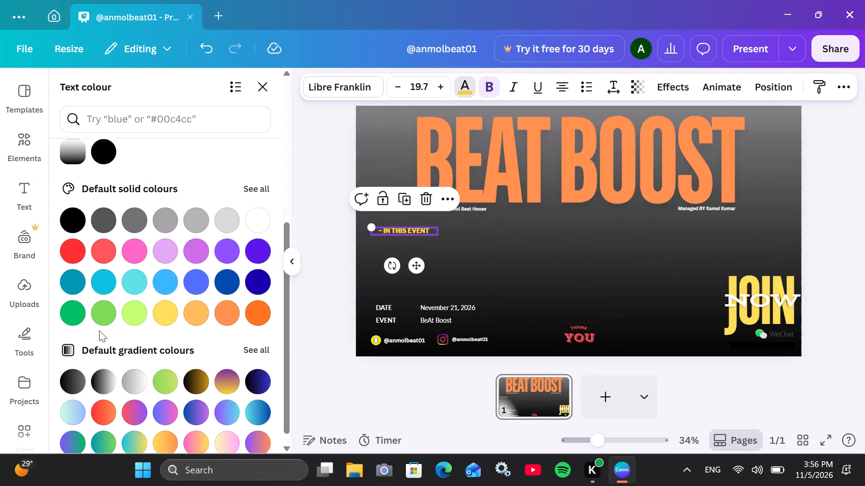
click(71, 237)
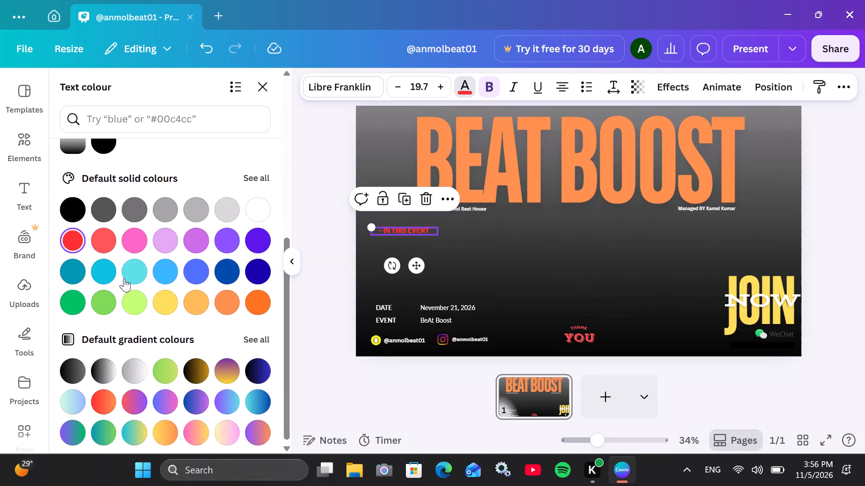
click(259, 206)
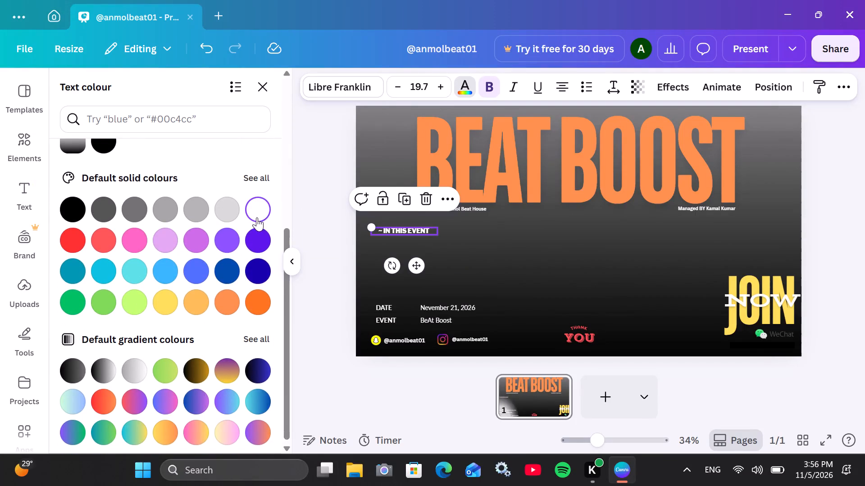
click(252, 241)
click(253, 301)
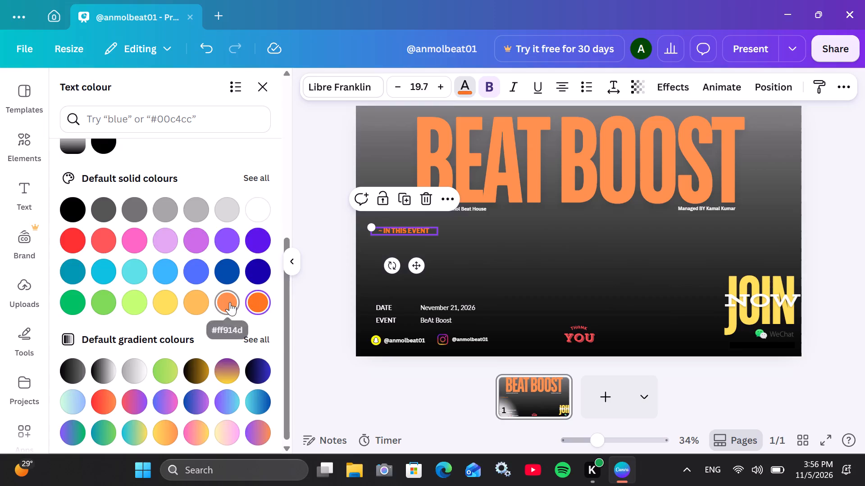
click(230, 302)
click(80, 303)
scroll(118, 316, up, 2)
click(256, 343)
click(303, 312)
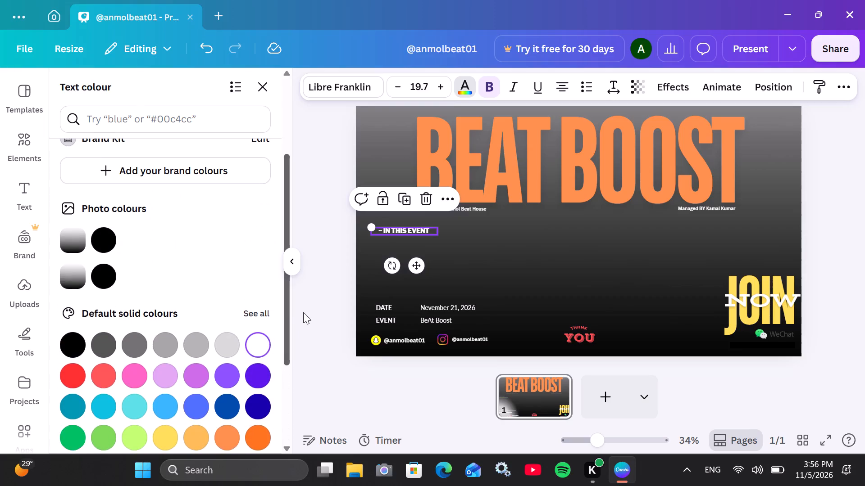
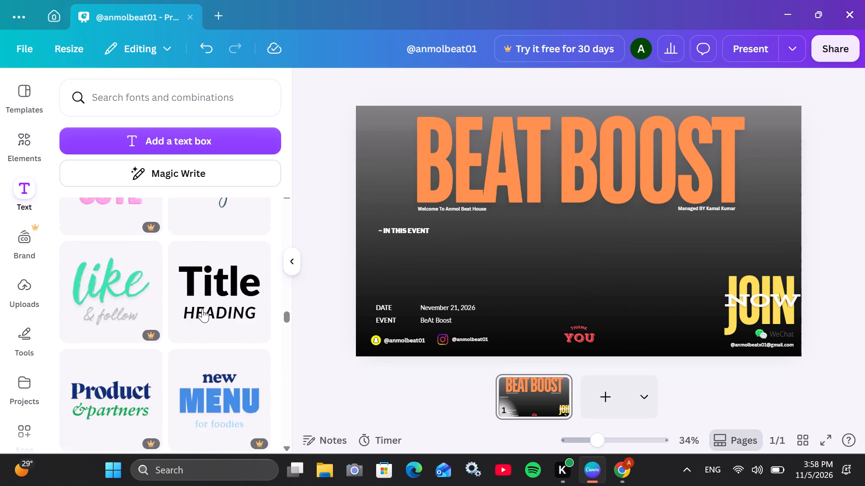
scroll(202, 309, up, 20)
scroll(202, 309, up, 20)
scroll(202, 309, up, 6)
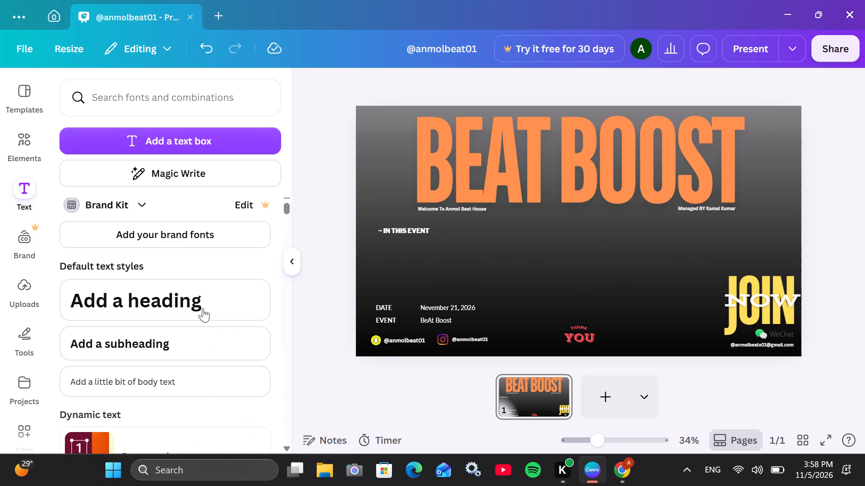
click(211, 376)
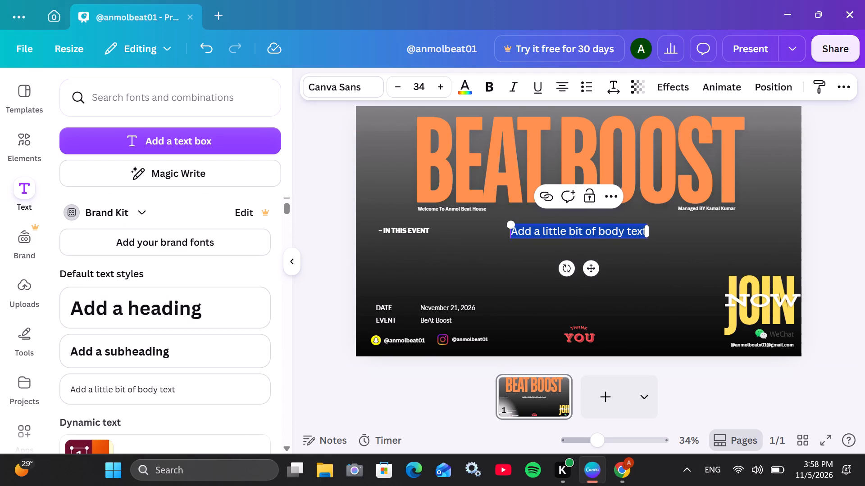
right_click(610, 231)
click(657, 313)
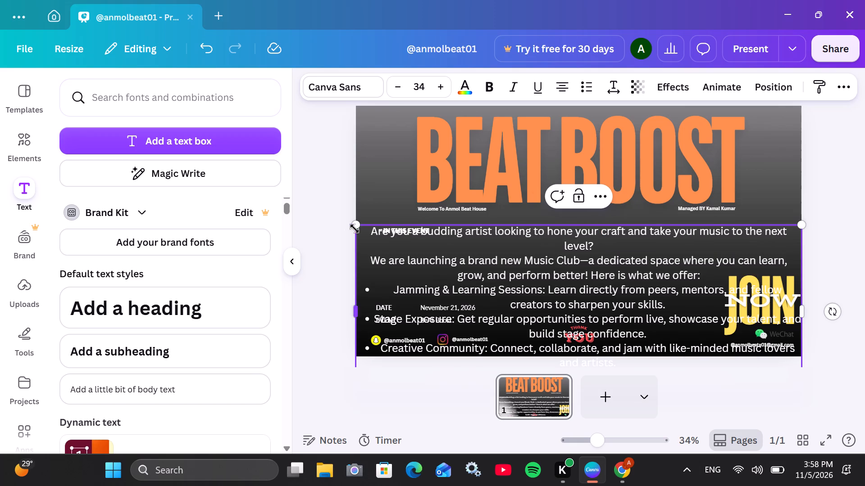
drag(355, 229, 484, 286)
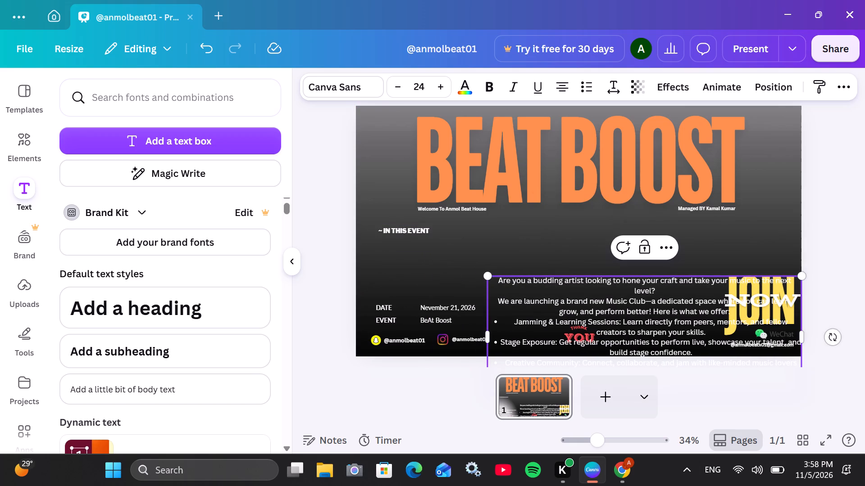
Reposition the dark gradient image so it is horizontally centred on the slide and slightly below its vertical centre.
drag(628, 306, 548, 245)
click(546, 242)
drag(646, 338, 571, 278)
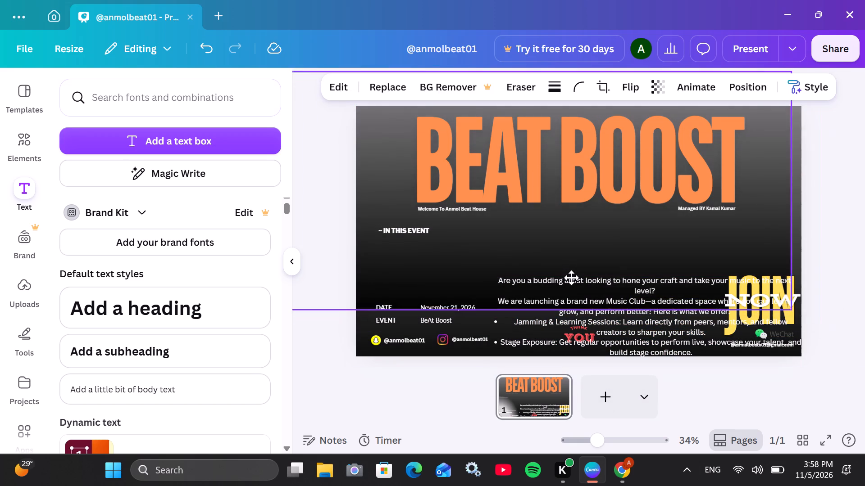
drag(571, 278, 619, 235)
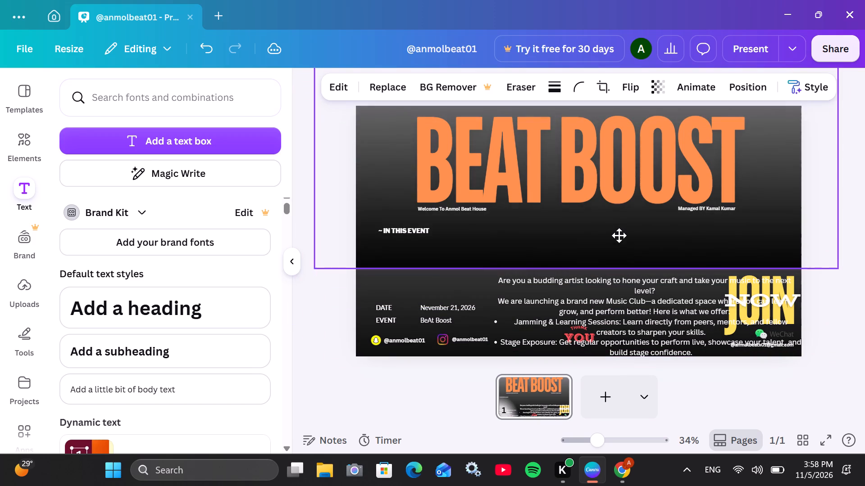
drag(619, 235, 635, 198)
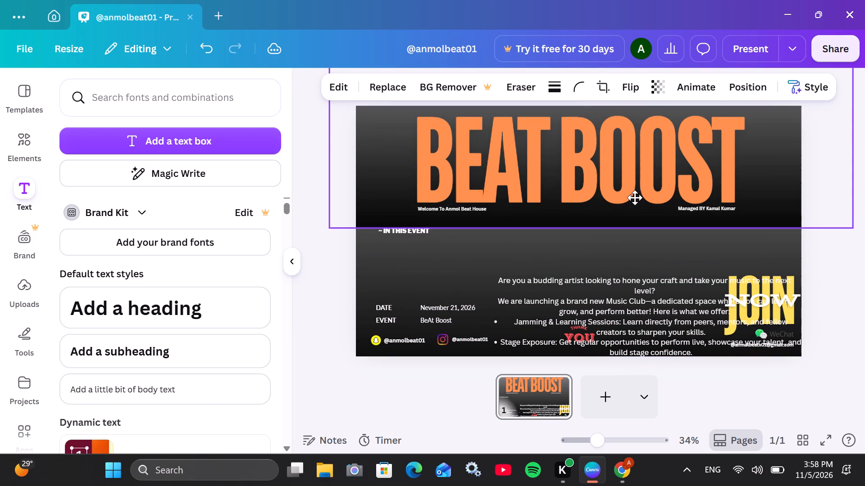
drag(635, 198, 641, 259)
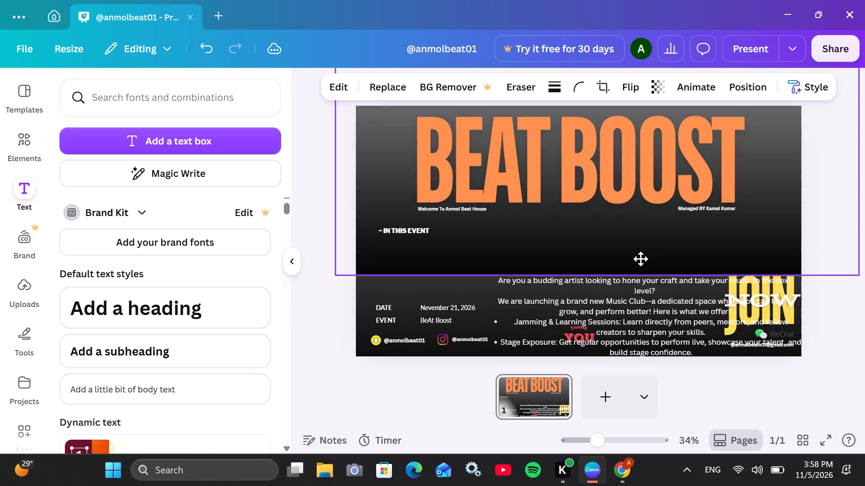
drag(641, 259, 639, 485)
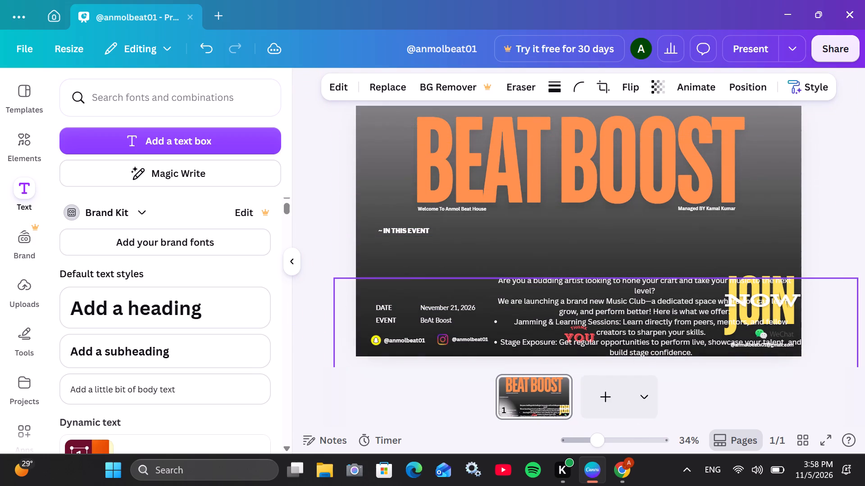
drag(639, 485, 622, 324)
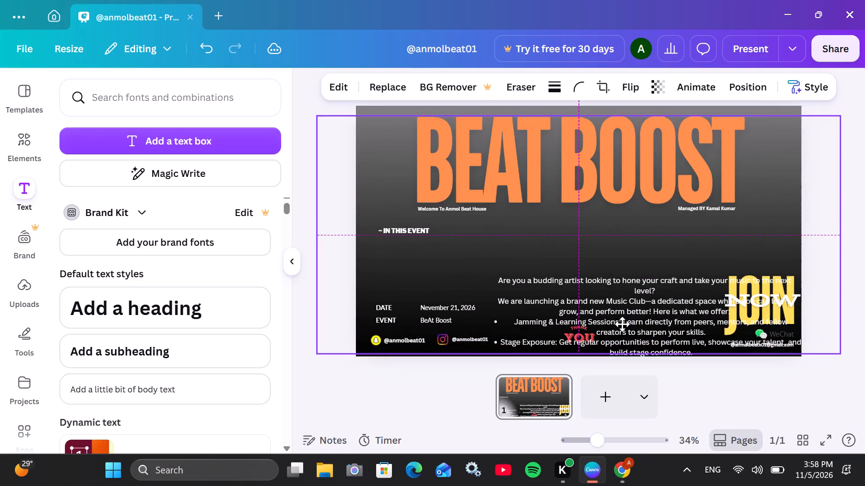
drag(622, 324, 622, 327)
click(690, 372)
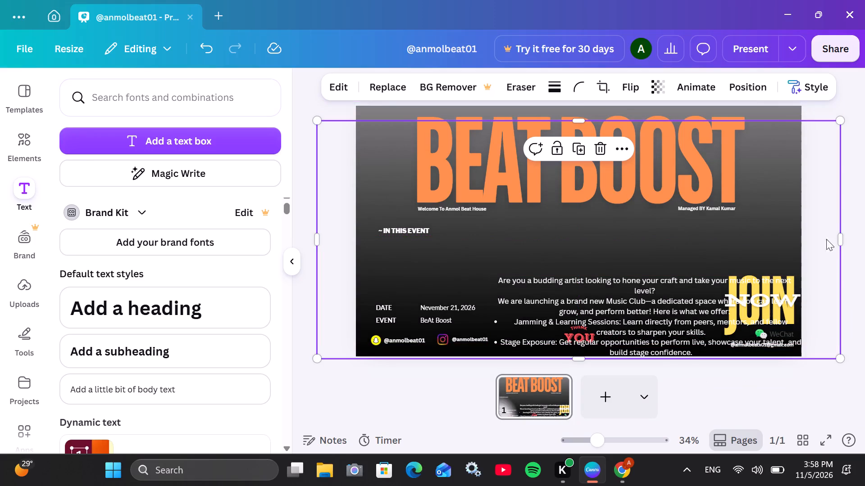
click(864, 180)
Move the pasted note up and left to sit directly beneath the BEAT BOOST title and make it italic.
click(649, 308)
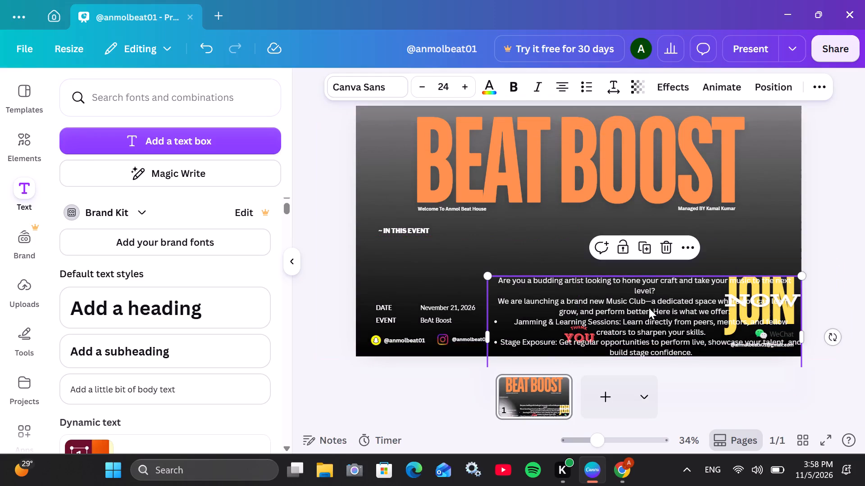
drag(649, 308, 557, 229)
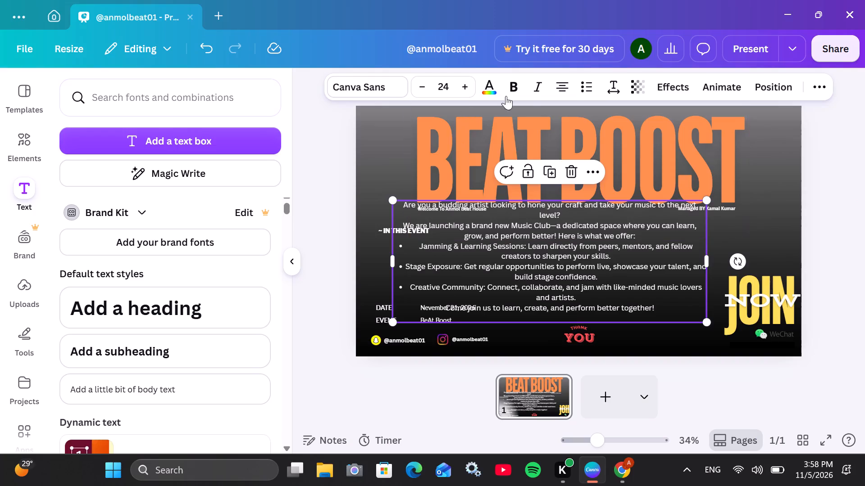
click(533, 88)
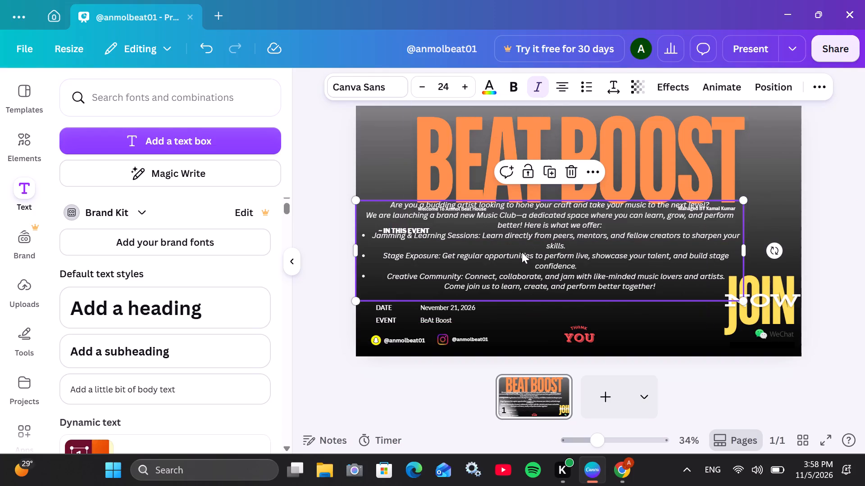
Adjust the leading space of the note's first two lines, adding four spaces before "We are launching a brand new Music Club".
scroll(521, 254, up, 1)
click(389, 205)
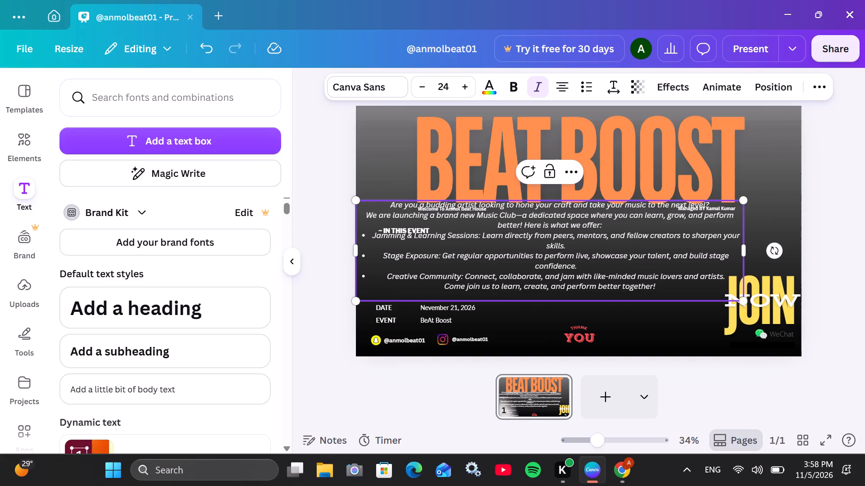
key(BackSpace)
key(BackSpace)
key(BackSpace)
key(BackSpace)
click(365, 214)
key(space)
key(space)
key(space)
key(space)
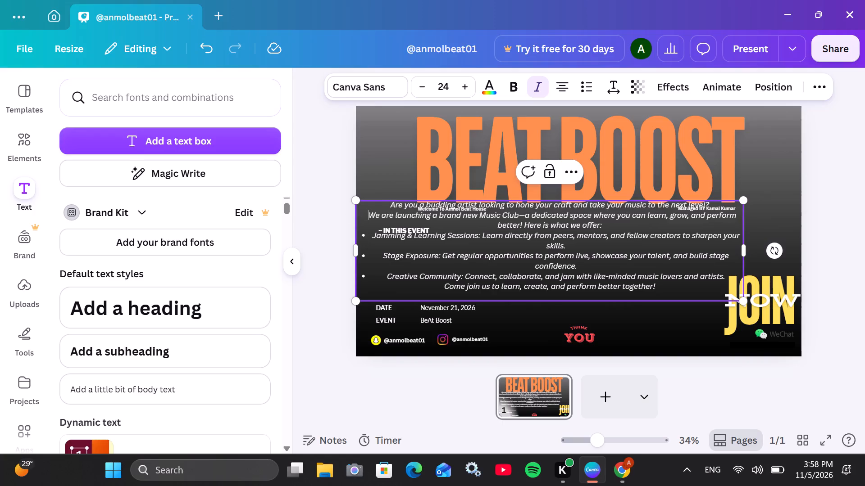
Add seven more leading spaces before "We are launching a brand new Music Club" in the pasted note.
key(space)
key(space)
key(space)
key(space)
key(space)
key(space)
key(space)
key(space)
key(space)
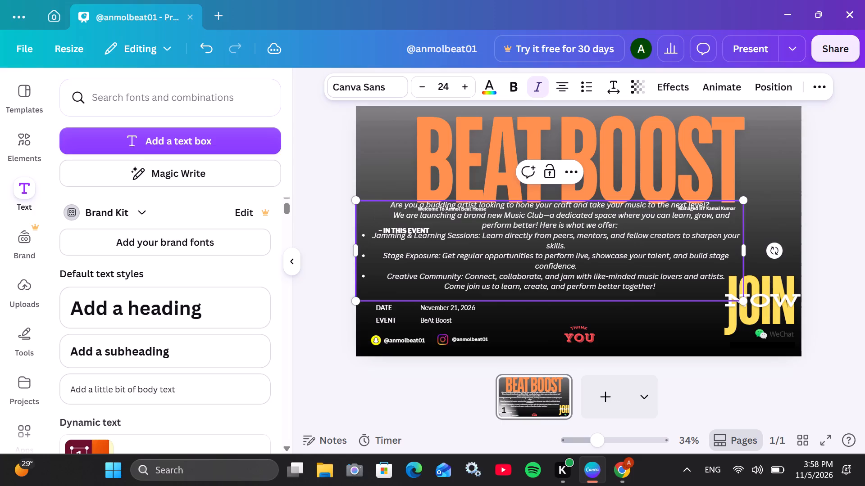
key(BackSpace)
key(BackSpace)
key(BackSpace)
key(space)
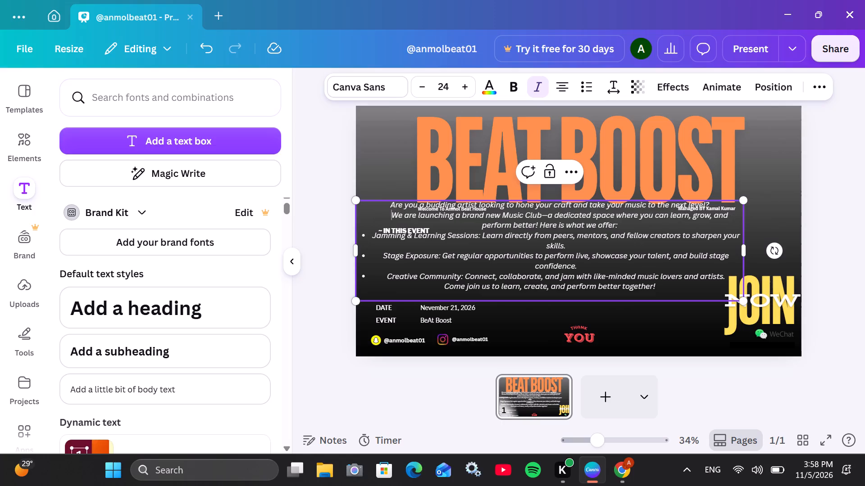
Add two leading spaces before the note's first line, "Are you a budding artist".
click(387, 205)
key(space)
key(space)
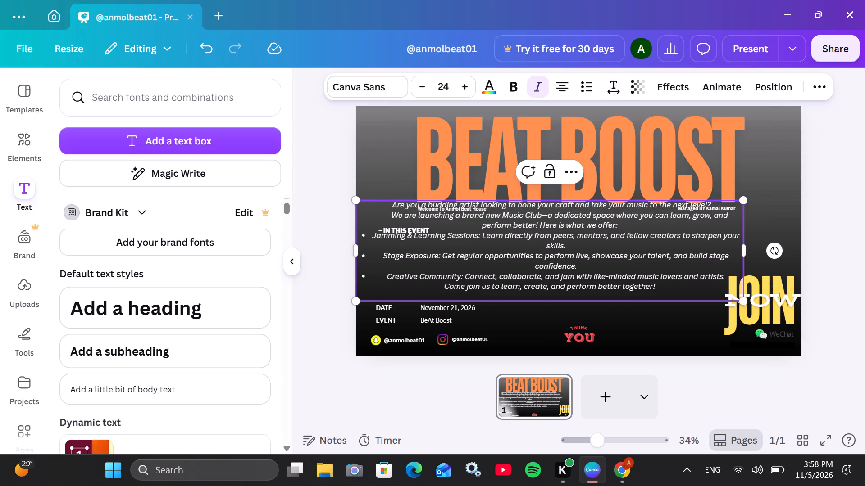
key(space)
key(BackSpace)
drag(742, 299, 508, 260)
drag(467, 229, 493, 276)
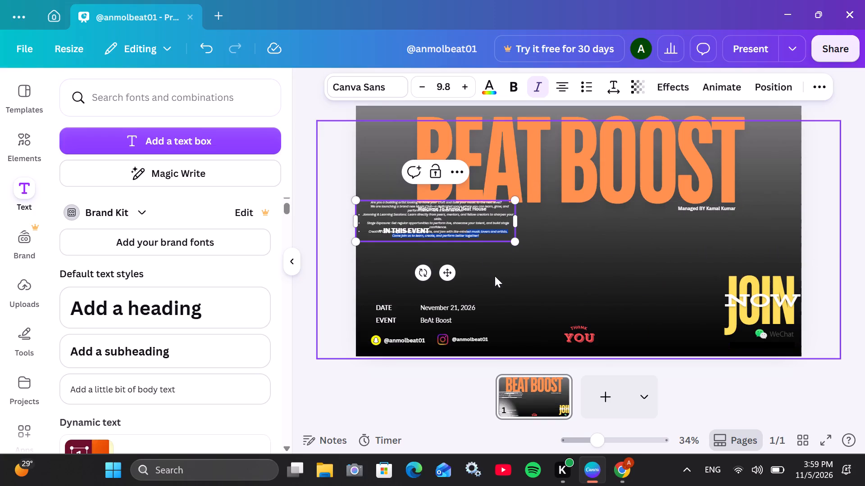